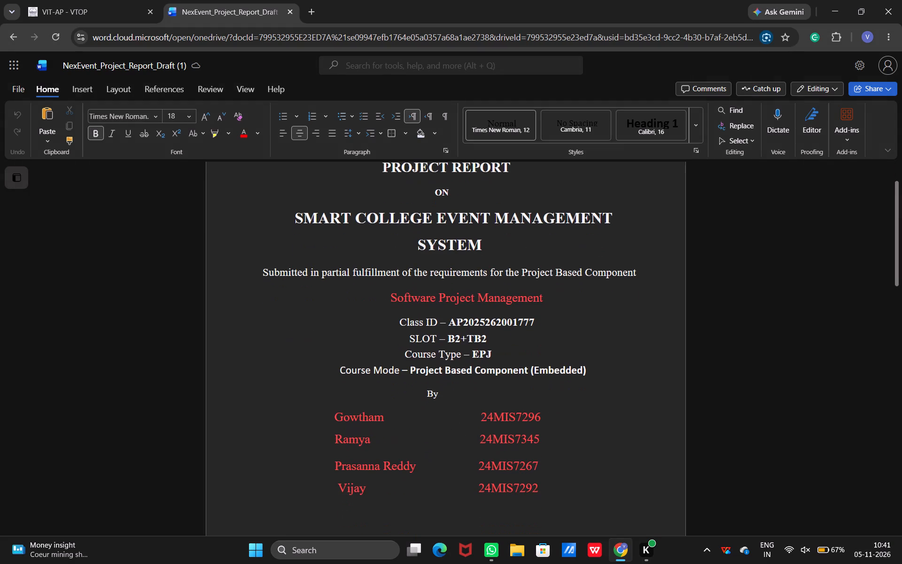
Review the report's title page, the Certificate page with its guide details, and the start of the Acknowledgement page.
scroll(607, 409, "down", 6)
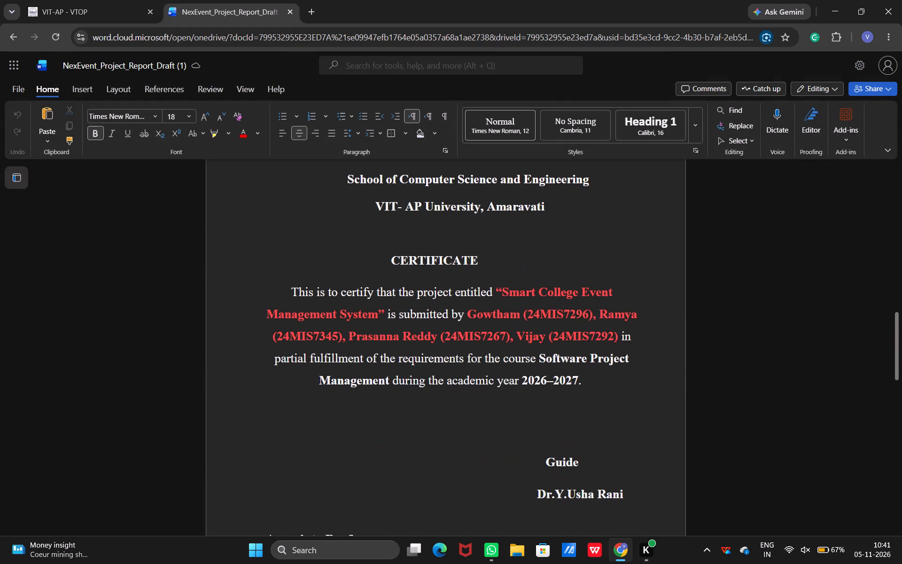
scroll(607, 409, "down", 4)
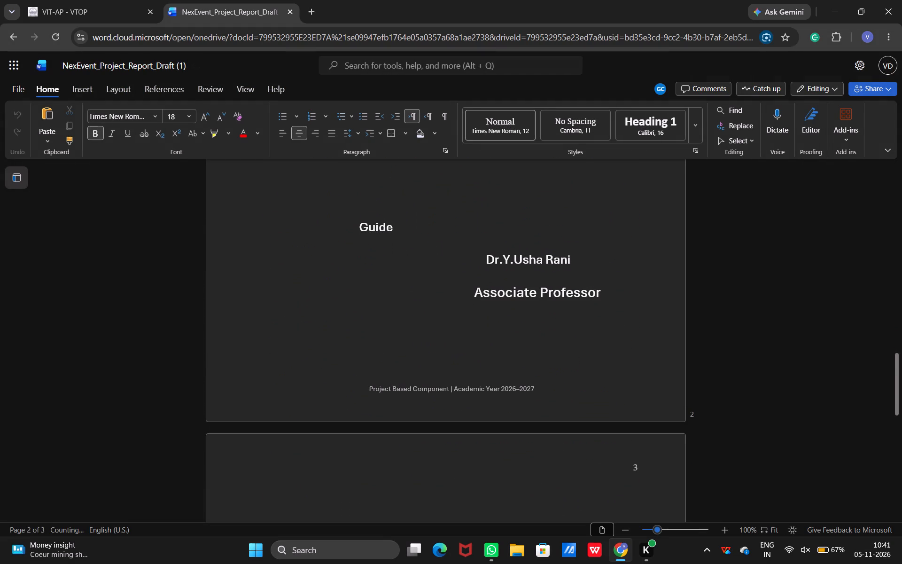
scroll(607, 409, "up", 2)
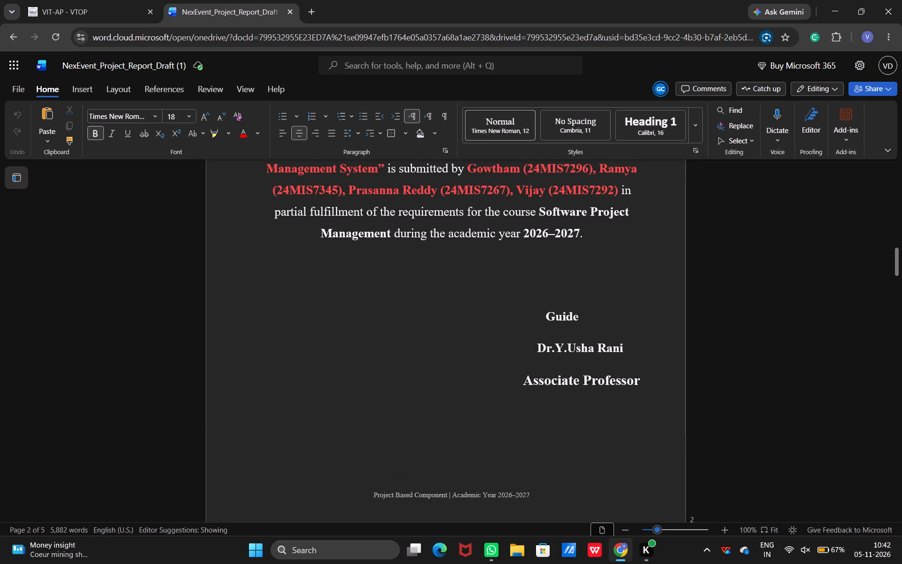
scroll(607, 409, "down", 1)
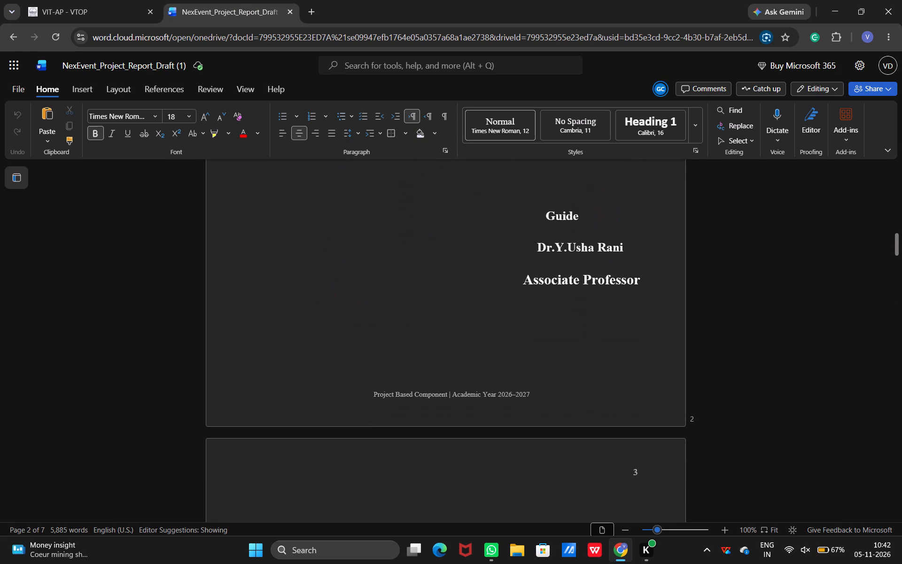
scroll(607, 409, "down", 1)
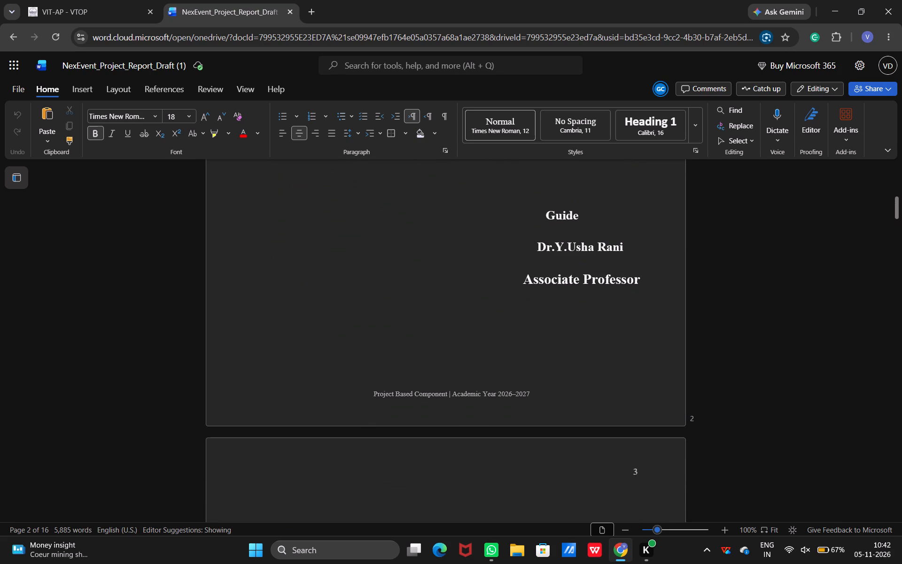
scroll(622, 290, "down", 3)
left_click(498, 439)
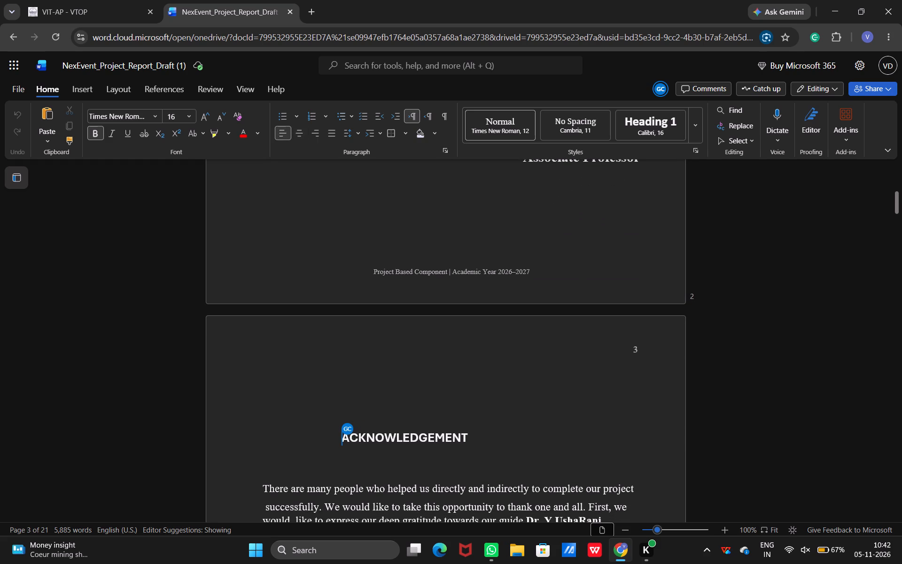
scroll(543, 492, "up", 2)
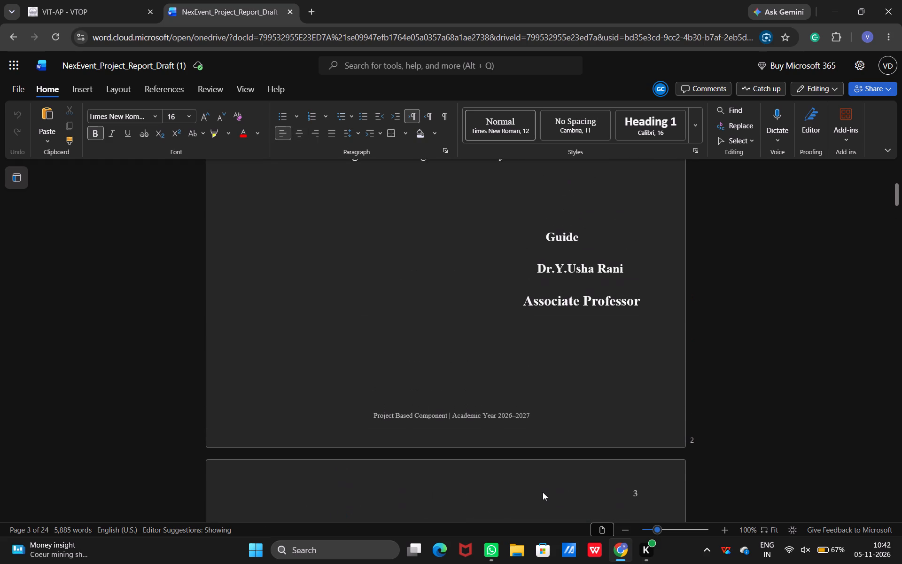
scroll(543, 492, "up", 3)
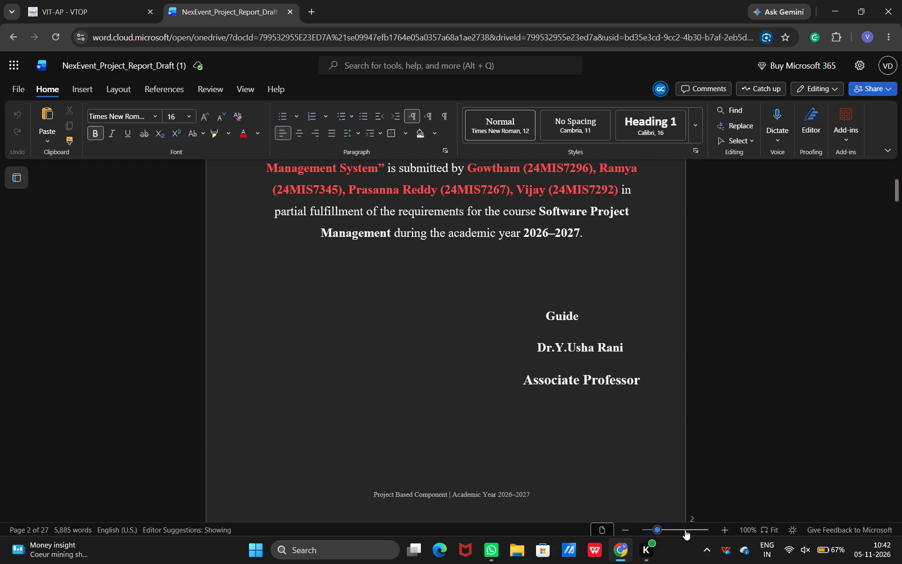
scroll(651, 459, "down", 2)
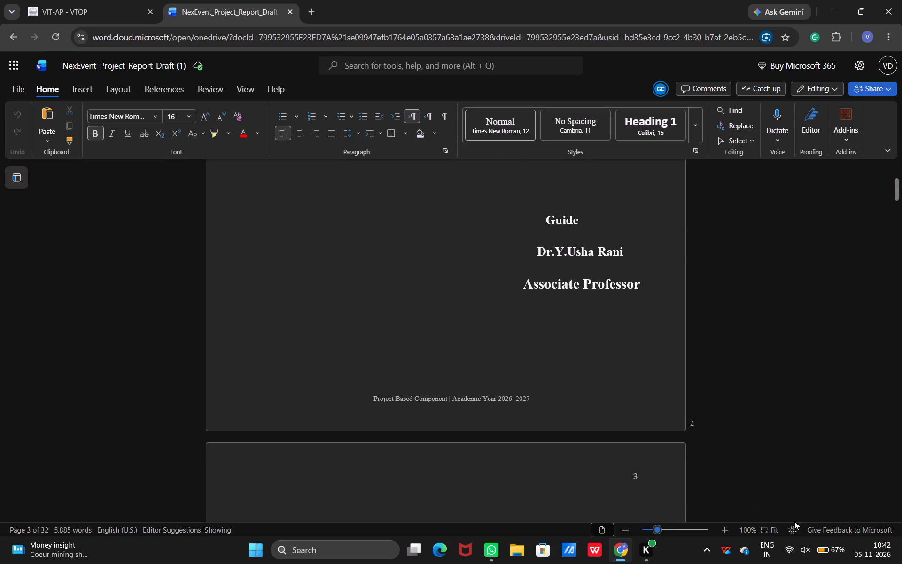
Switch the document pages to a light background.
left_click(794, 527)
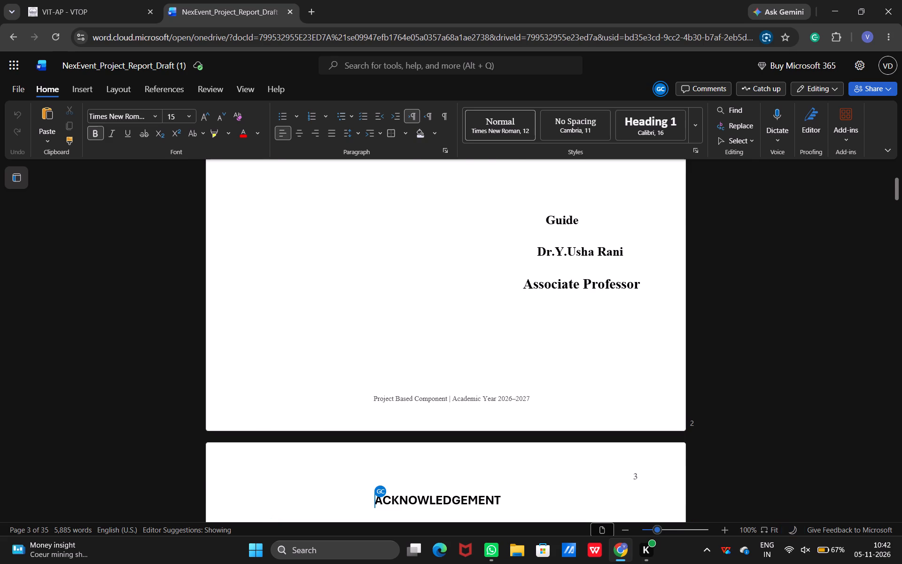
Read the Acknowledgement page with its student list, and look back at the Certificate page.
scroll(568, 382, "down", 2)
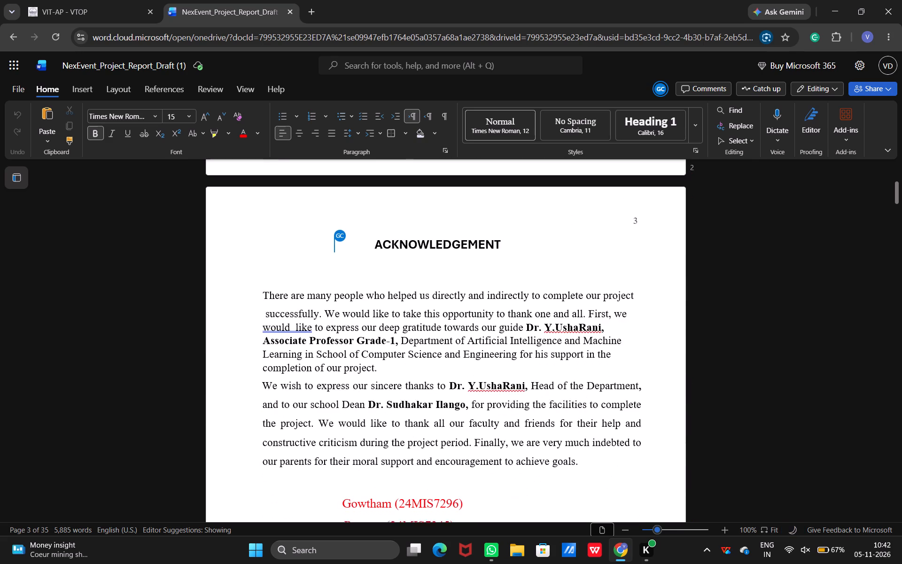
scroll(568, 382, "down", 2)
left_click_drag(568, 382, 552, 386)
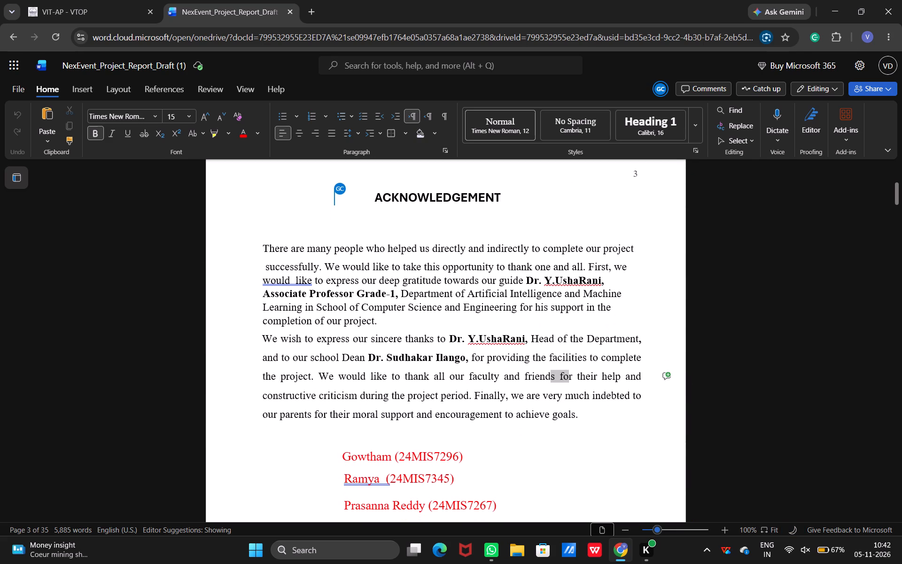
left_click_drag(552, 386, 490, 372)
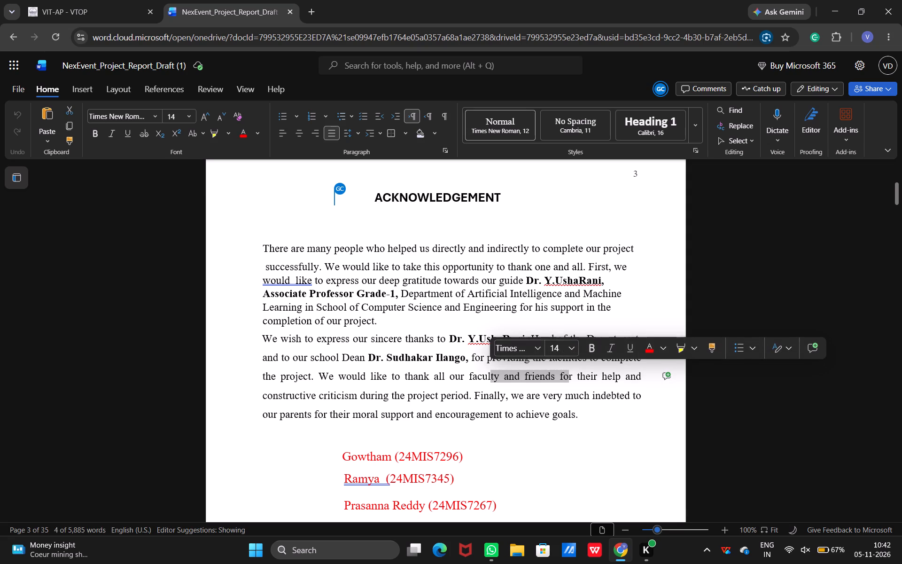
left_click(625, 443)
scroll(625, 443, "down", 3)
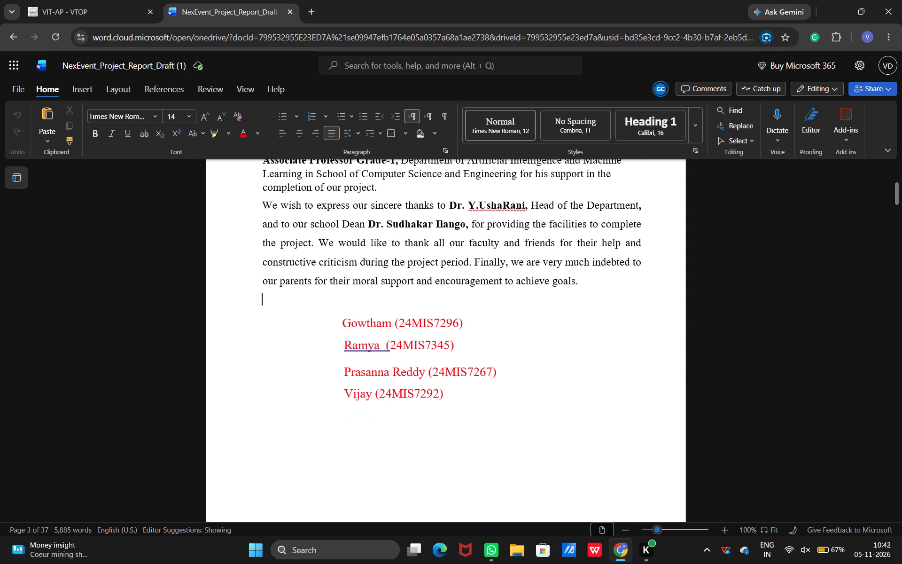
scroll(625, 443, "down", 2)
scroll(625, 443, "up", 1)
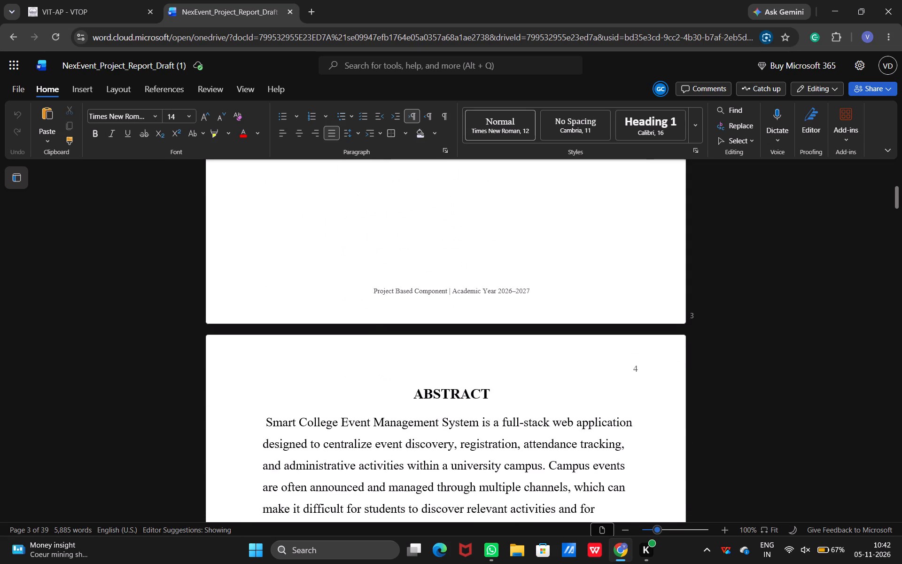
scroll(625, 443, "up", 1)
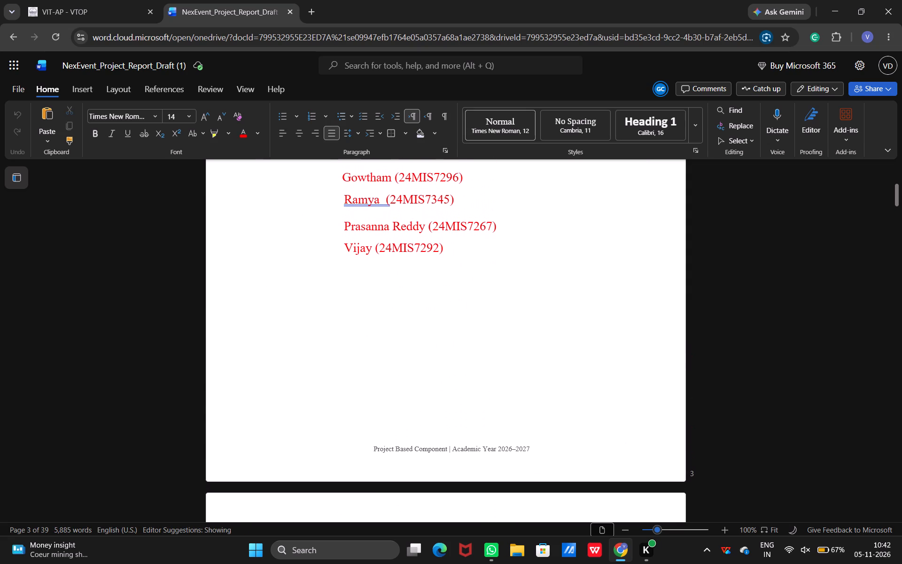
scroll(625, 443, "up", 6)
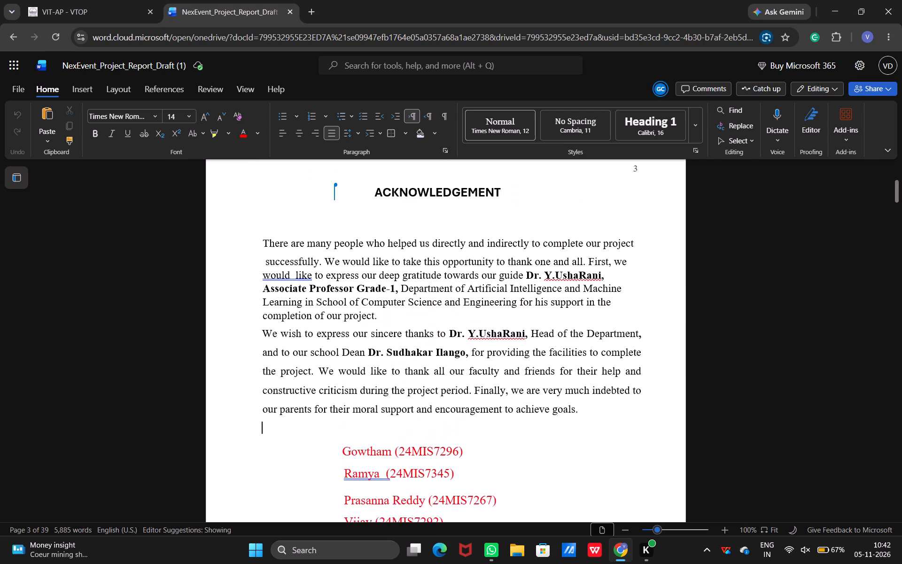
scroll(625, 443, "up", 4)
scroll(625, 443, "down", 3)
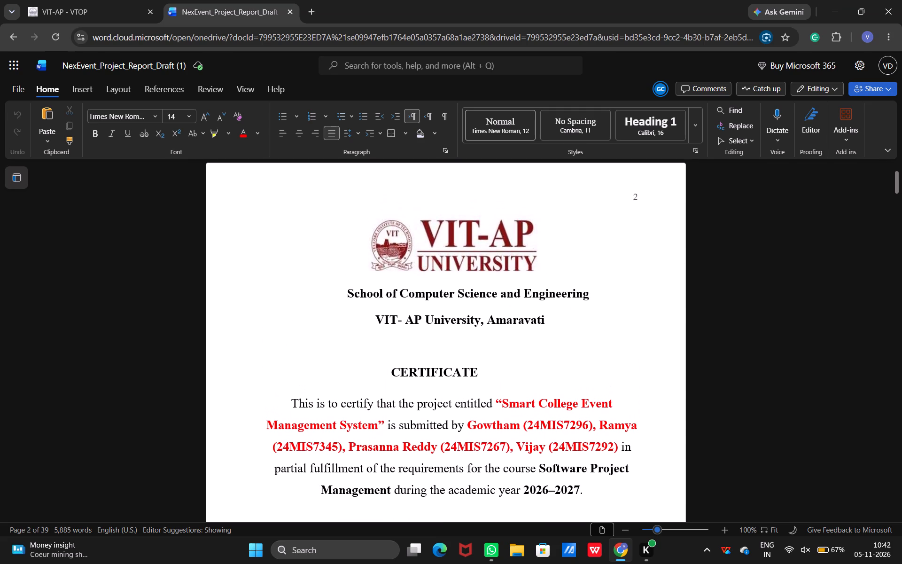
Review the Abstract and the List of Acronyms table, up to the start of the Table of Contents.
scroll(625, 443, "down", 5)
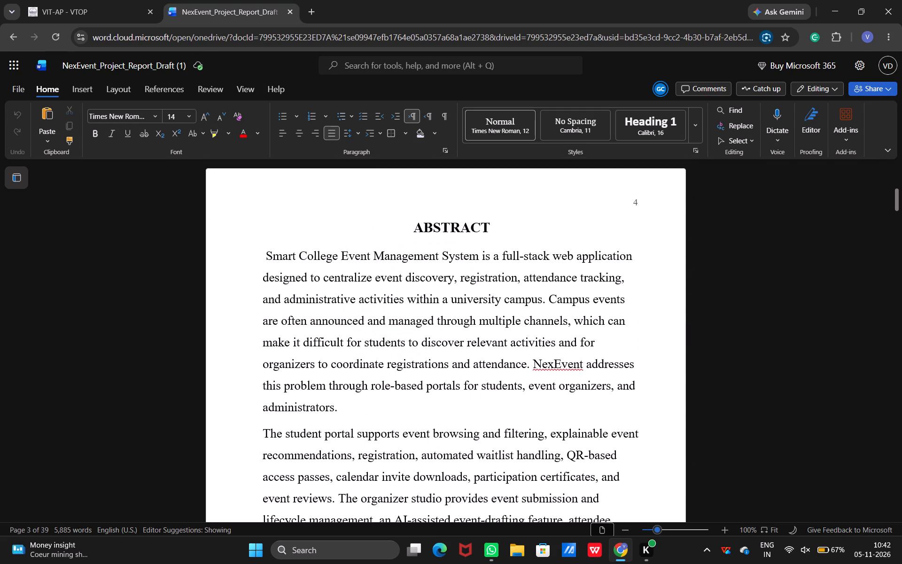
scroll(625, 443, "down", 3)
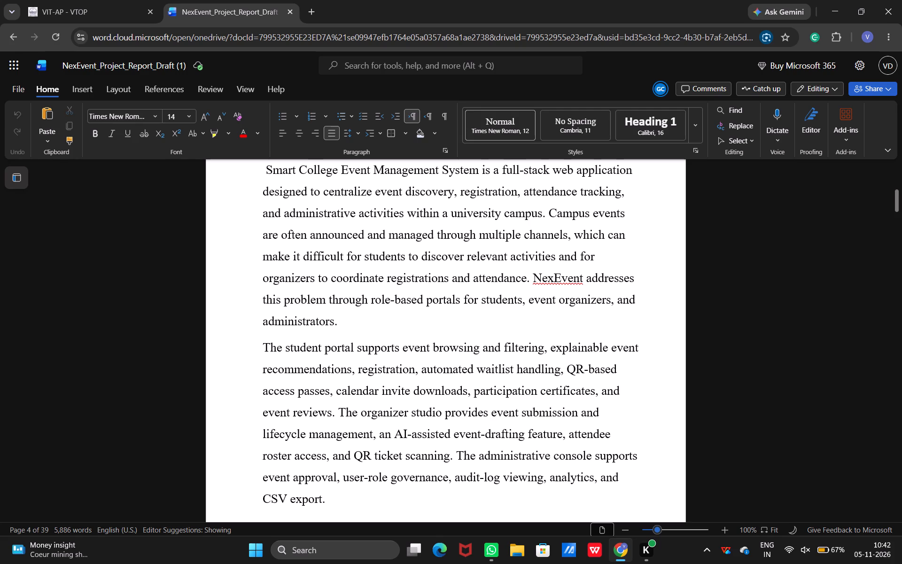
scroll(625, 443, "down", 4)
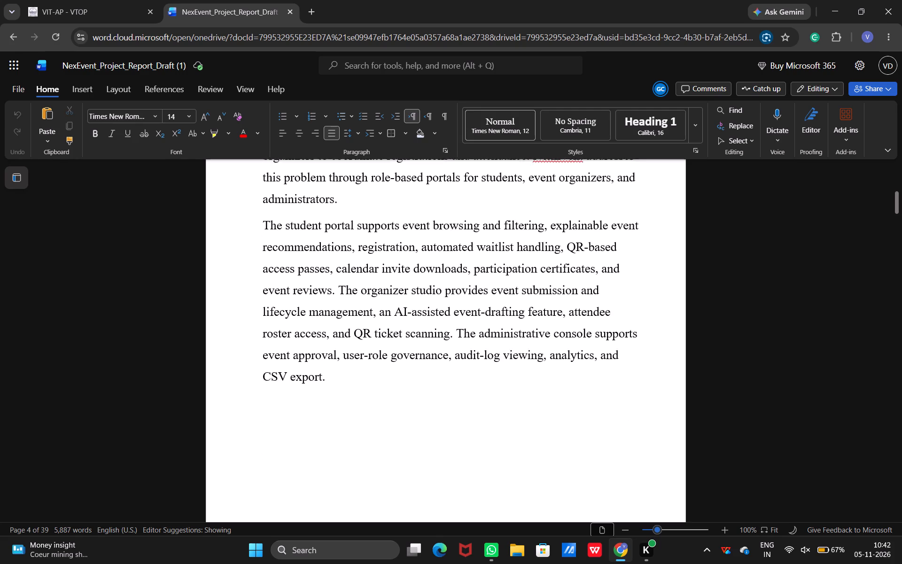
scroll(625, 443, "down", 10)
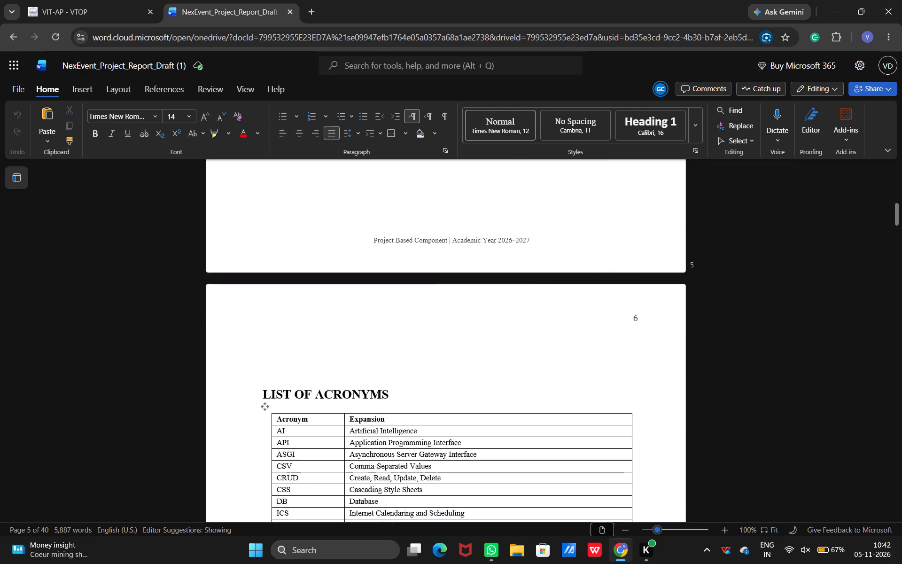
scroll(625, 443, "down", 4)
scroll(625, 443, "up", 1)
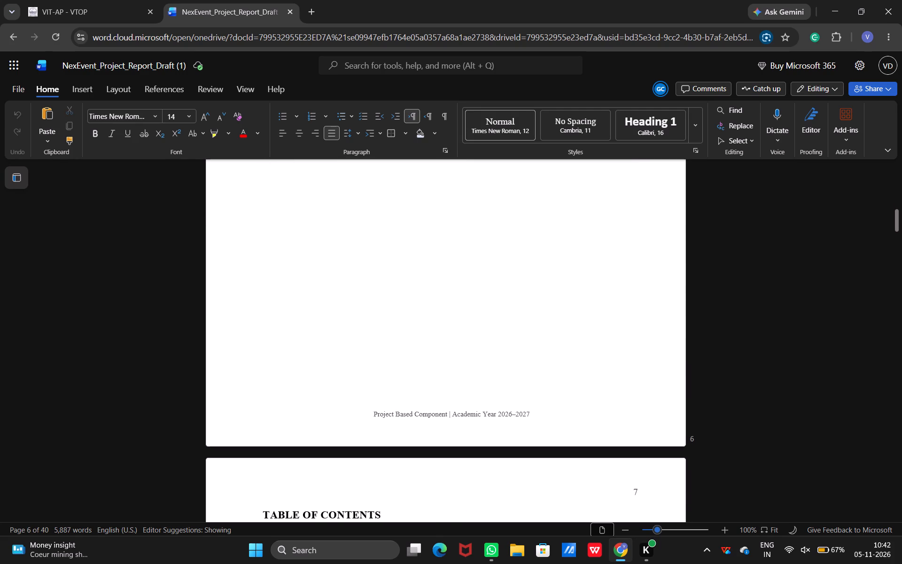
scroll(625, 443, "up", 1)
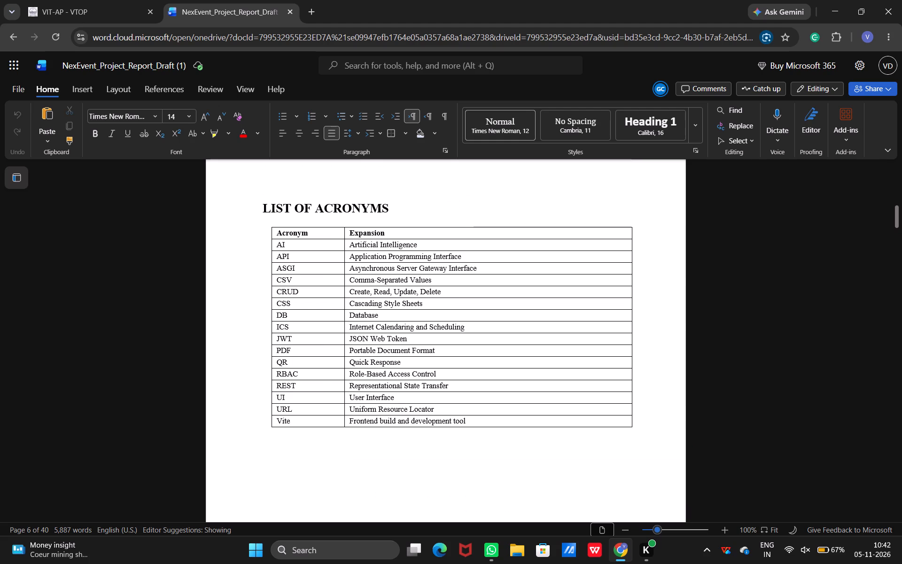
scroll(625, 443, "up", 1)
Review the Table of Contents, Chapter 1 Introduction, and Chapter 2 up to the Drawbacks of Existing Approaches section.
scroll(625, 443, "down", 10)
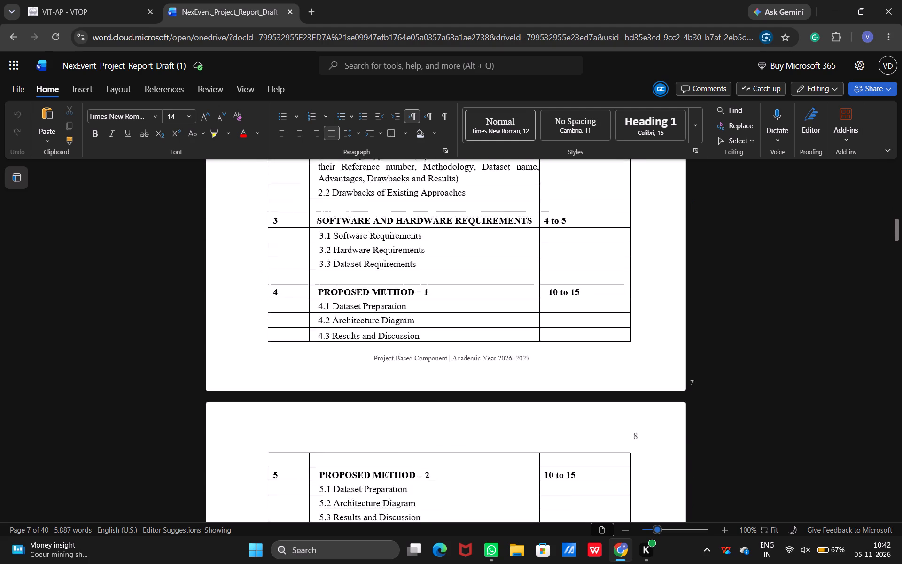
scroll(625, 443, "down", 11)
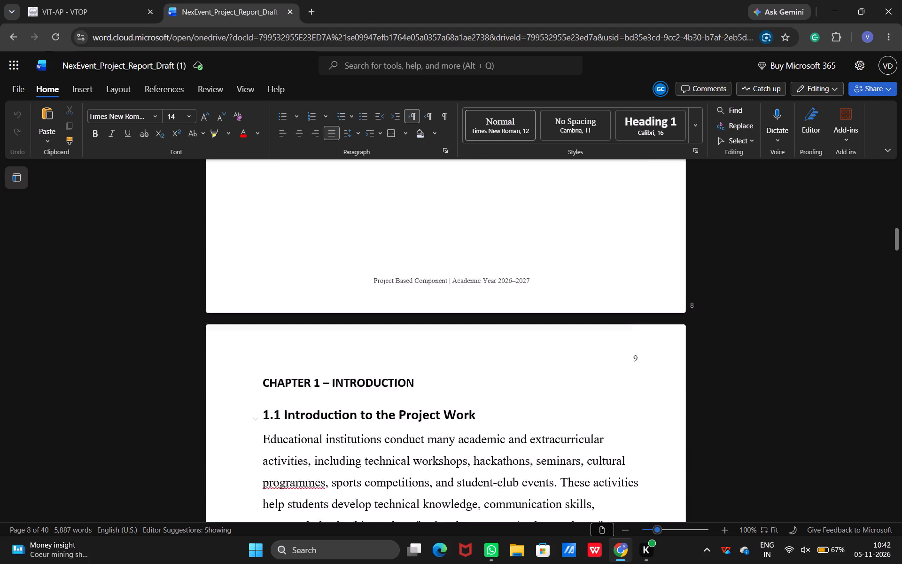
scroll(625, 443, "down", 11)
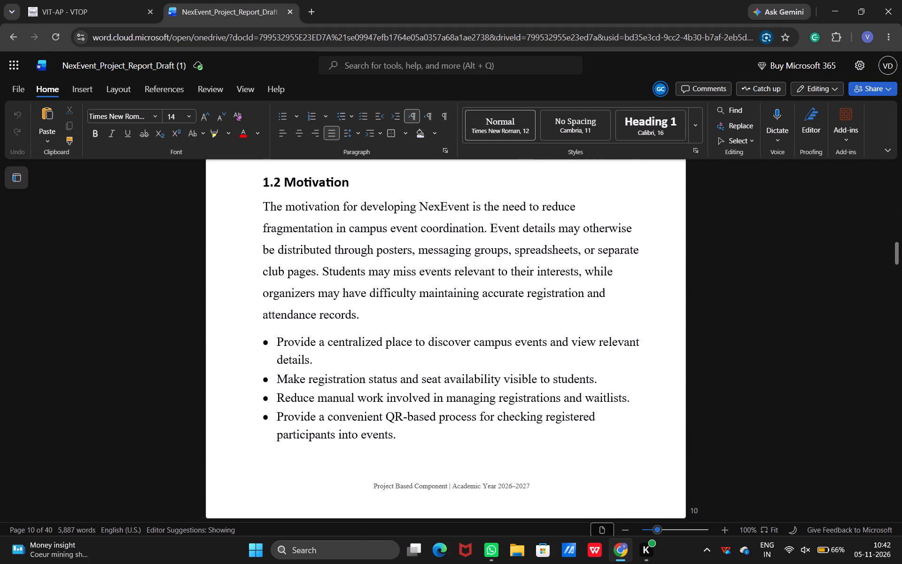
scroll(628, 401, "down", 11)
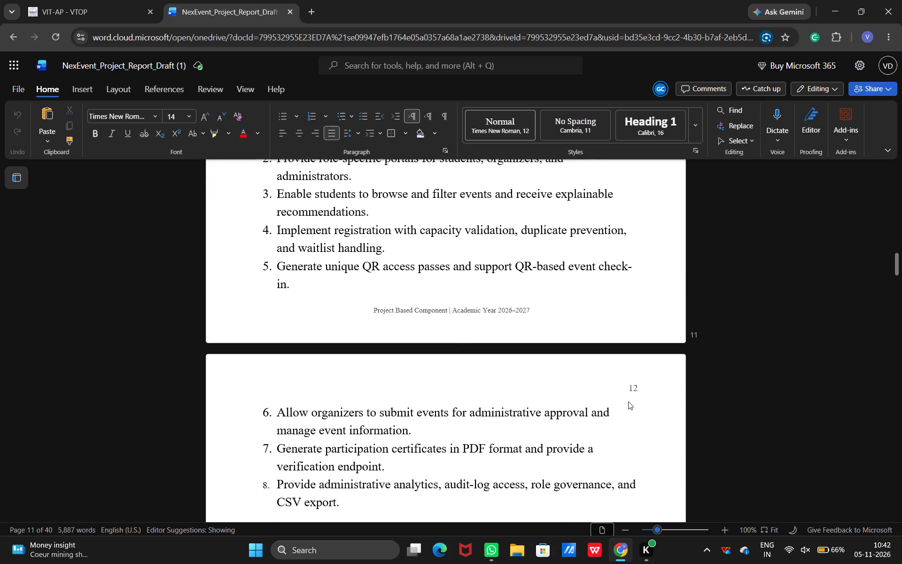
scroll(628, 401, "down", 11)
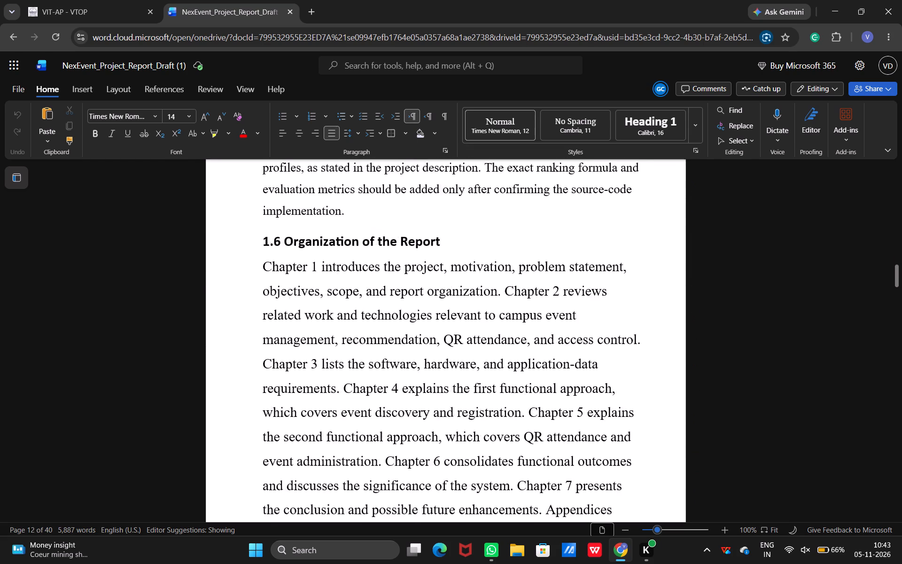
scroll(628, 401, "down", 11)
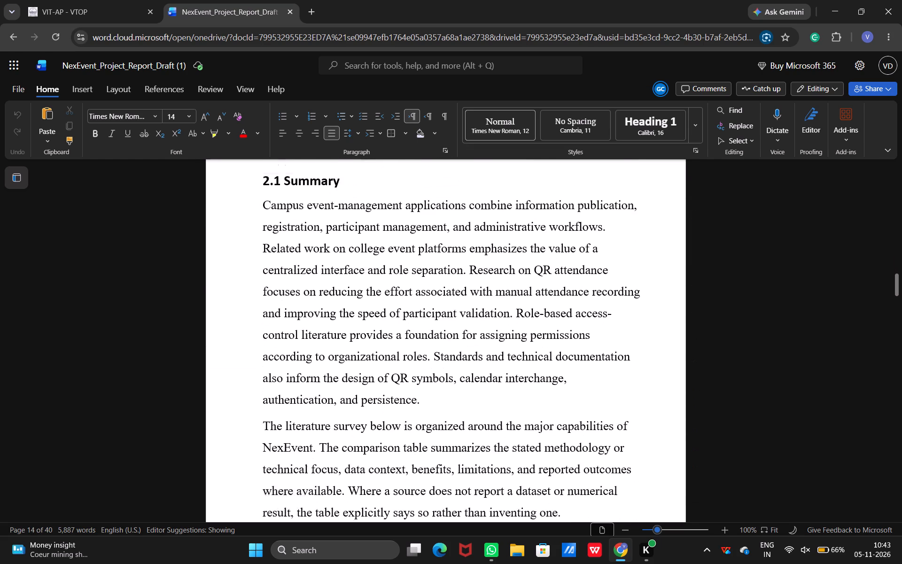
scroll(628, 401, "down", 11)
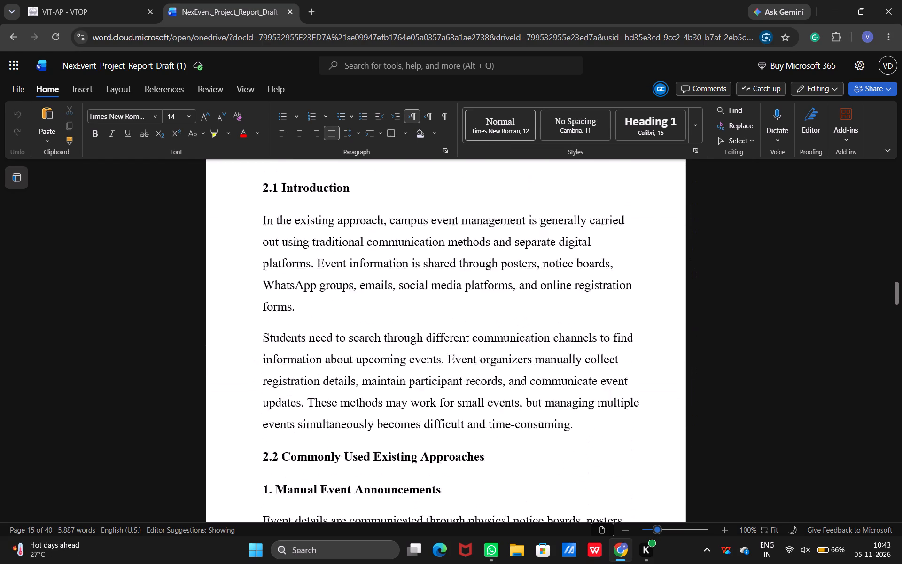
scroll(628, 401, "down", 13)
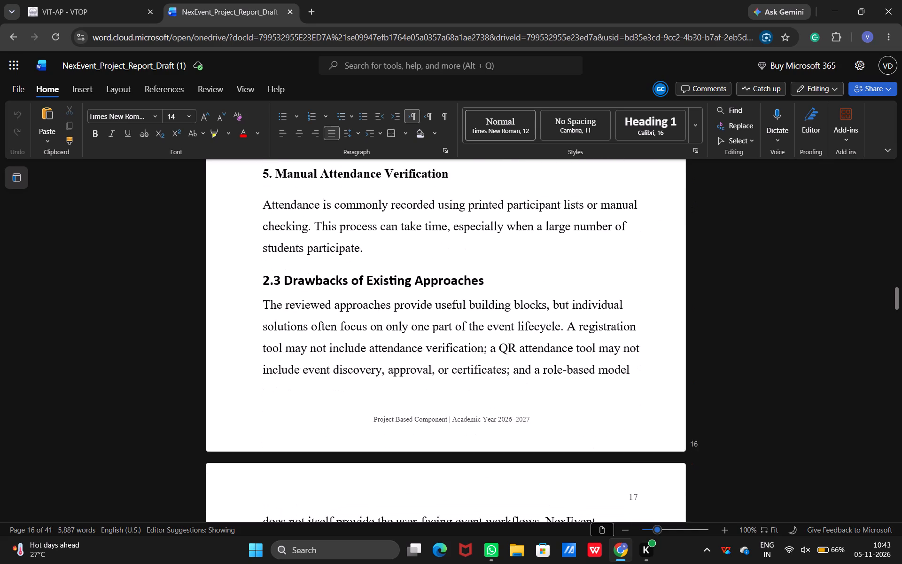
Review the Chapter 3 requirements tables and Chapter 4, including its architecture diagram, event discovery workflow and test scenario table.
scroll(628, 401, "down", 13)
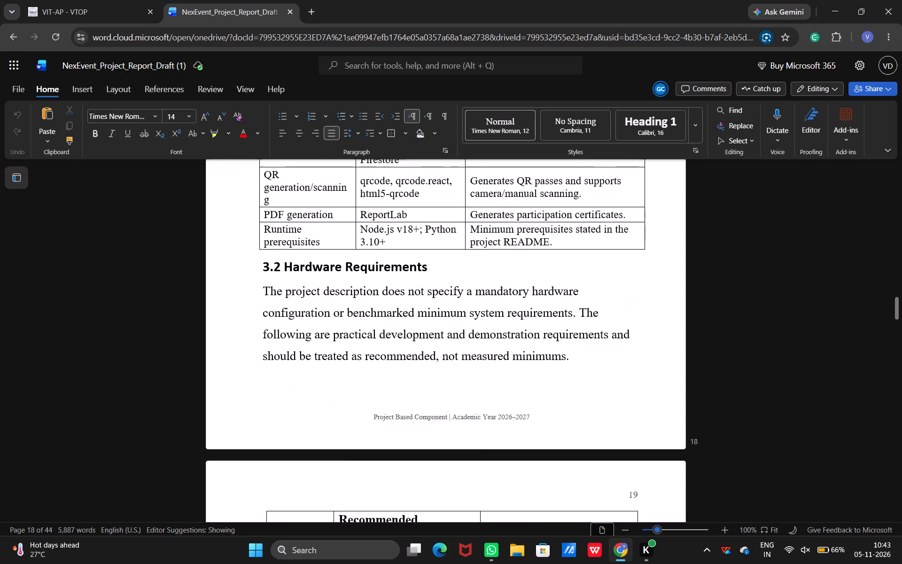
scroll(628, 401, "down", 13)
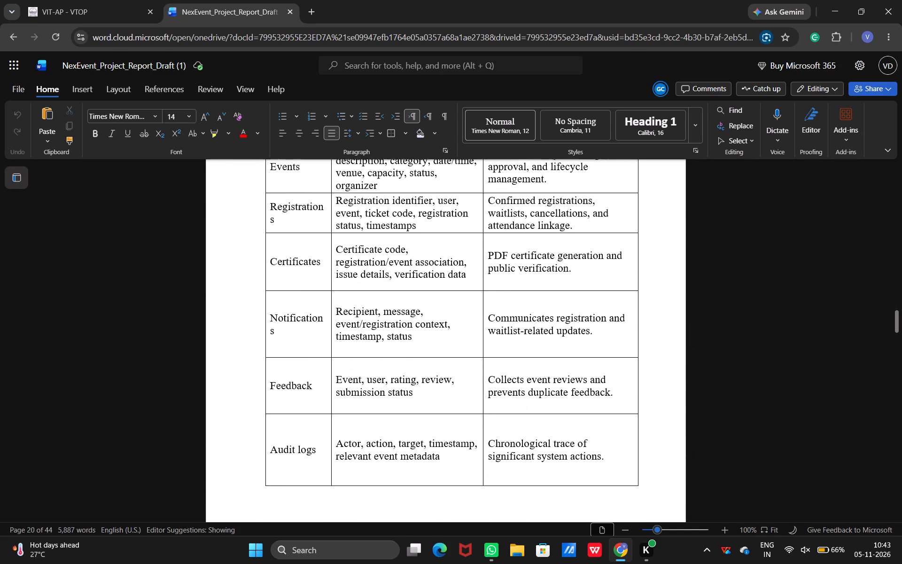
scroll(628, 401, "down", 12)
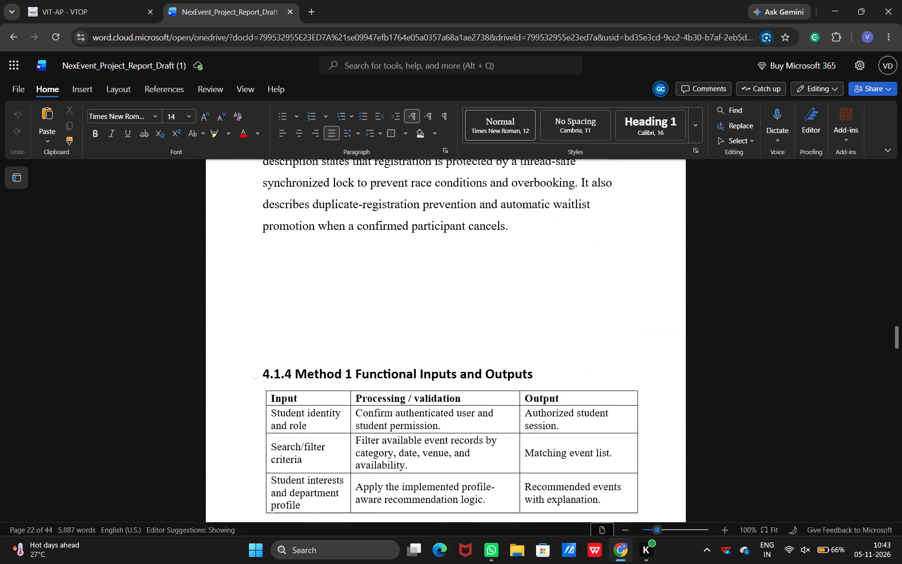
scroll(628, 401, "down", 8)
scroll(628, 401, "up", 2)
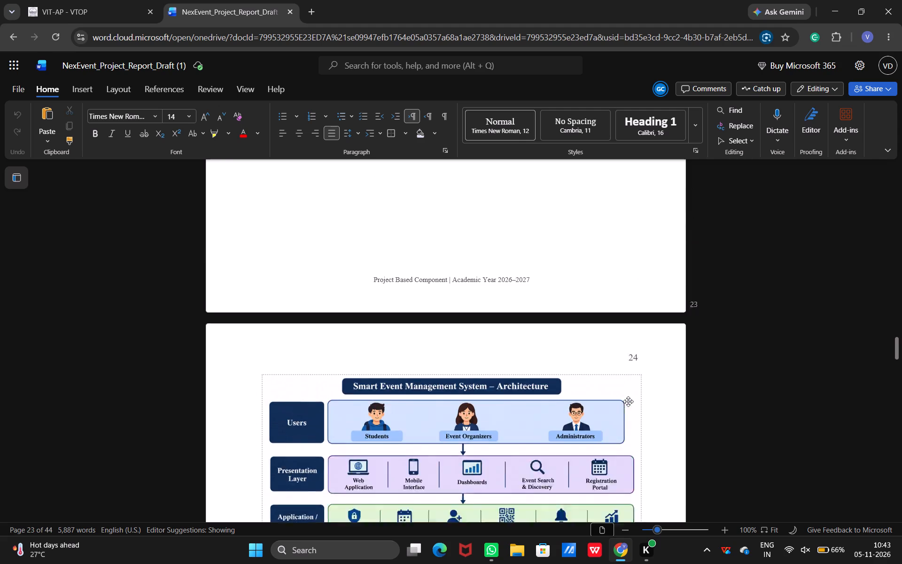
scroll(628, 401, "up", 6)
scroll(628, 401, "down", 1)
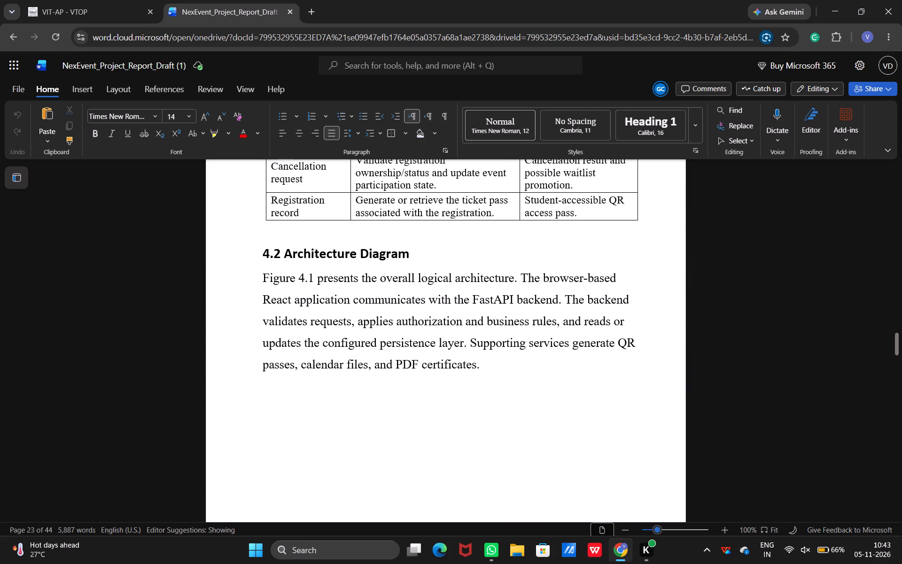
scroll(628, 401, "down", 13)
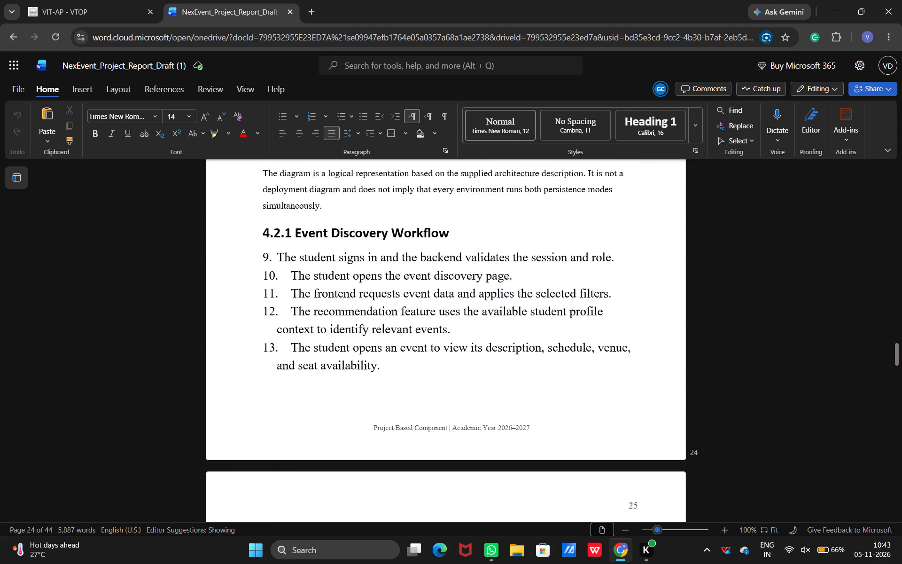
scroll(628, 401, "down", 12)
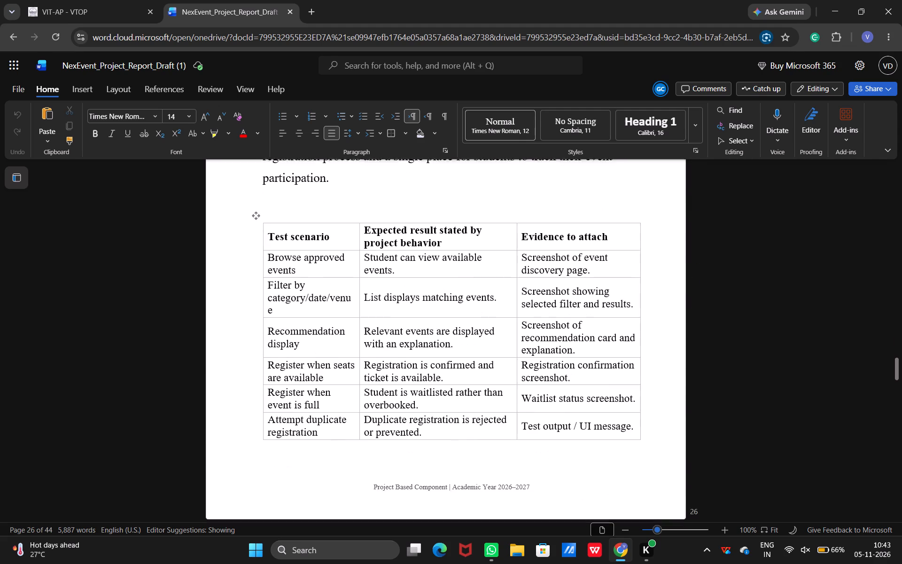
Check the end of Chapter 4's test scenario table, Chapter 5 on QR attendance, and the Chapter 6 test-case table.
scroll(628, 401, "down", 12)
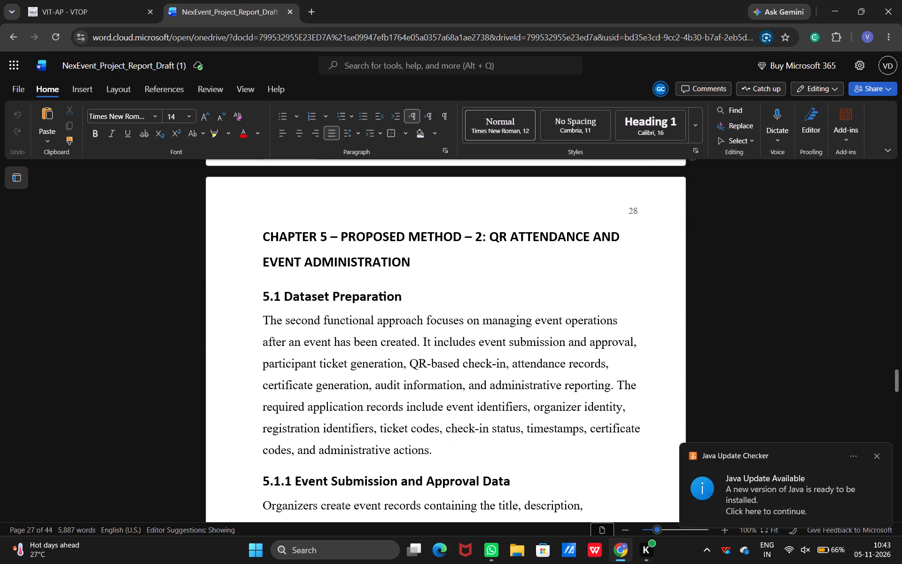
scroll(628, 401, "up", 10)
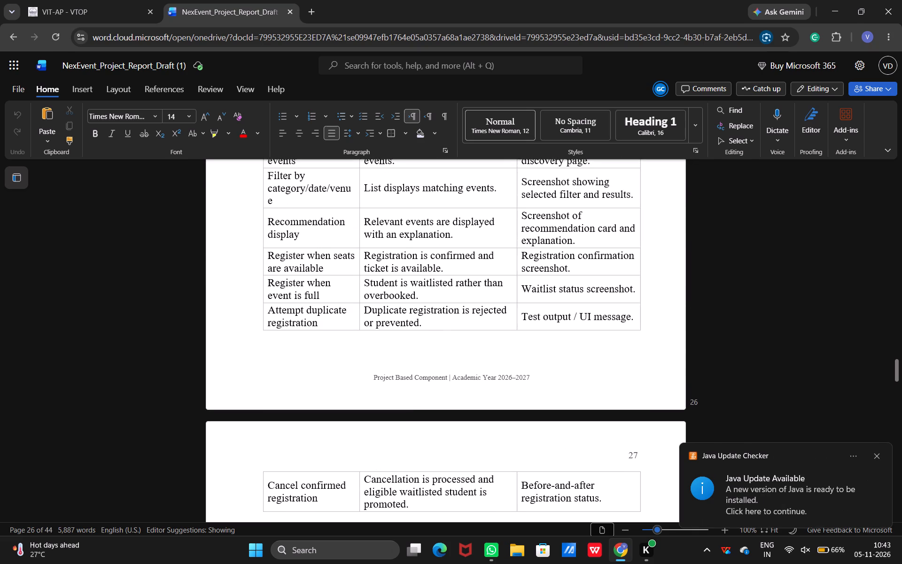
scroll(570, 448, "down", 9)
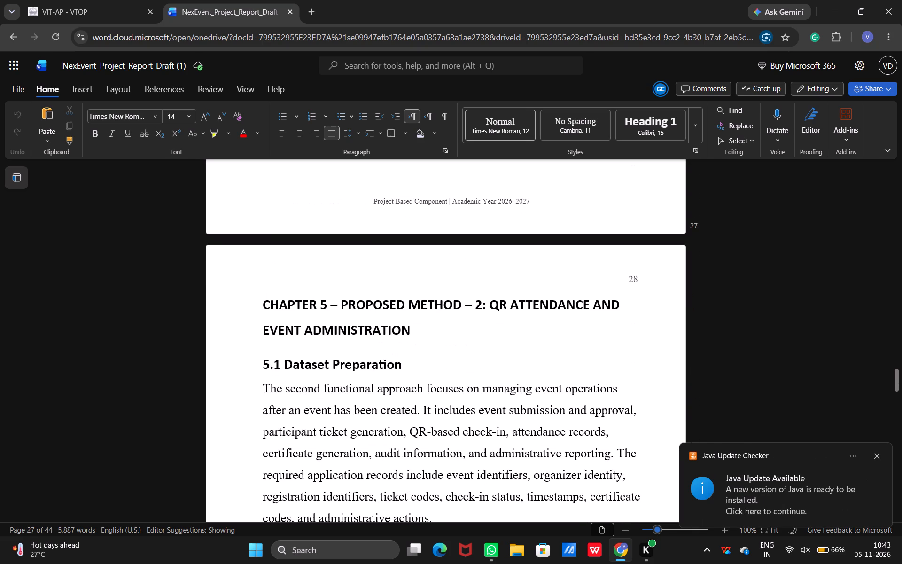
scroll(570, 448, "down", 8)
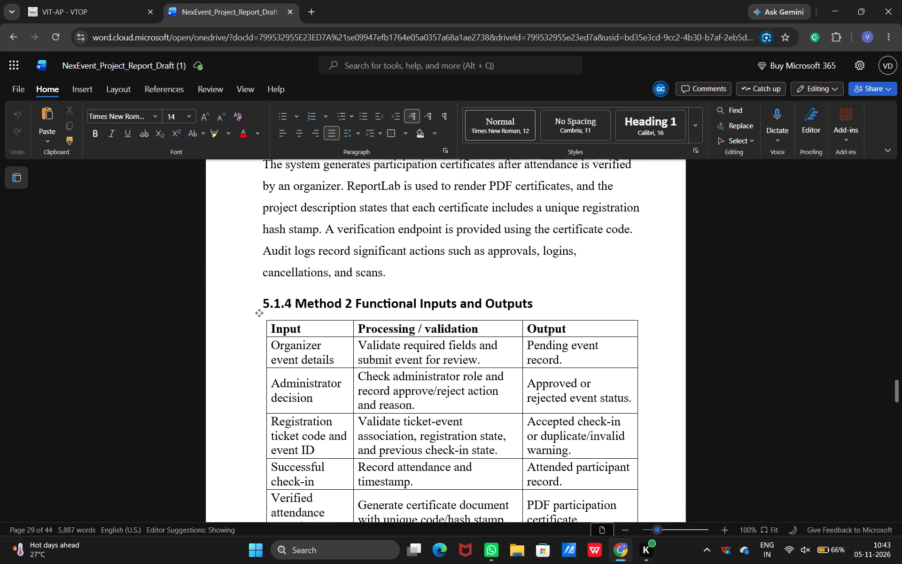
scroll(570, 448, "down", 12)
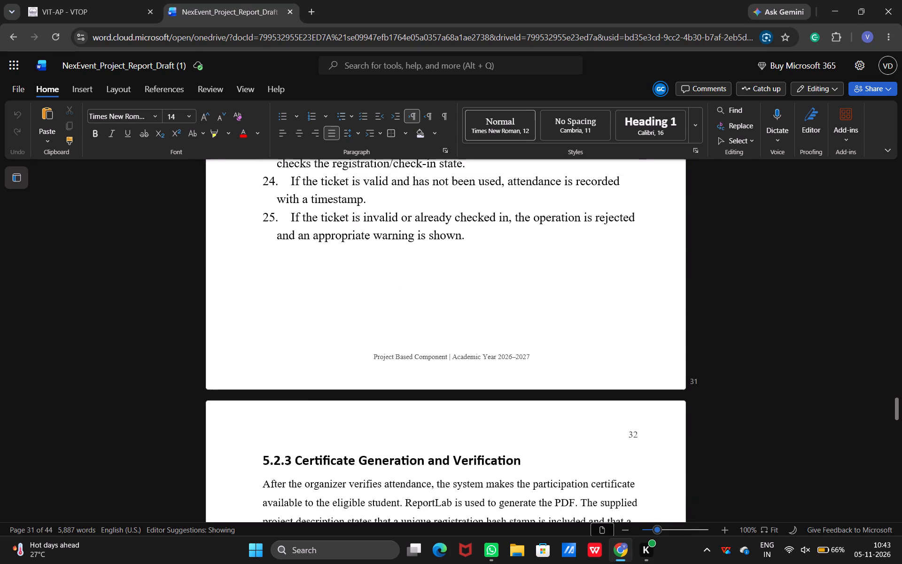
scroll(570, 448, "down", 12)
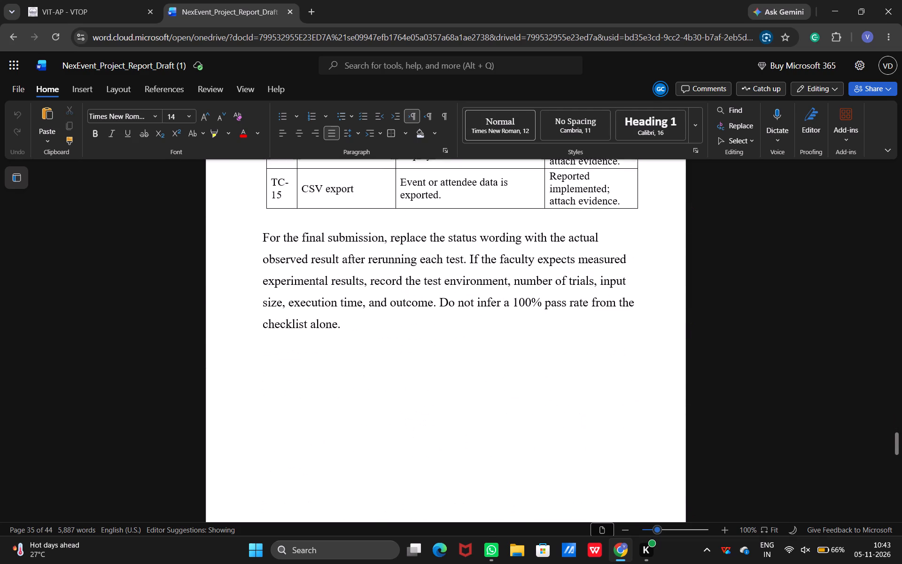
Delete the blank lines above the 6.1.1 Suggested Result Screenshots heading to close the gap after the checklist paragraph.
scroll(570, 448, "down", 6)
scroll(570, 448, "up", 1)
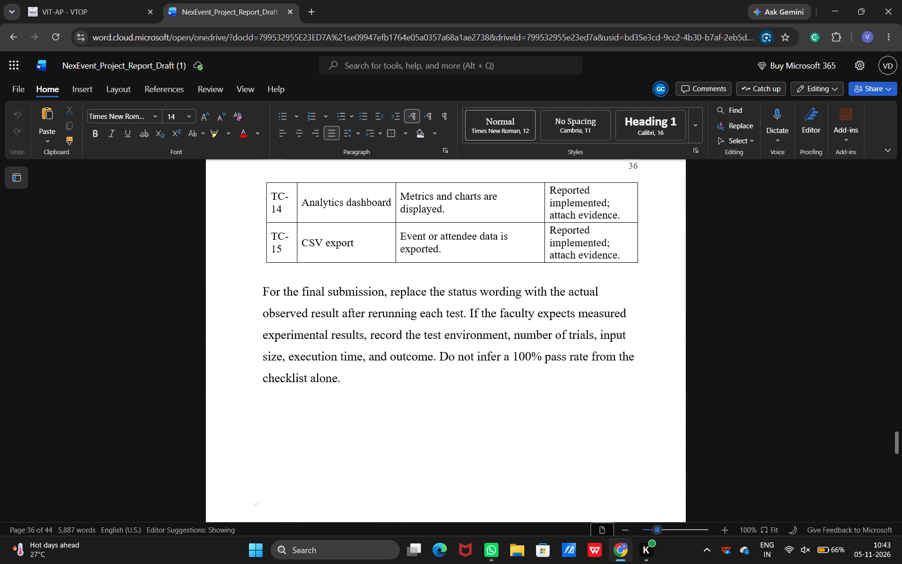
scroll(570, 448, "up", 1)
left_click(256, 397)
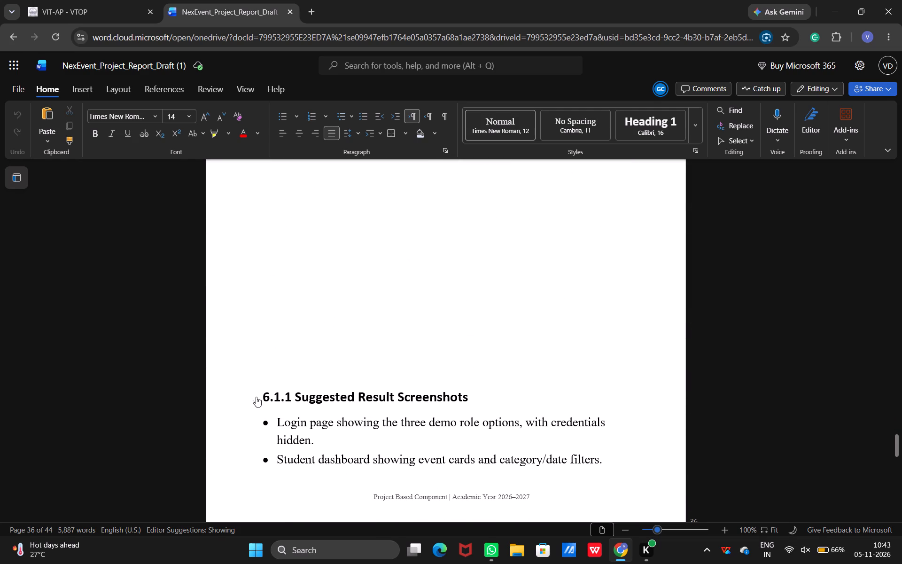
key("BackSpace")
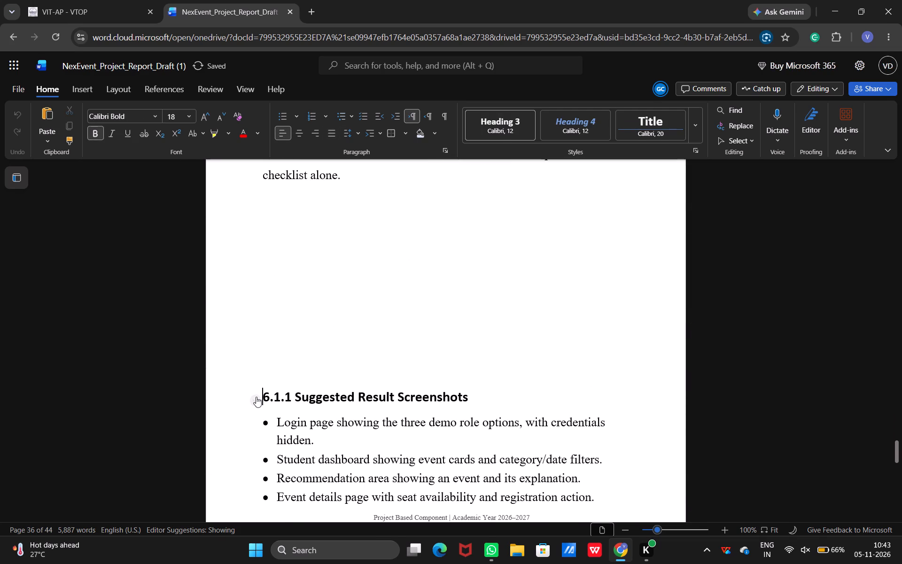
key("BackSpace")
key("BackSpace")
key("BackSpace")
key("BackSpace")
key("BackSpace")
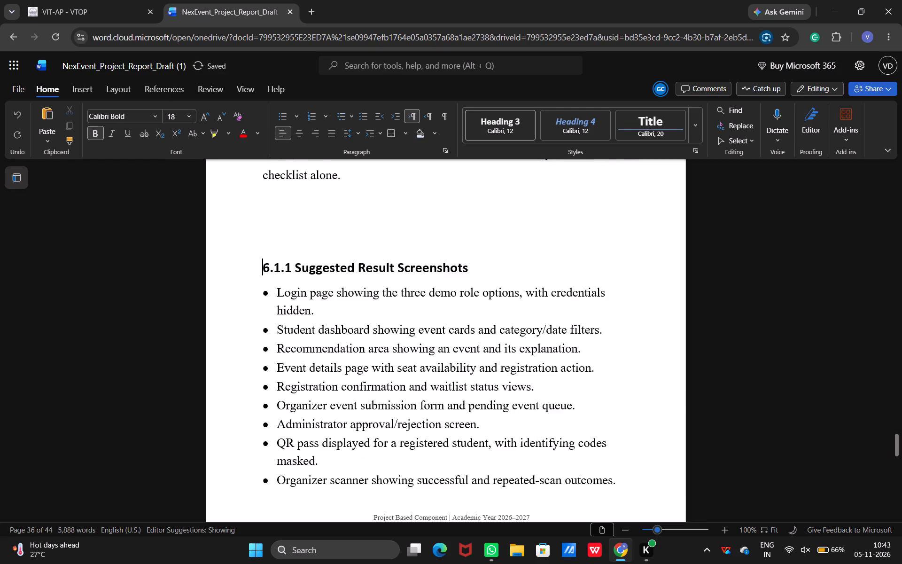
key("BackSpace")
key("BackSpace")
Review the report from section 6.2 through the future enhancements, Appendices A and B, and the References to the last page.
scroll(350, 457, "down", 2)
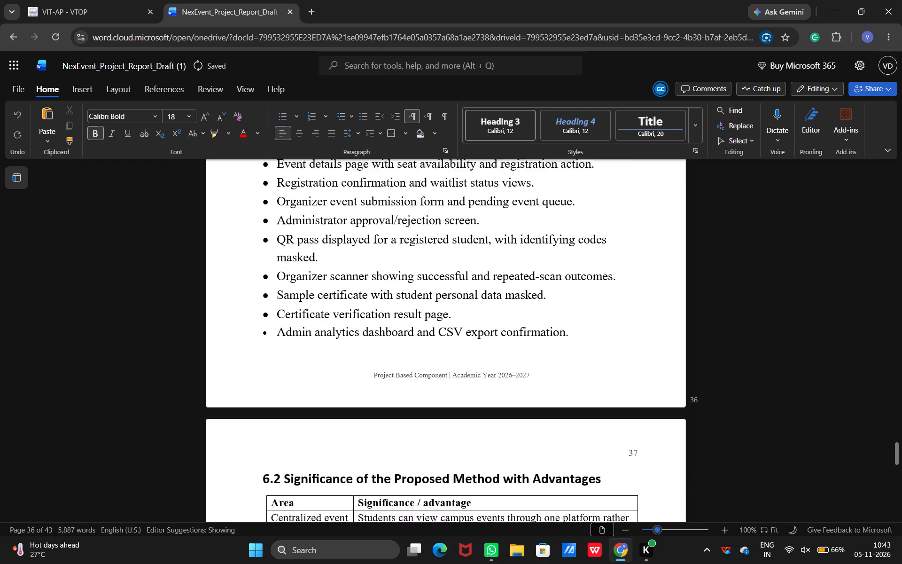
scroll(350, 457, "down", 11)
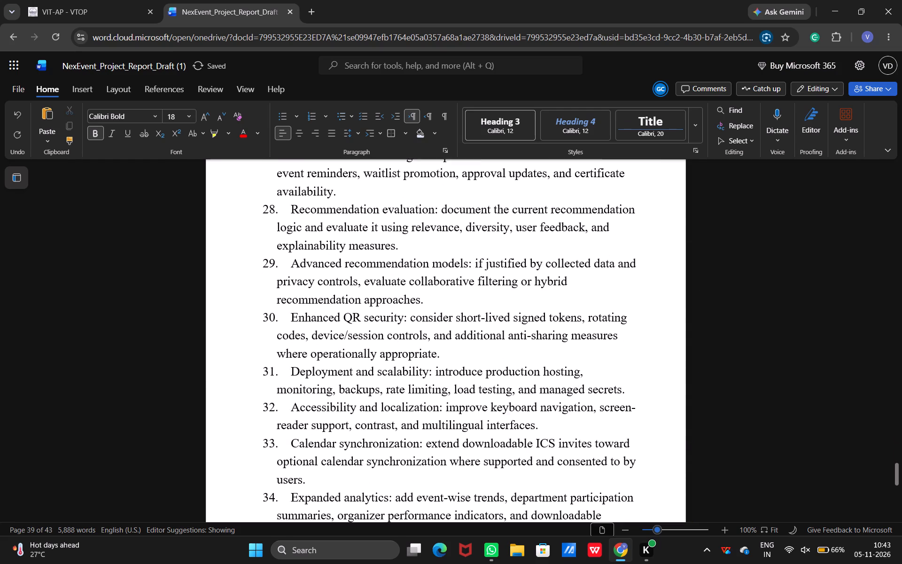
scroll(350, 457, "down", 11)
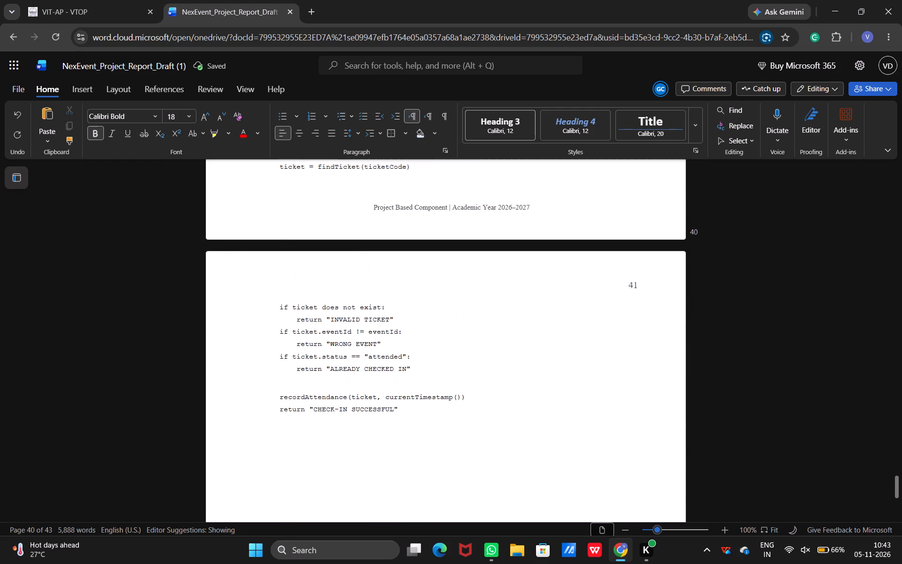
scroll(350, 457, "down", 8)
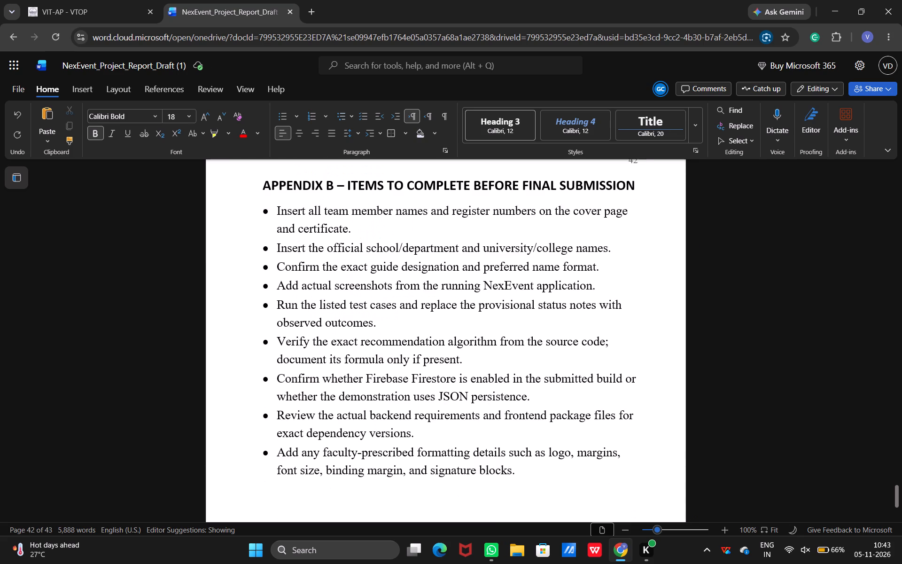
scroll(350, 457, "down", 7)
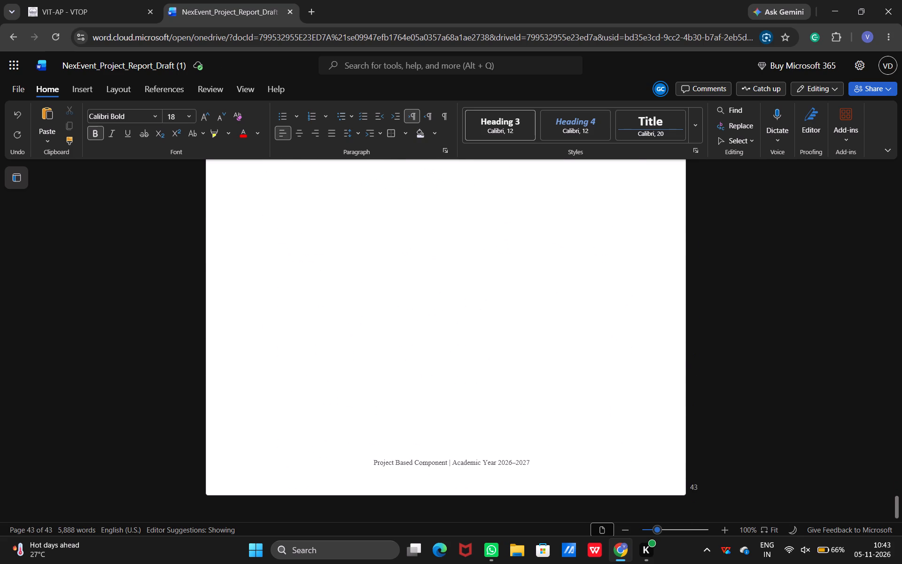
Review the report backwards from the References through the appendices and Chapters 6 and 5 to Chapter 4's test scenario table.
scroll(350, 457, "up", 6)
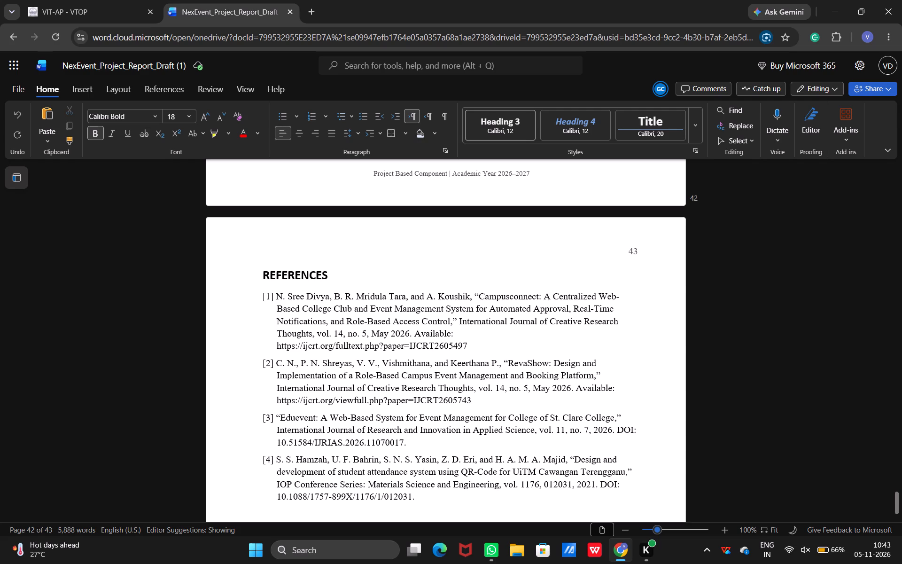
scroll(350, 457, "up", 10)
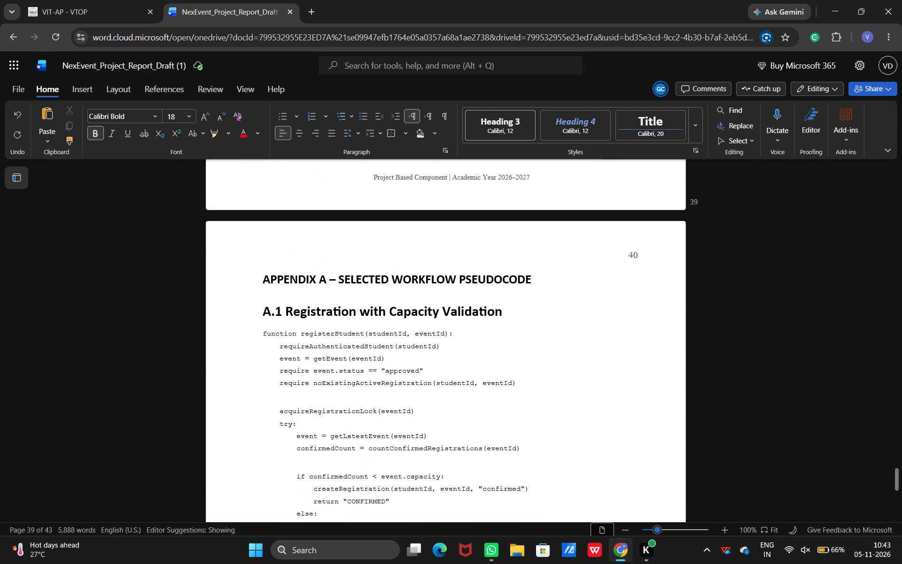
scroll(350, 457, "up", 9)
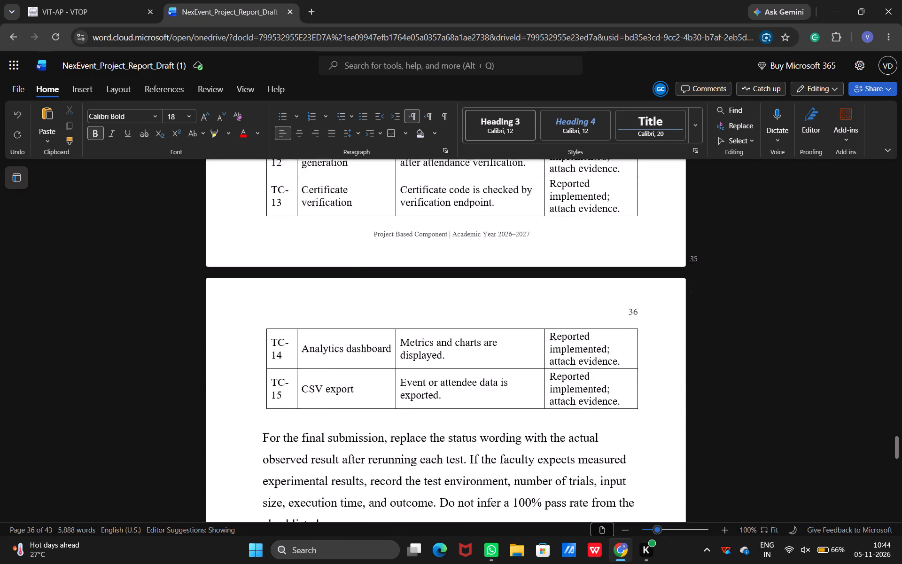
scroll(350, 457, "up", 10)
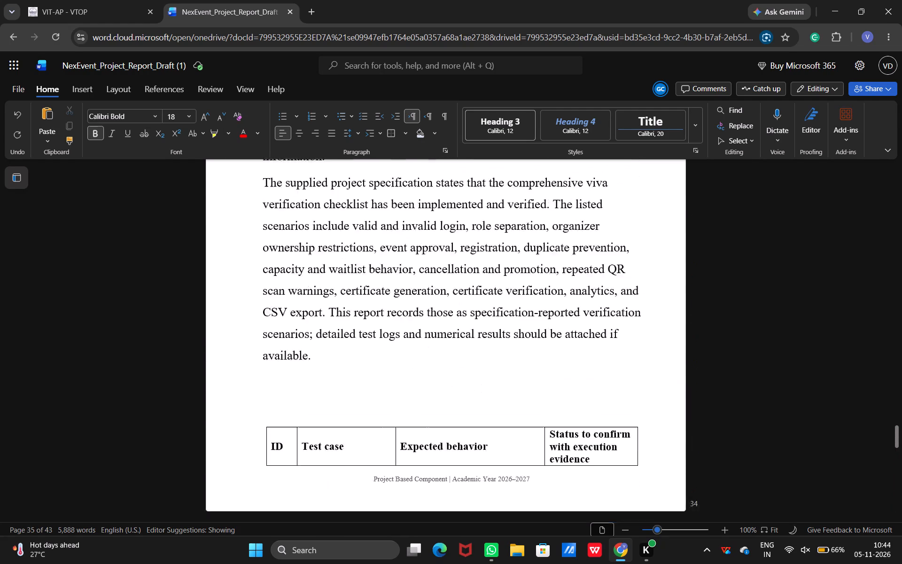
scroll(350, 457, "up", 10)
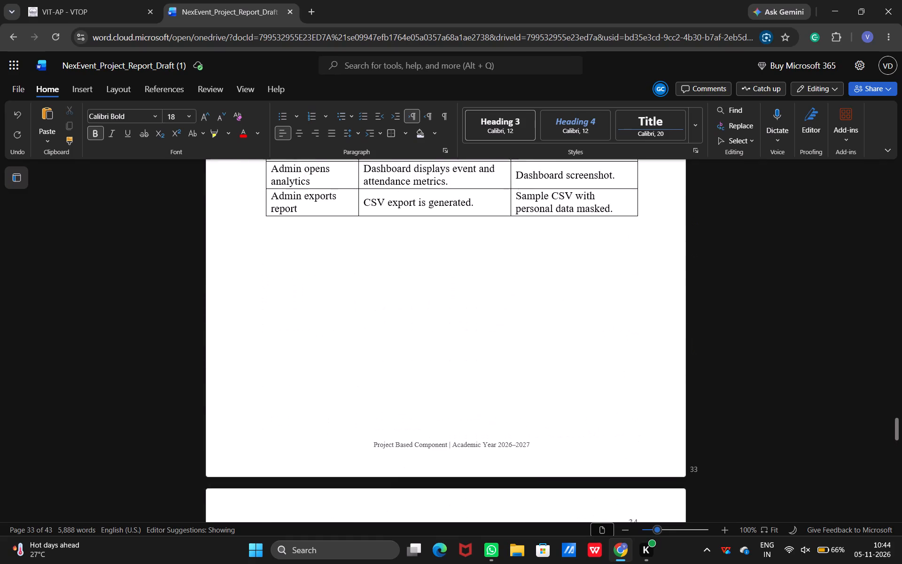
scroll(350, 457, "up", 10)
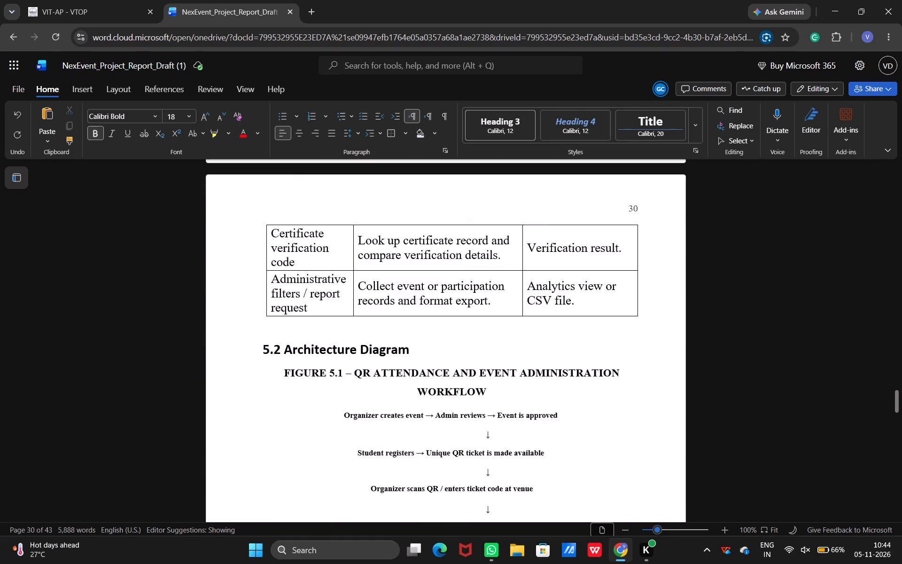
scroll(350, 457, "up", 9)
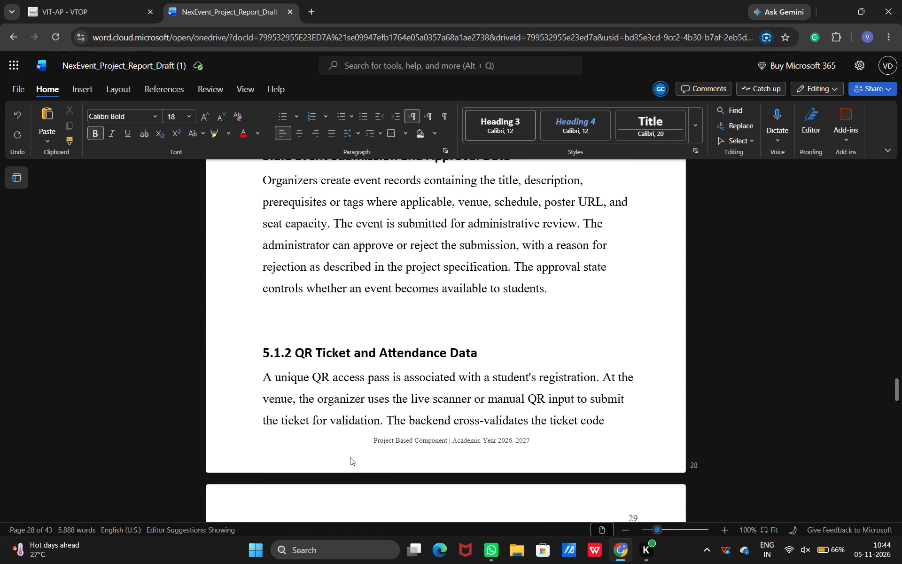
scroll(350, 457, "up", 7)
scroll(350, 457, "right", 1)
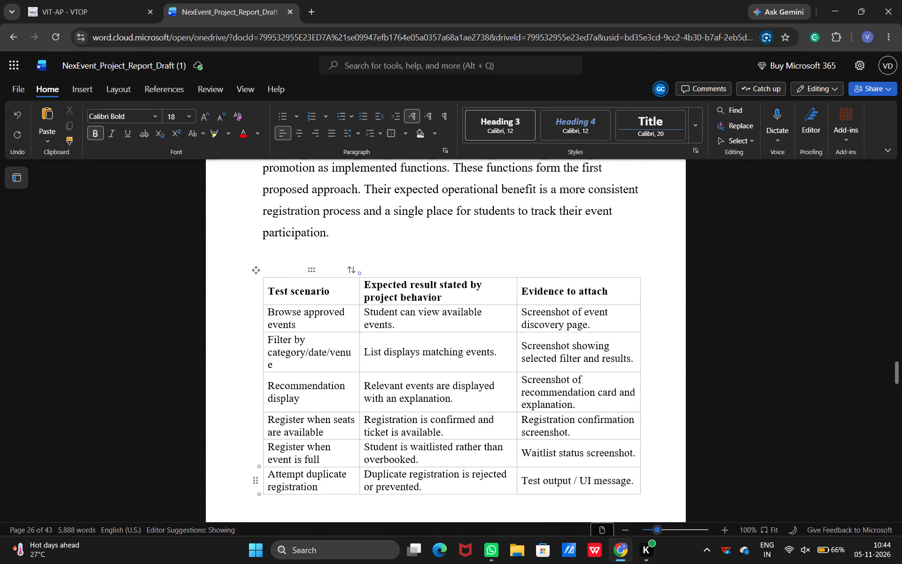
scroll(350, 457, "right", 2)
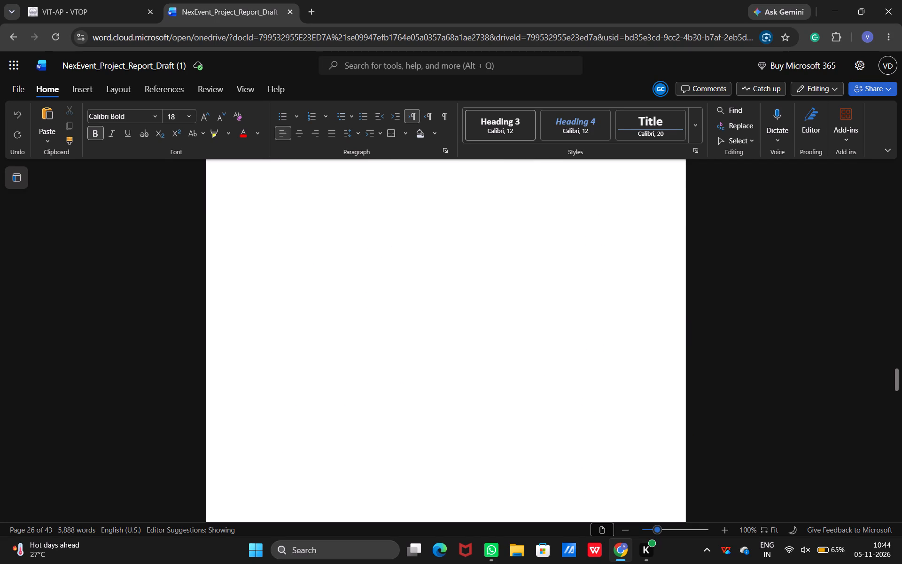
Remove the break before the Chapter 5 heading so the chapter starts directly below Chapter 4's test scenario table.
scroll(350, 457, "up", 1)
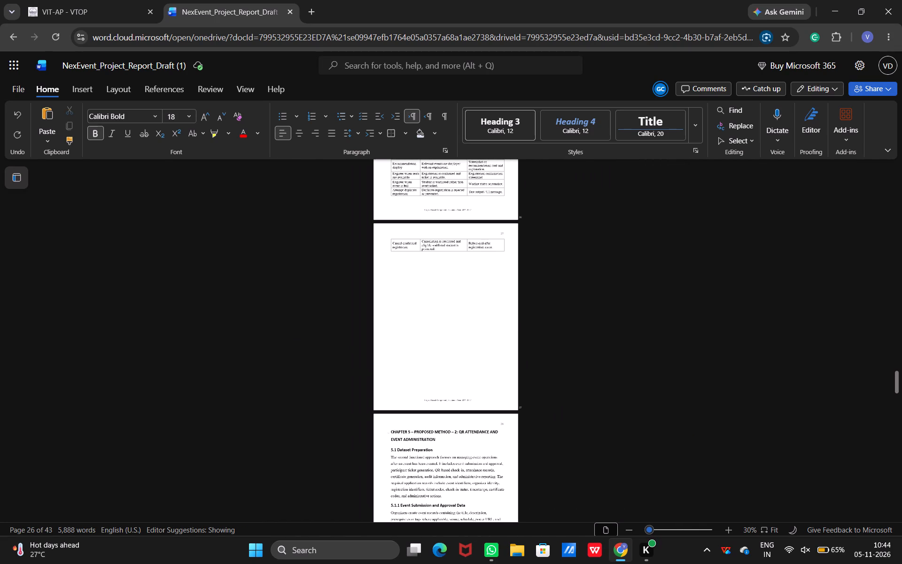
left_click(389, 432)
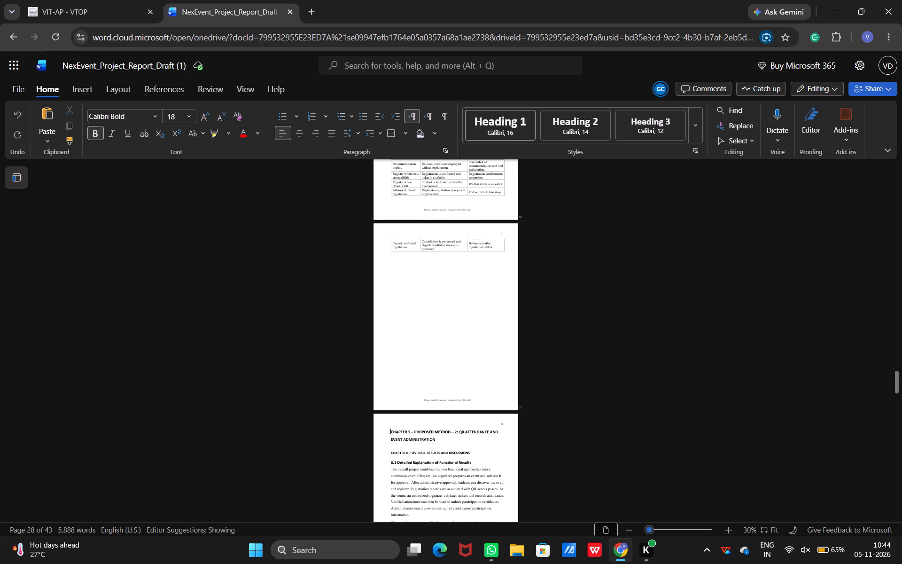
scroll(428, 330, "up", 3)
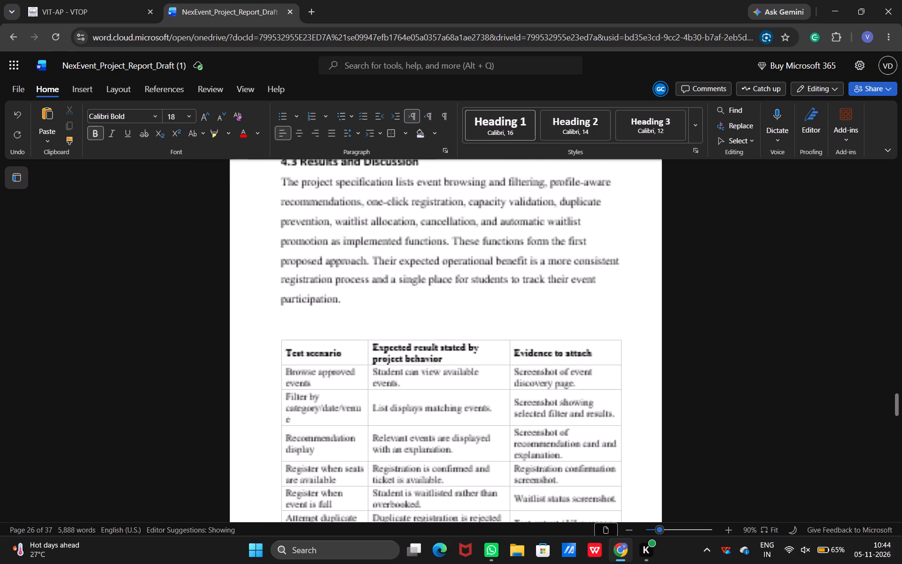
scroll(438, 276, "up", 1)
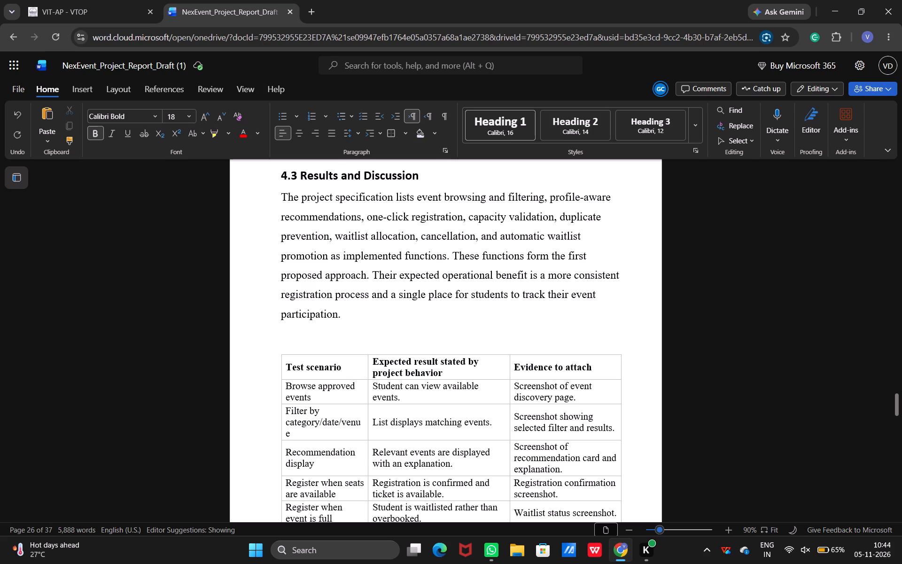
scroll(438, 276, "up", 2)
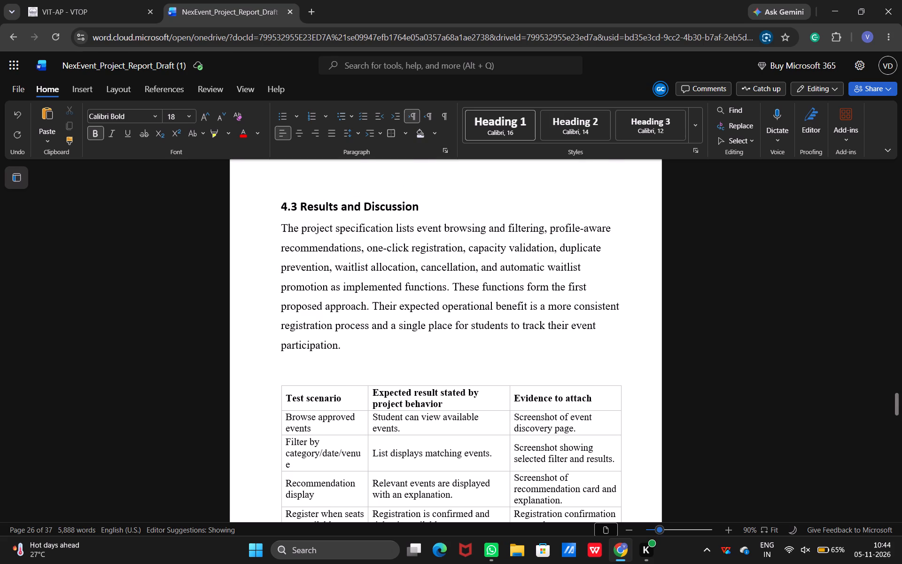
scroll(438, 276, "down", 10)
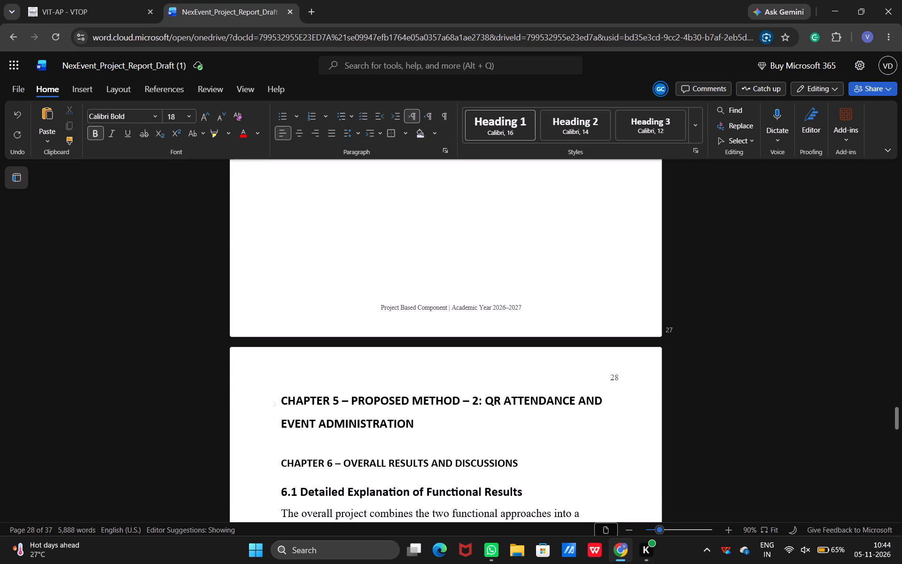
scroll(438, 276, "down", 2)
key("BackSpace")
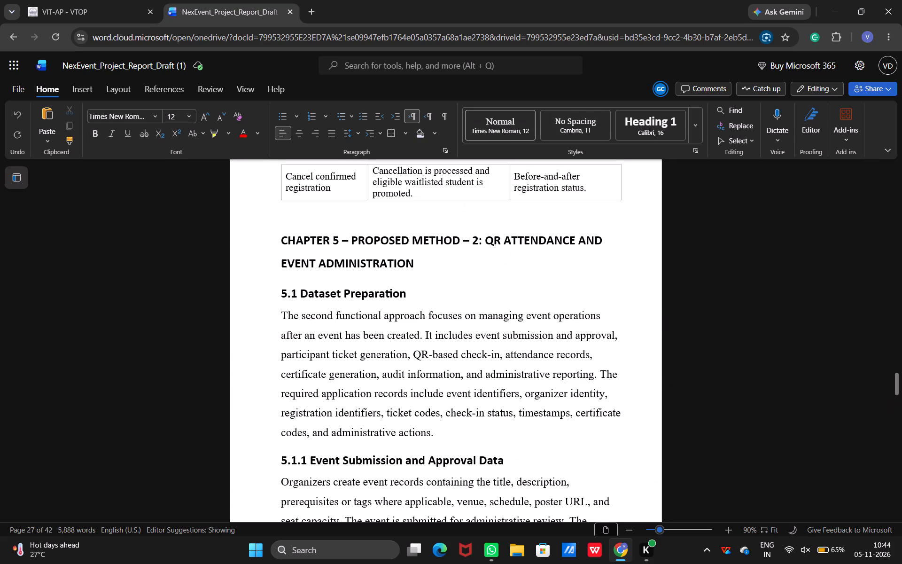
Review section 3.3 Dataset Requirements and Chapter 4 through the architecture diagram and the 4.2.1 Event Discovery Workflow.
scroll(368, 317, "up", 7)
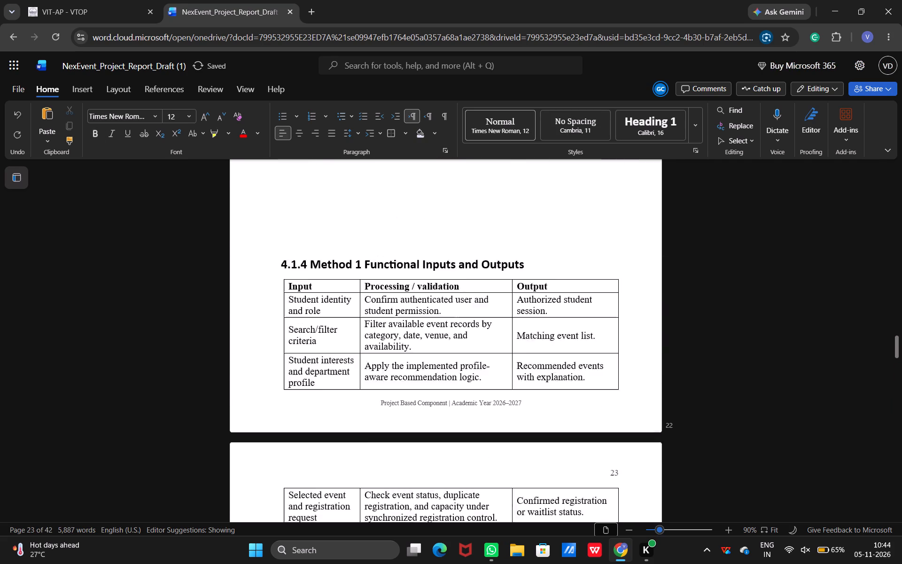
scroll(368, 317, "up", 7)
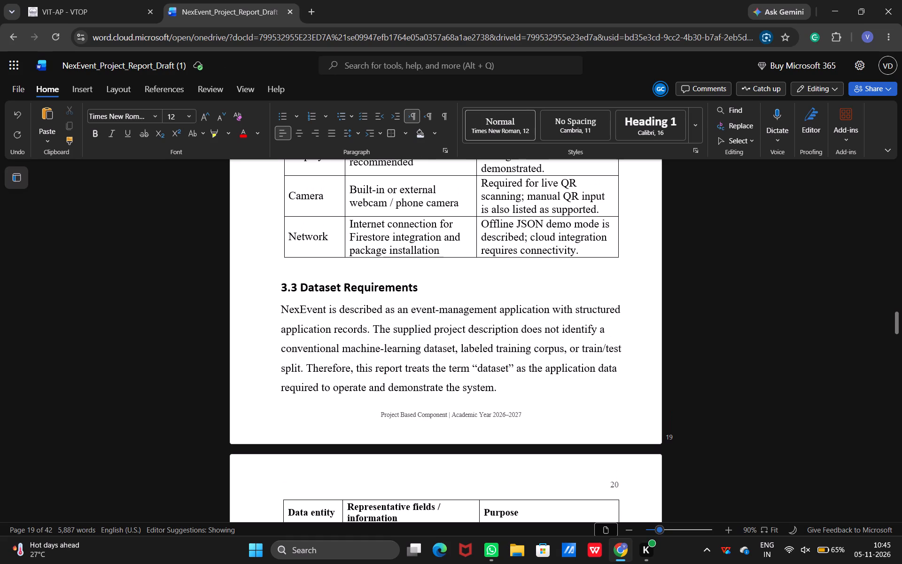
scroll(368, 317, "down", 3)
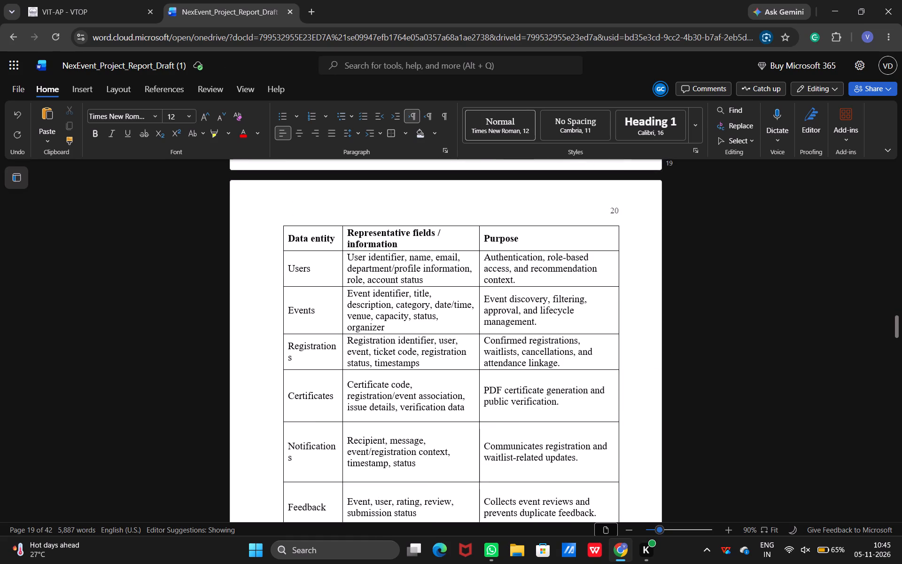
scroll(368, 317, "down", 8)
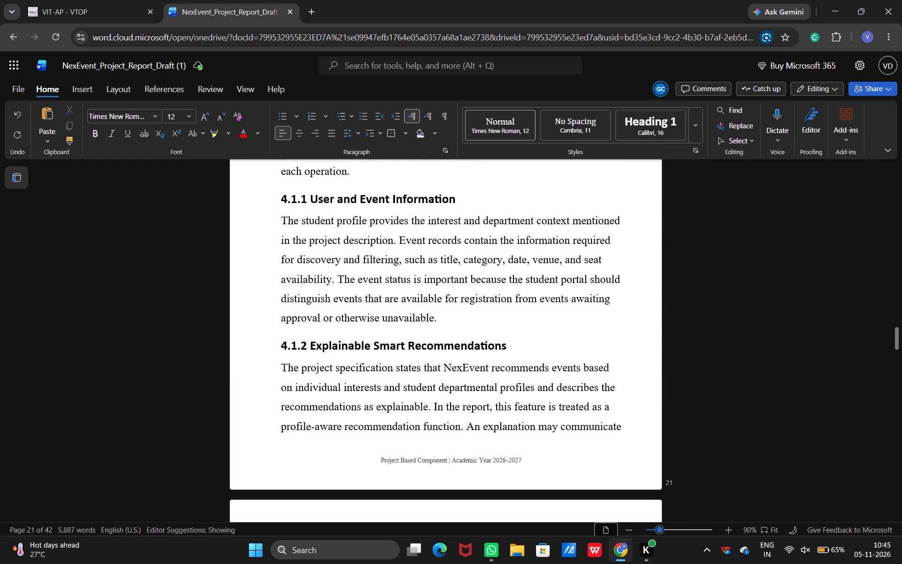
scroll(368, 317, "down", 8)
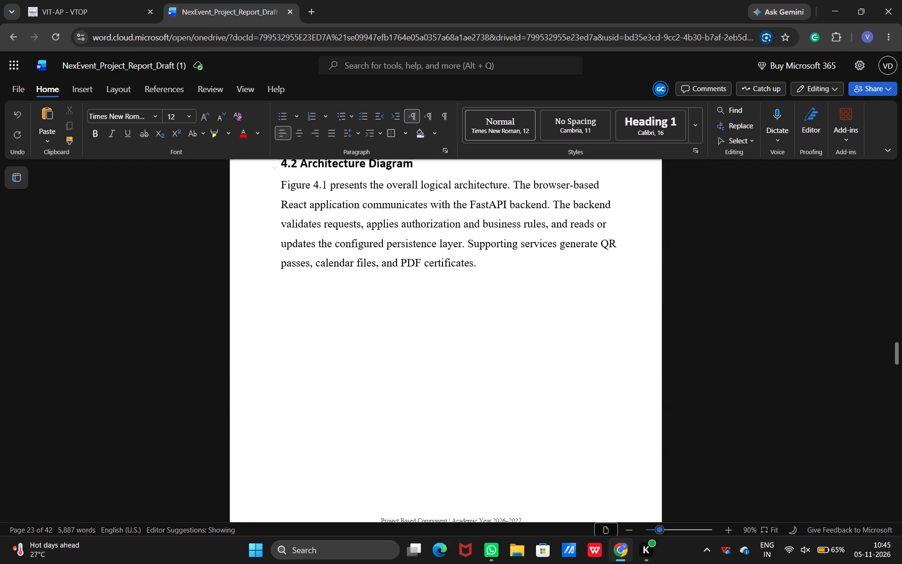
scroll(368, 317, "down", 8)
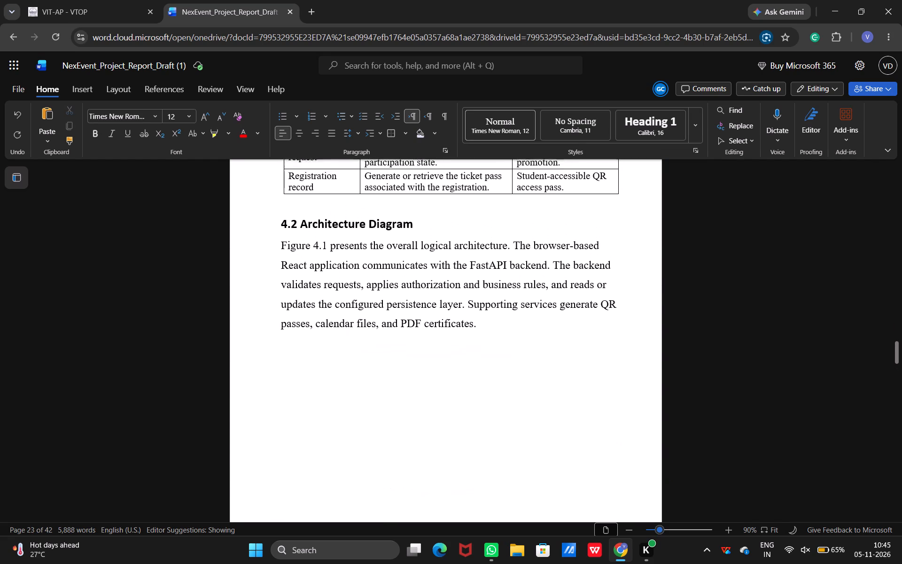
scroll(368, 317, "down", 3)
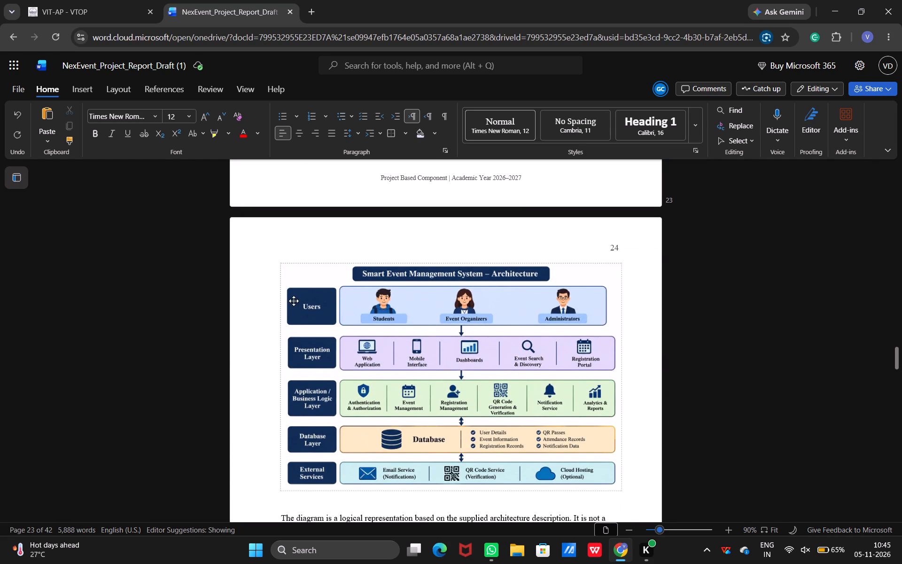
scroll(326, 331, "down", 3)
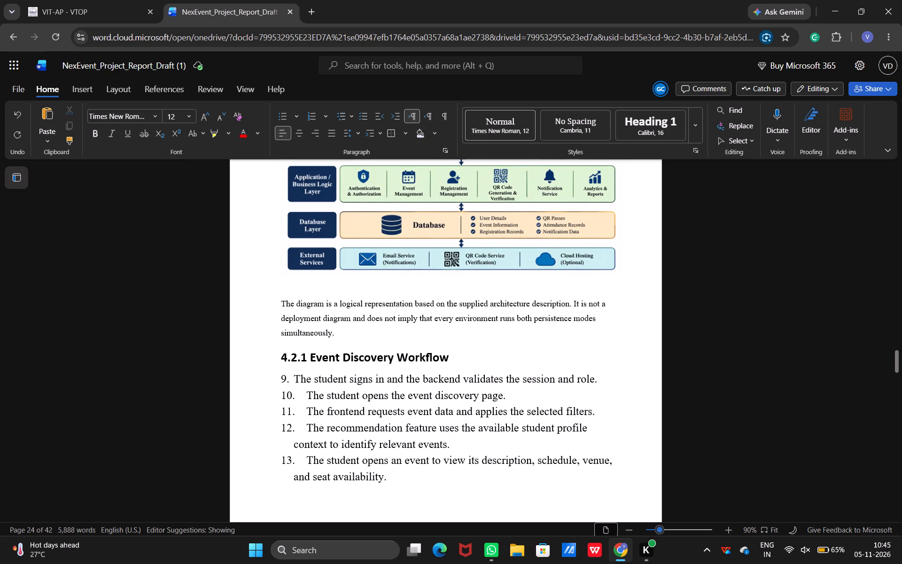
scroll(350, 271, "up", 4)
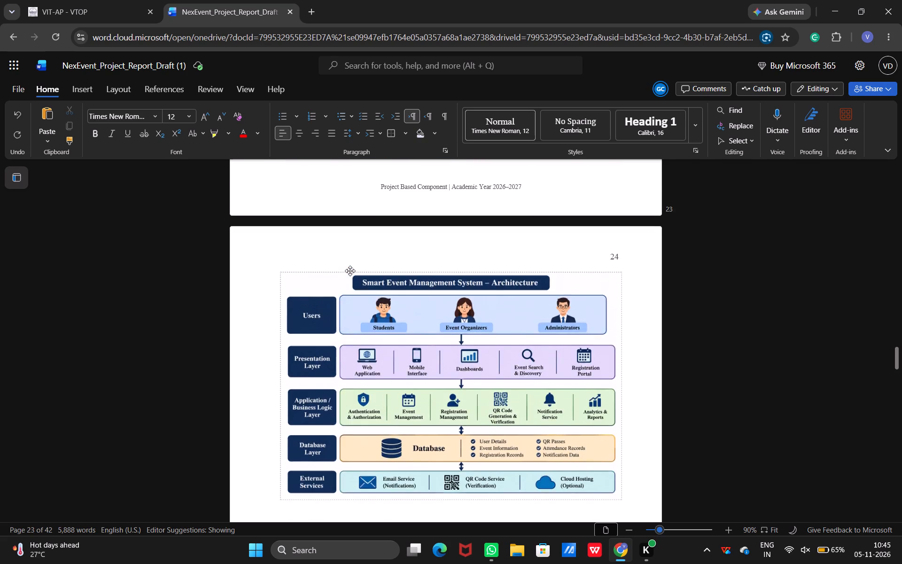
scroll(350, 271, "up", 3)
scroll(350, 271, "down", 2)
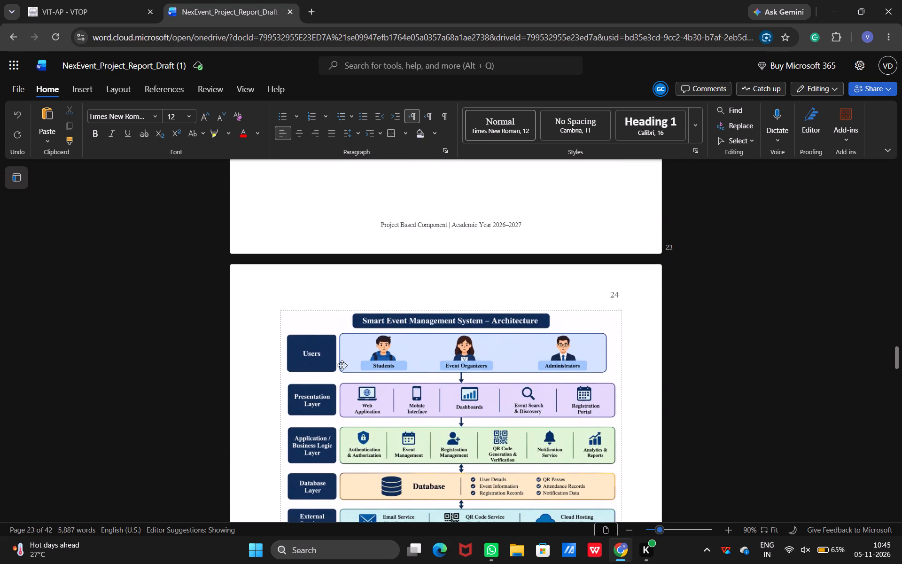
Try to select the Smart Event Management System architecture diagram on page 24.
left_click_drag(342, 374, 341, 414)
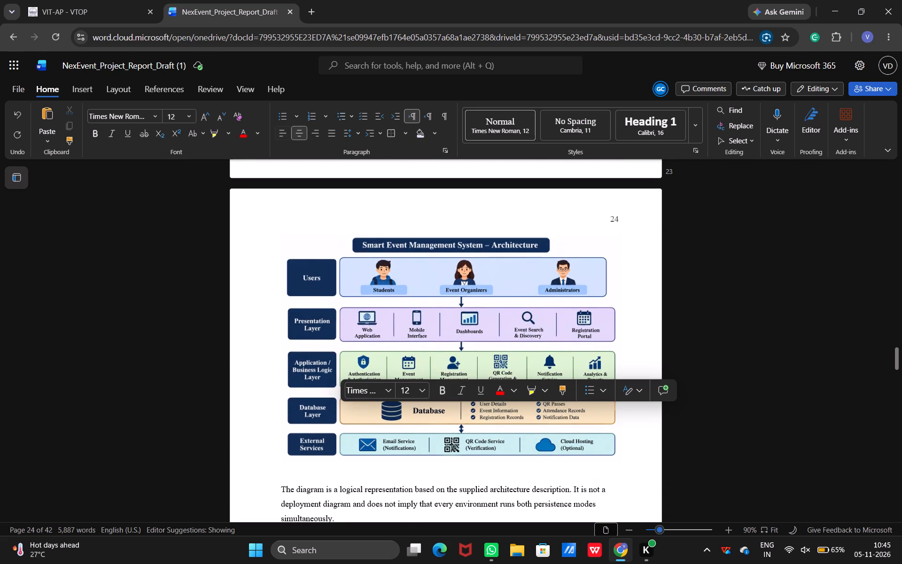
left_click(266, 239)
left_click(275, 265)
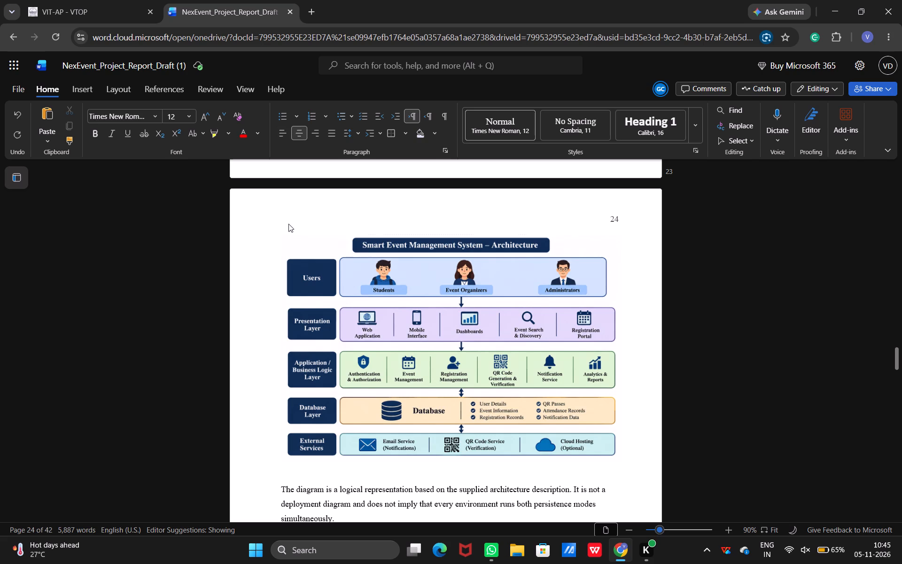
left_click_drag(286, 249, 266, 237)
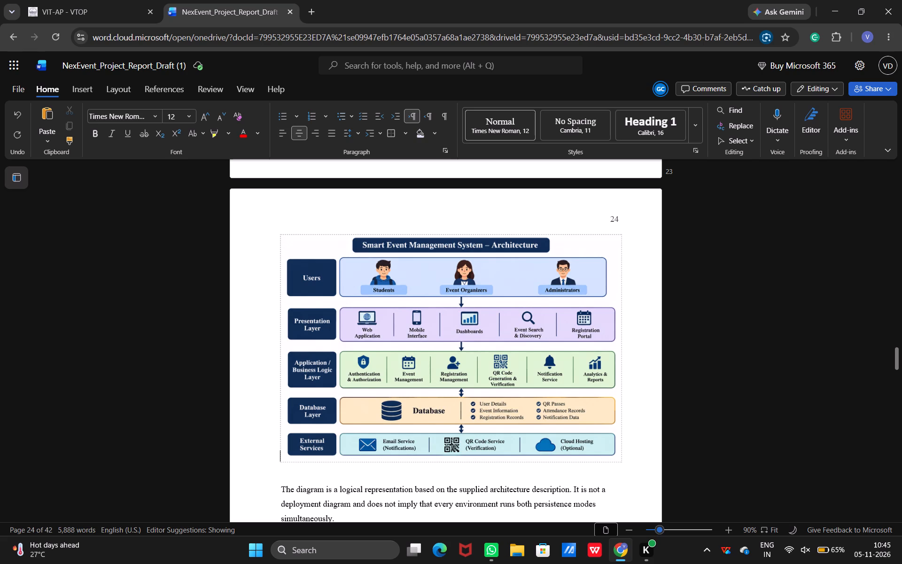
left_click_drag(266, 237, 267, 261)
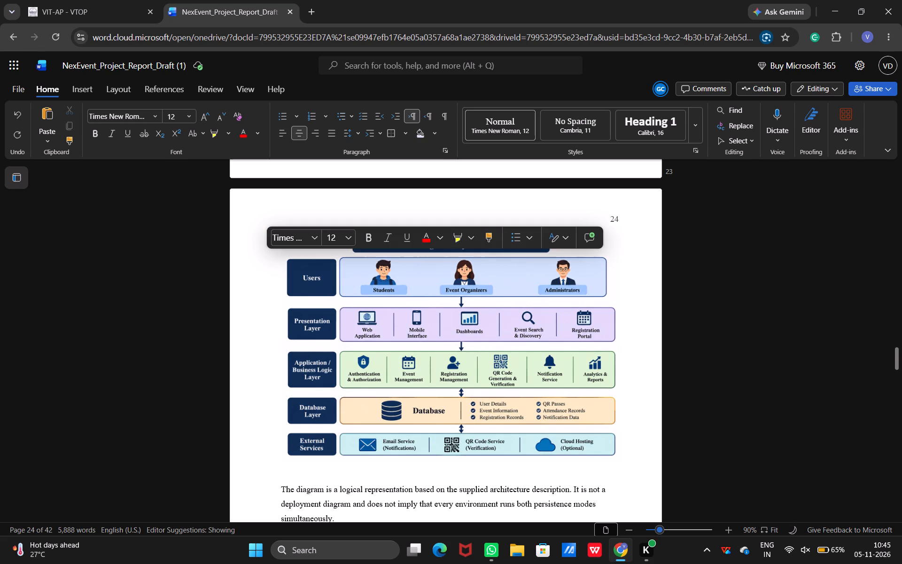
Delete the blank lines above the 4.2.2 Registration and Waitlist Workflow heading on page 25.
scroll(647, 293, "up", 3)
scroll(647, 293, "down", 4)
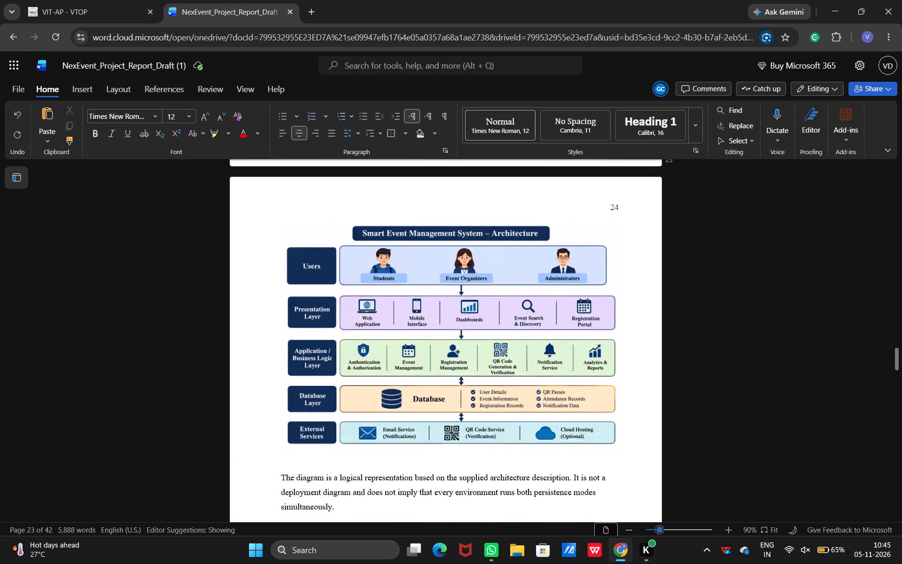
scroll(647, 293, "down", 4)
scroll(647, 293, "up", 2)
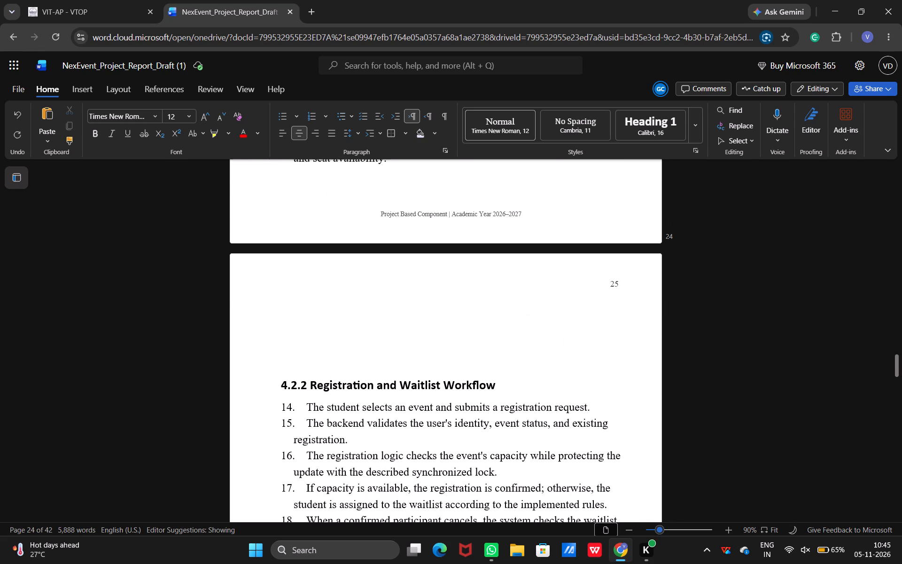
left_click(282, 383)
key("BackSpace")
key("BackSpace")
key("BackSpace")
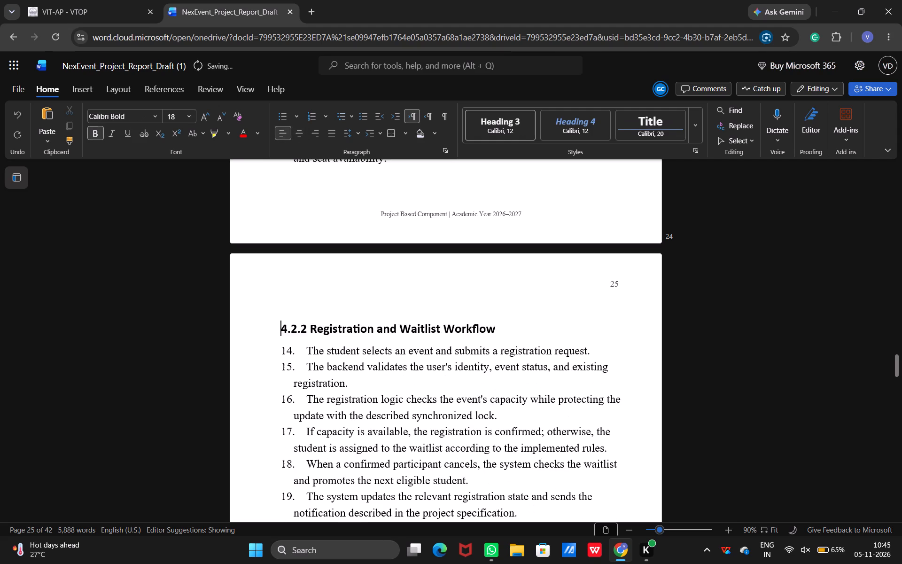
key("BackSpace")
key("BackSpace")
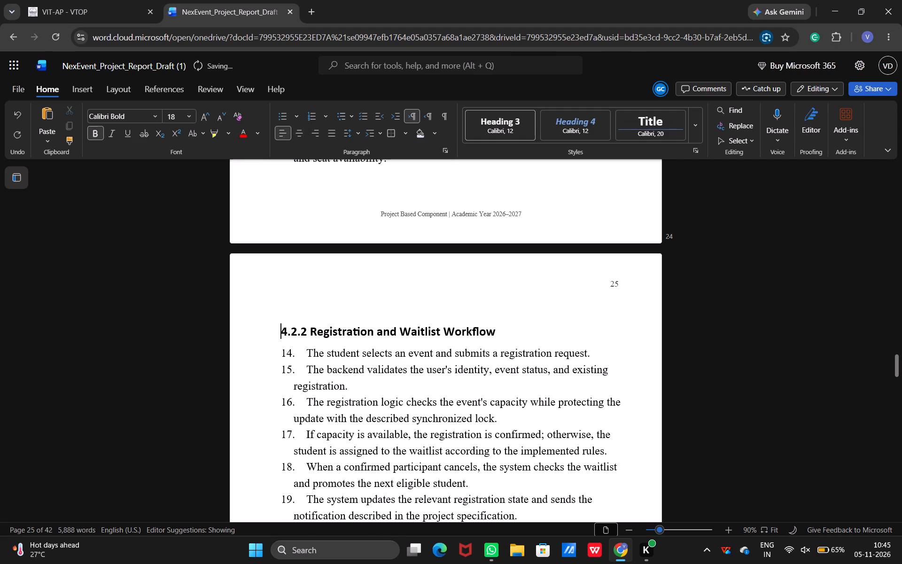
key("BackSpace")
scroll(281, 383, "down", 3)
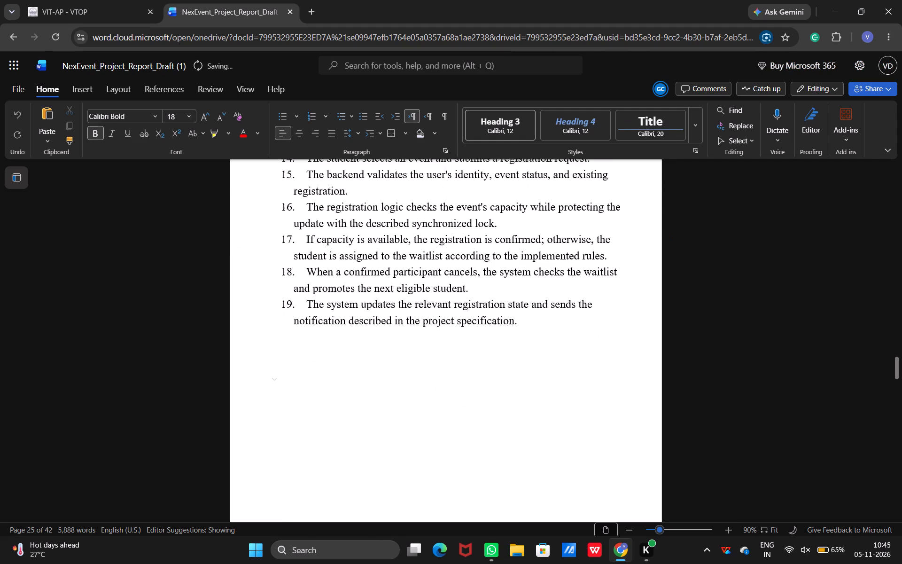
Delete the page gap and blank lines above the 4.3 Results and Discussion heading so it directly follows the numbered workflow steps.
scroll(281, 383, "down", 3)
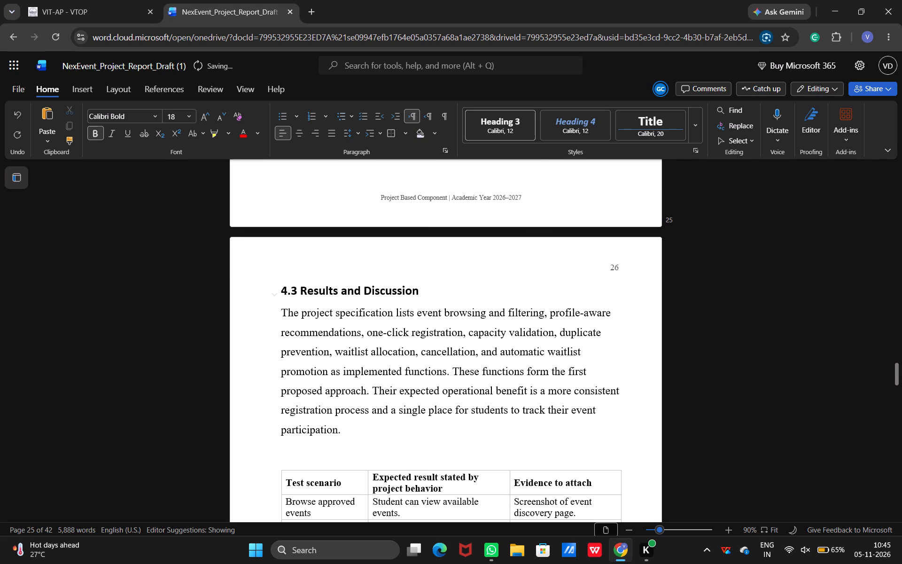
left_click(279, 288)
key("BackSpace")
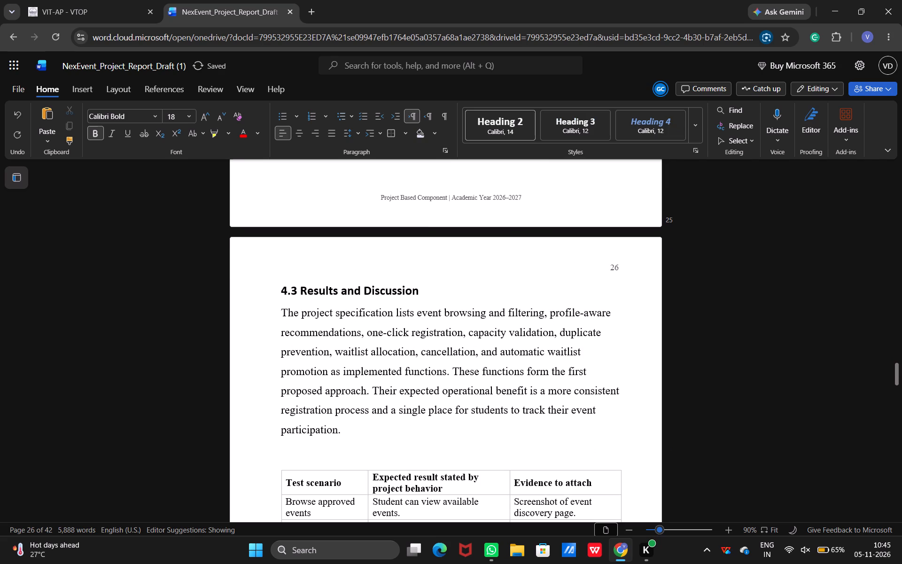
key("BackSpace")
key("BackSpace")
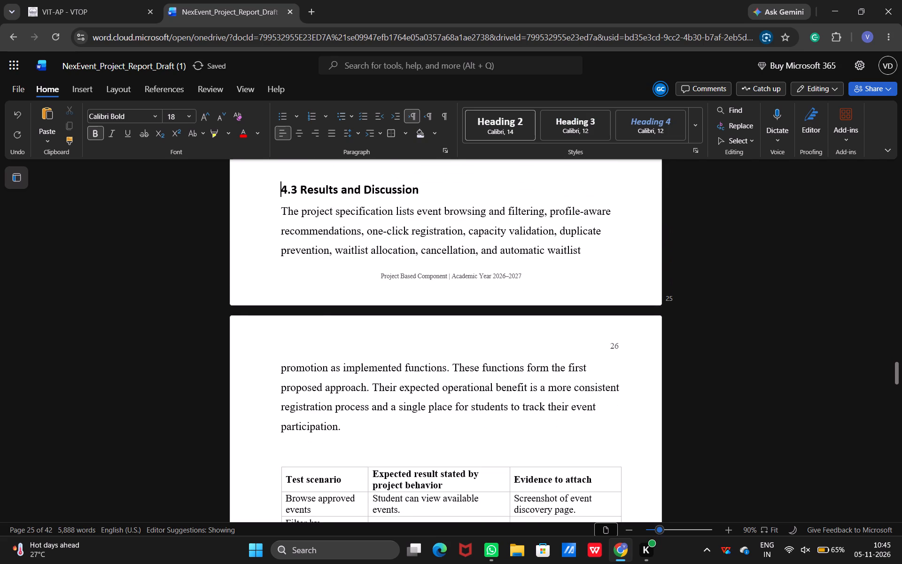
key("BackSpace")
scroll(279, 288, "up", 4)
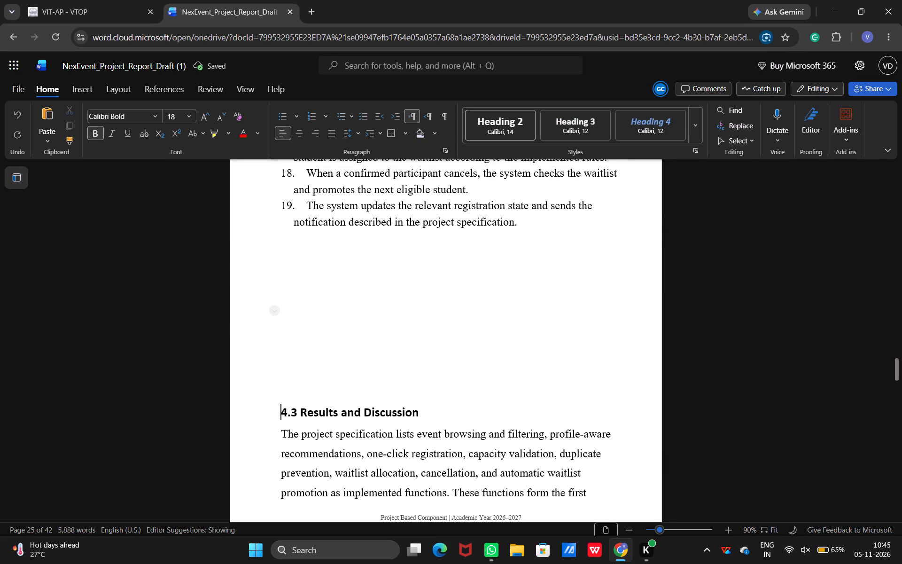
key("BackSpace")
key("BackSpace")
key("BackSpace")
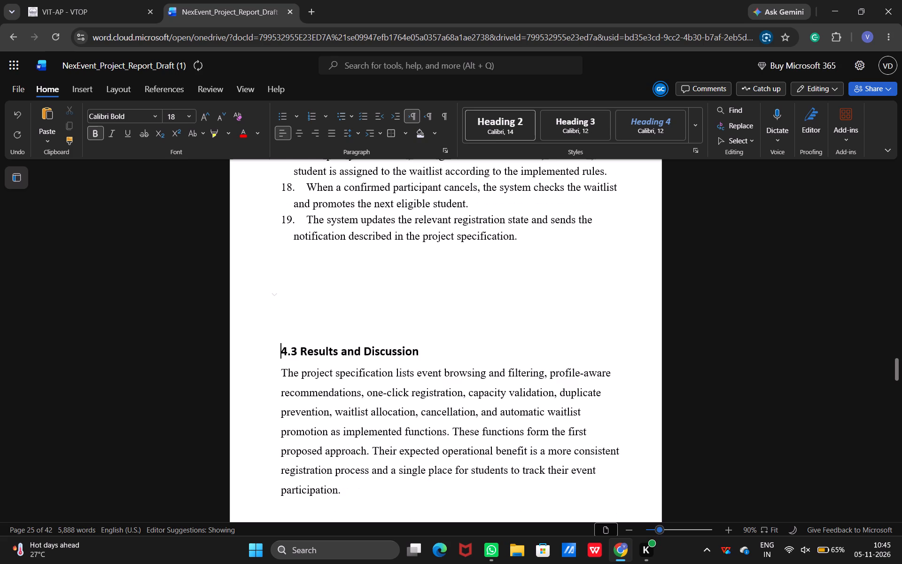
key("BackSpace")
key("BackSpace")
key("BackSpace")
Review the report from section 4.3 through Chapters 5 to 7, the appendices and the references, checking for page gaps.
scroll(279, 288, "down", 2)
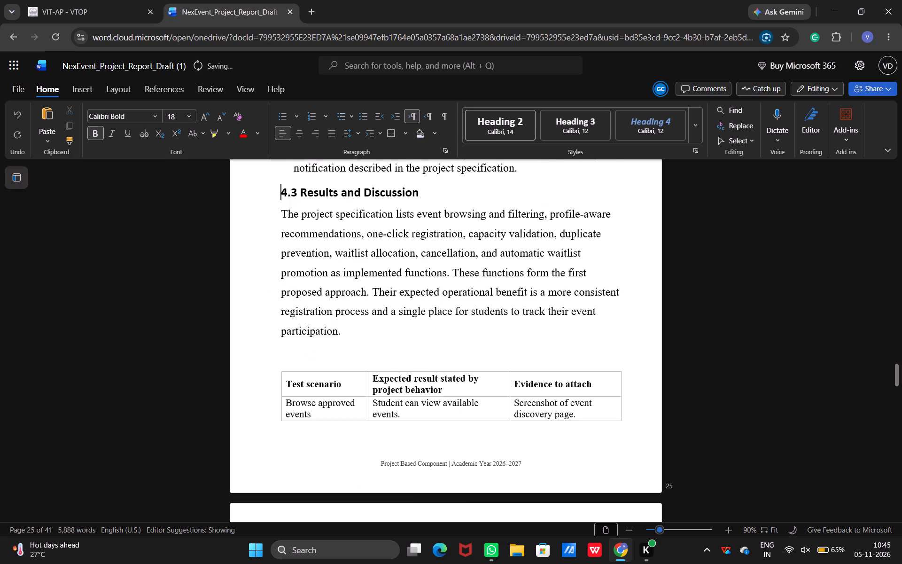
scroll(279, 288, "down", 10)
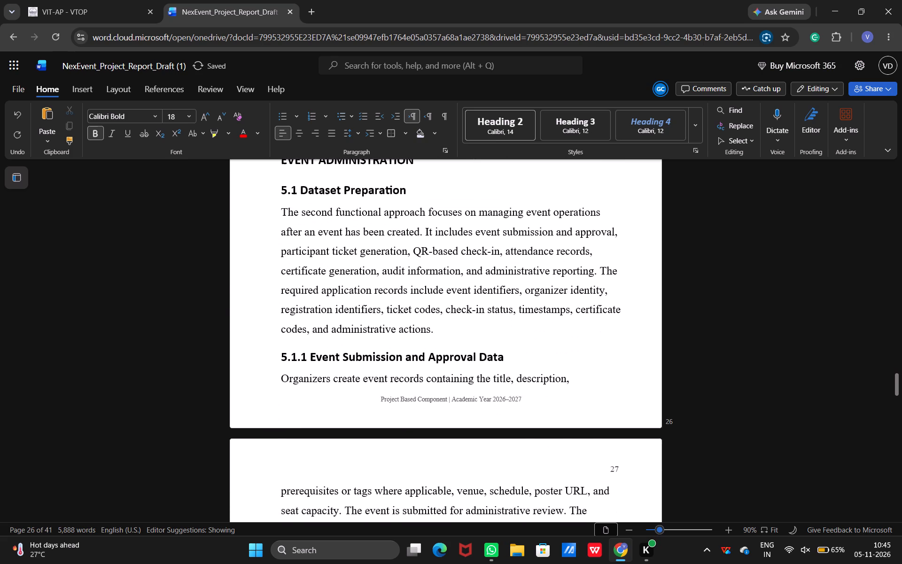
scroll(279, 288, "down", 9)
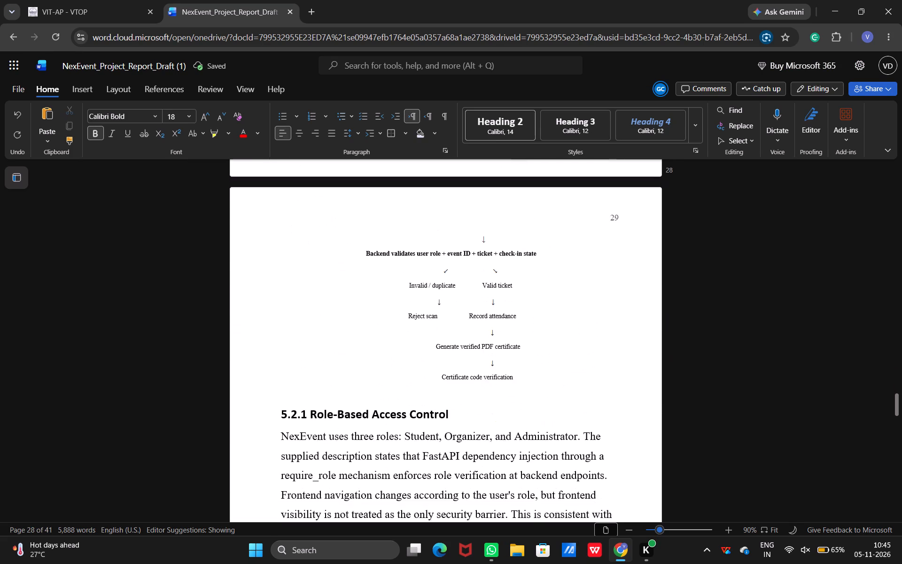
scroll(279, 288, "down", 9)
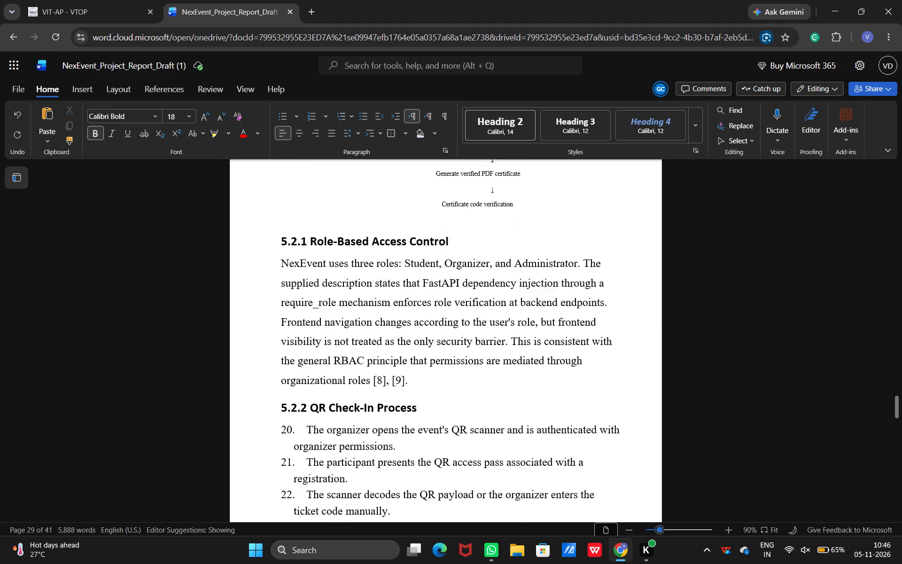
scroll(279, 288, "down", 9)
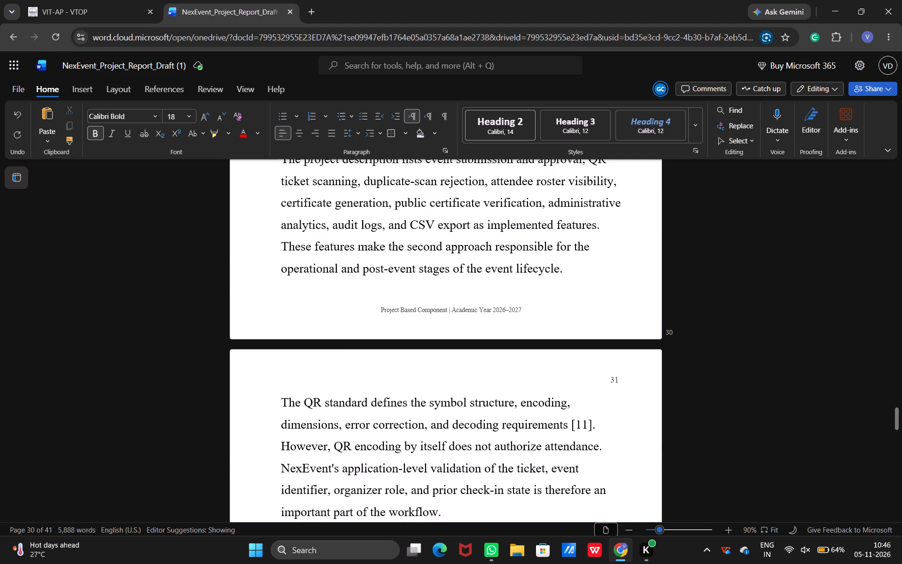
scroll(279, 288, "down", 9)
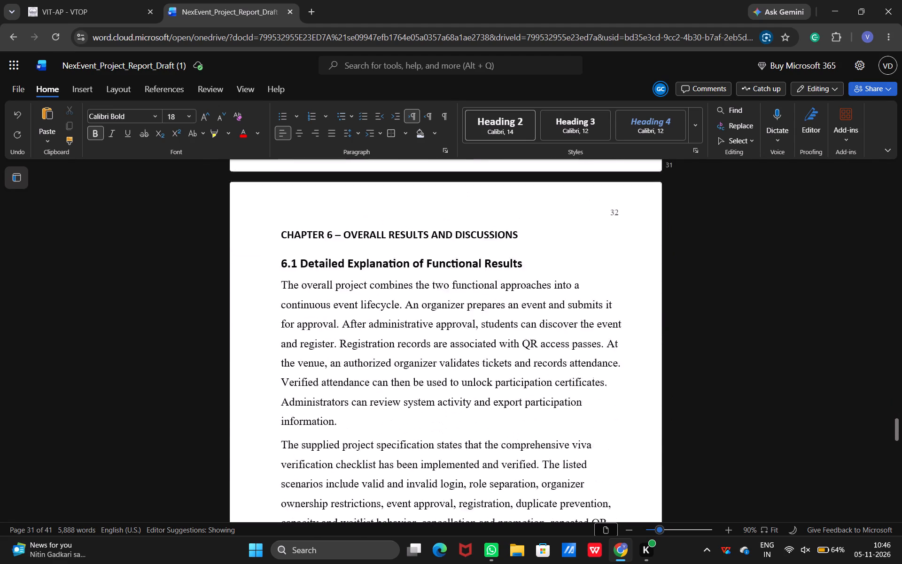
scroll(279, 288, "down", 9)
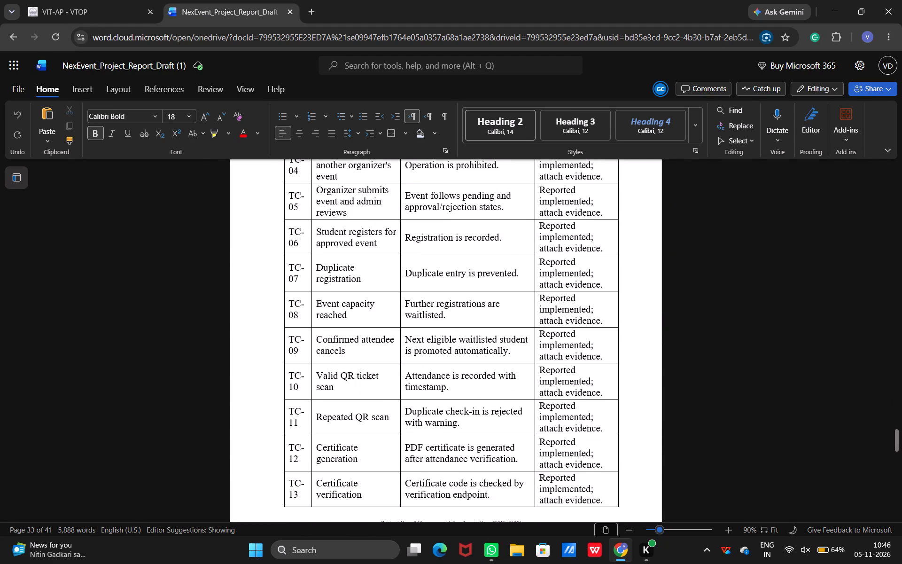
scroll(279, 288, "down", 9)
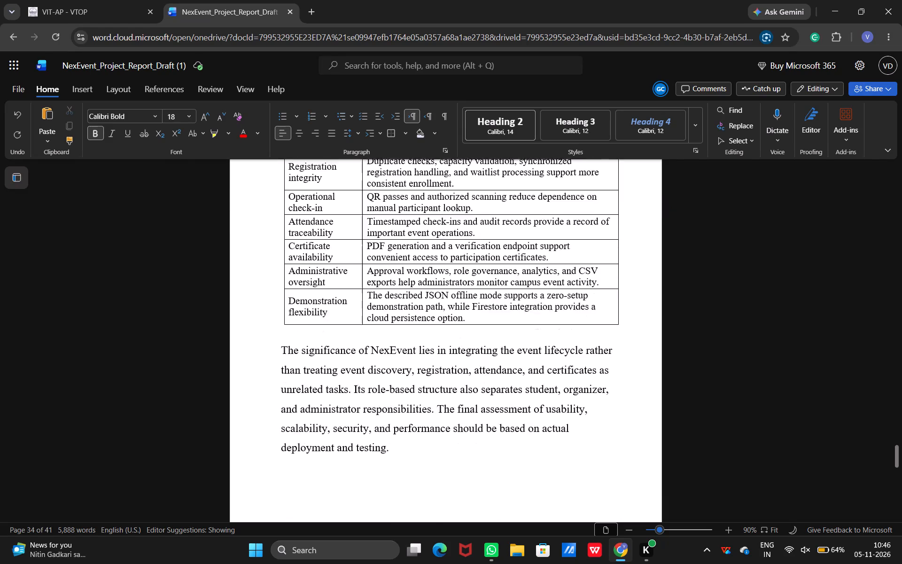
scroll(279, 288, "down", 8)
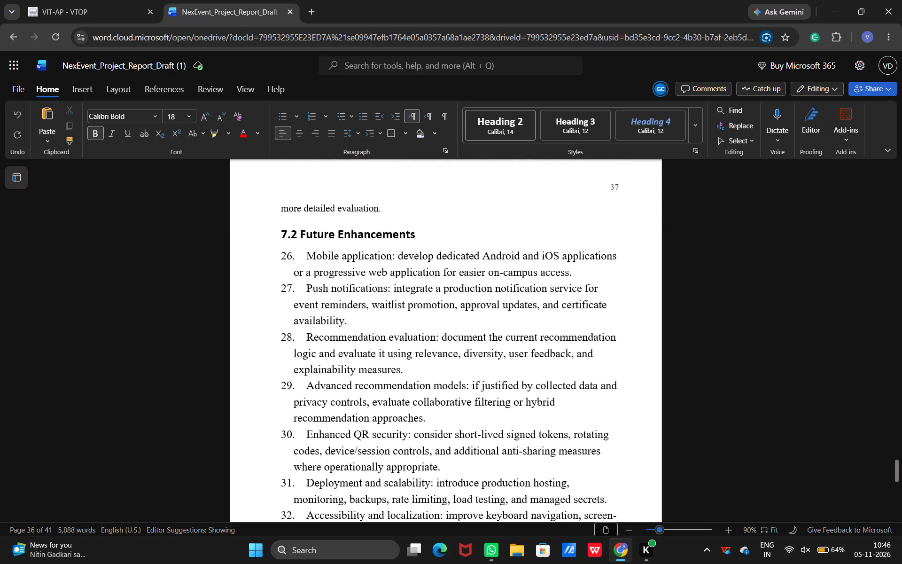
scroll(279, 288, "down", 8)
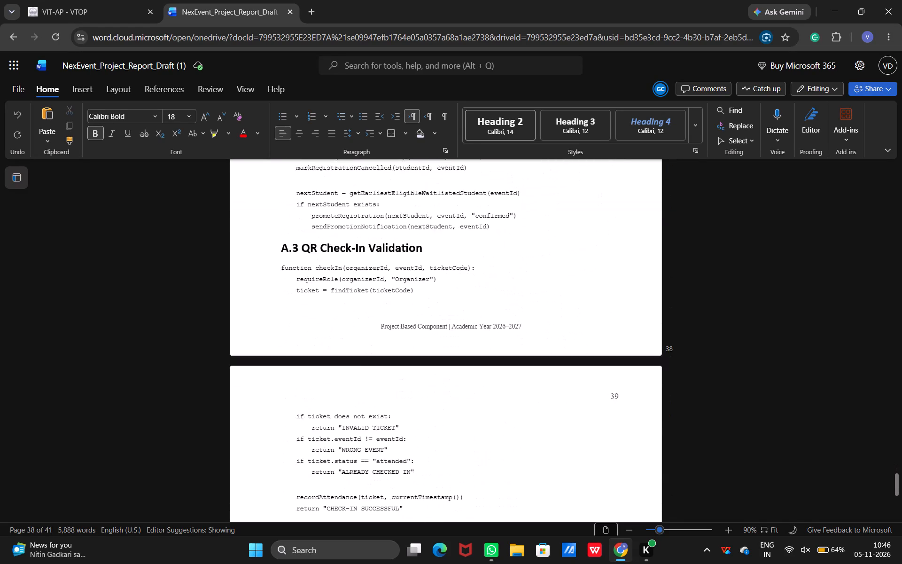
scroll(279, 288, "down", 8)
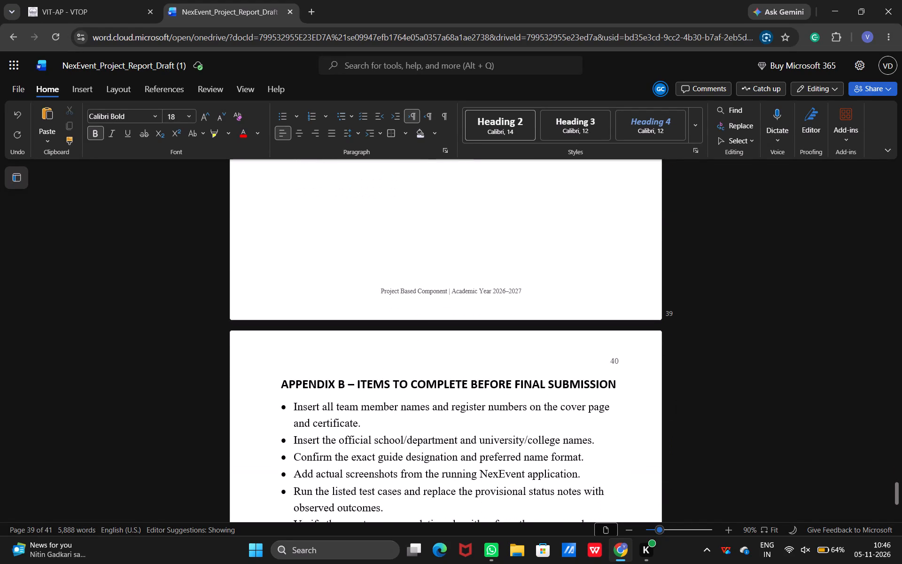
scroll(279, 288, "down", 8)
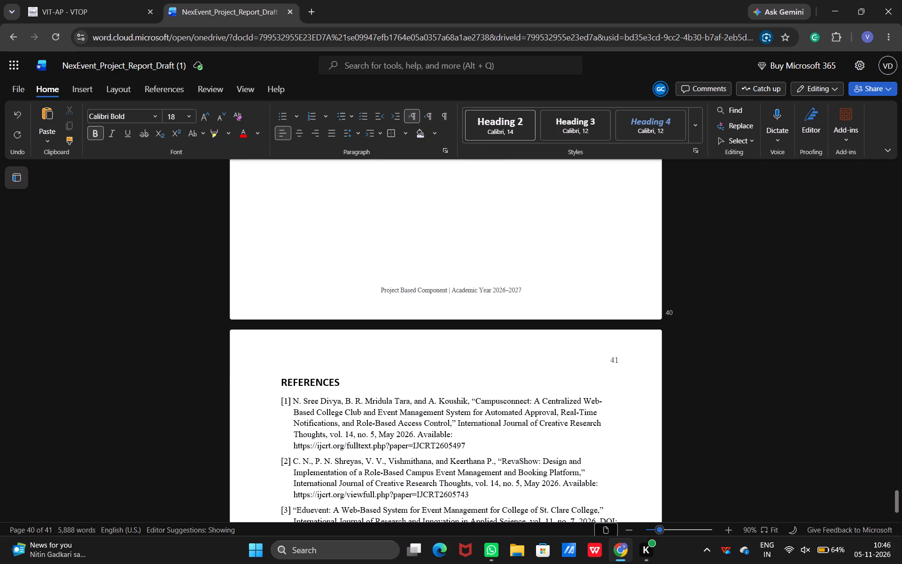
scroll(279, 288, "down", 2)
scroll(279, 288, "up", 4)
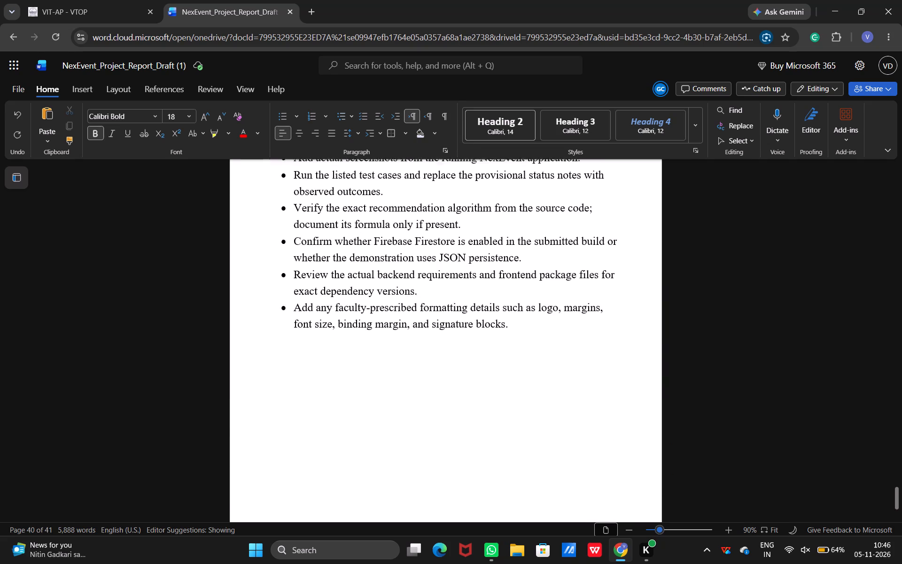
scroll(279, 288, "up", 3)
scroll(298, 412, "up", 1)
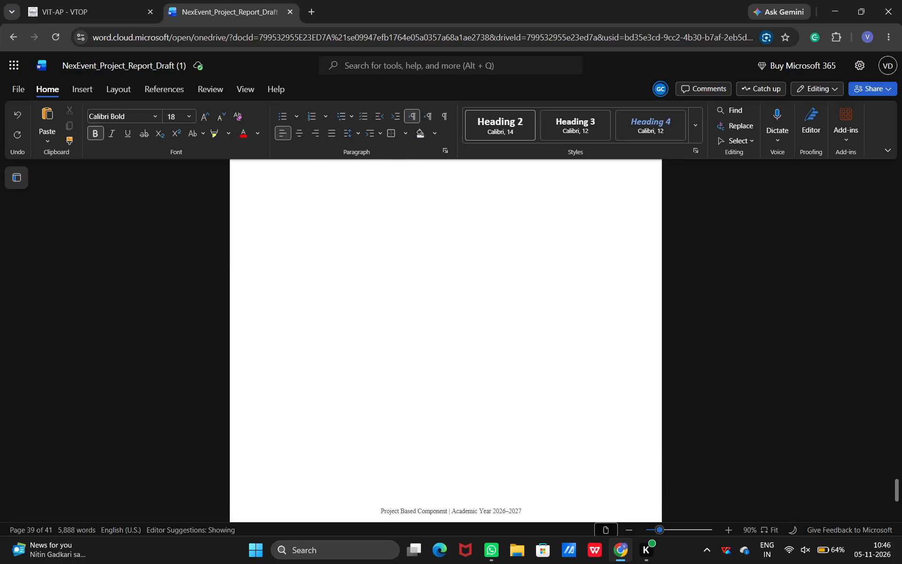
scroll(298, 412, "up", 6)
Remove the break before the Appendix B heading so it follows the A.3 QR Check-In Validation code on page 39.
scroll(298, 412, "down", 3)
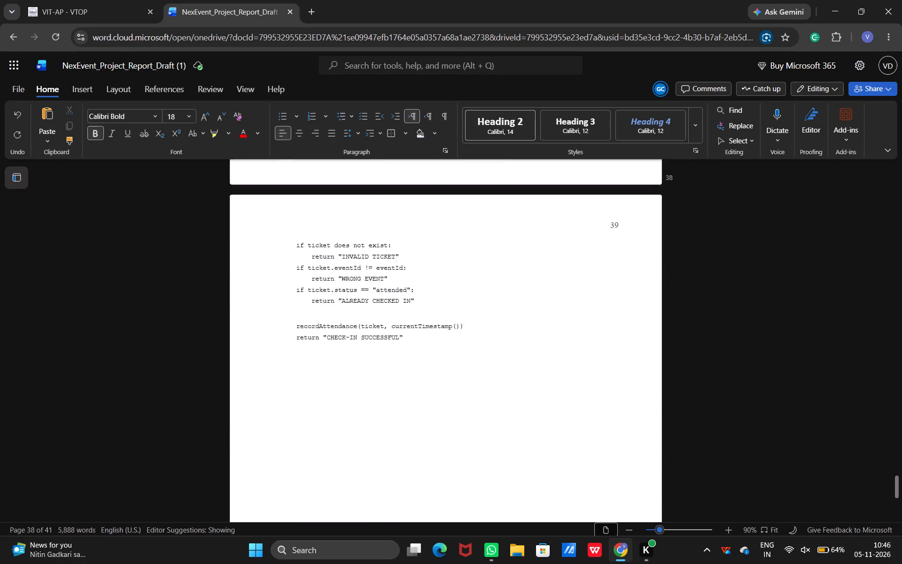
scroll(298, 412, "down", 4)
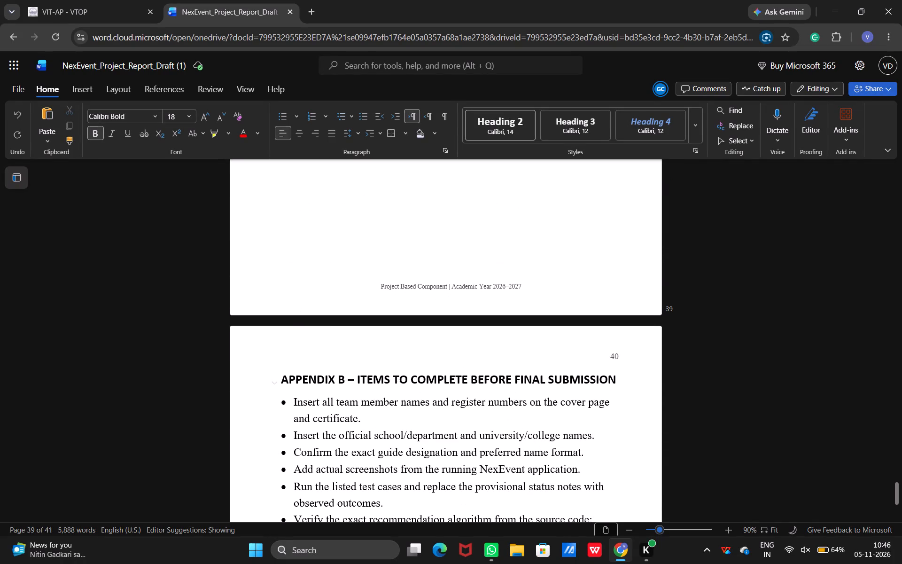
left_click(280, 378)
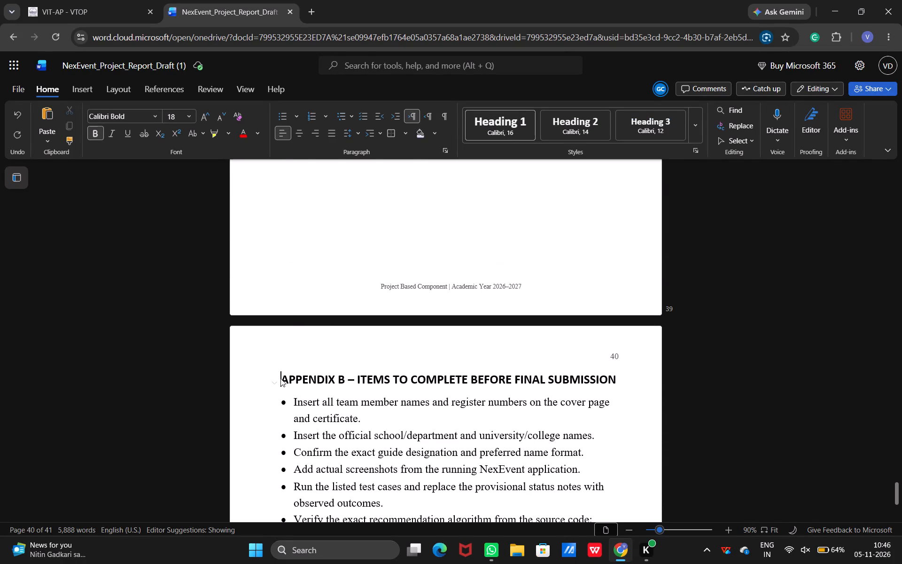
key("BackSpace")
Delete the blank lines above the REFERENCES heading, then add one line break before the heading.
scroll(280, 378, "down", 5)
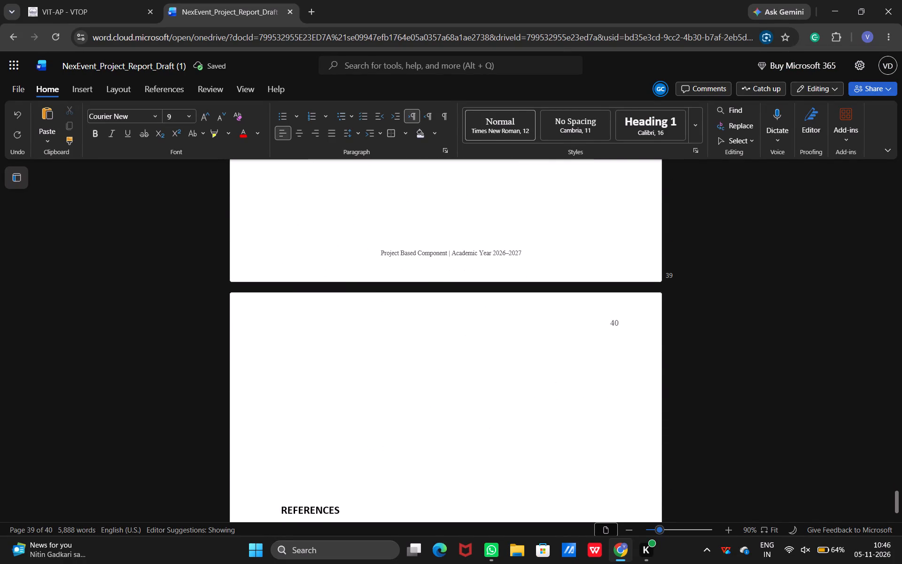
scroll(280, 378, "down", 2)
left_click(279, 362)
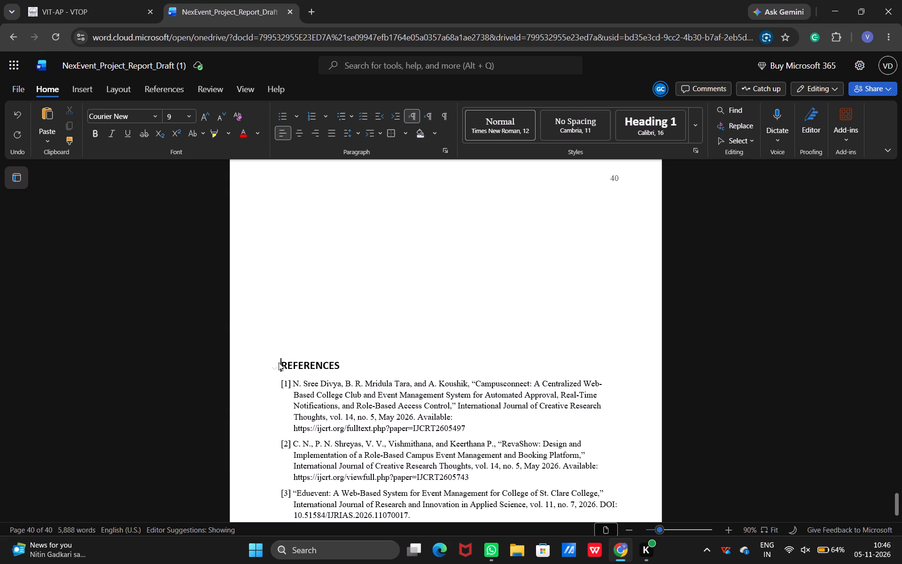
key("BackSpace")
key("BackSpace")
key("BackSpace")
key("BackSpace")
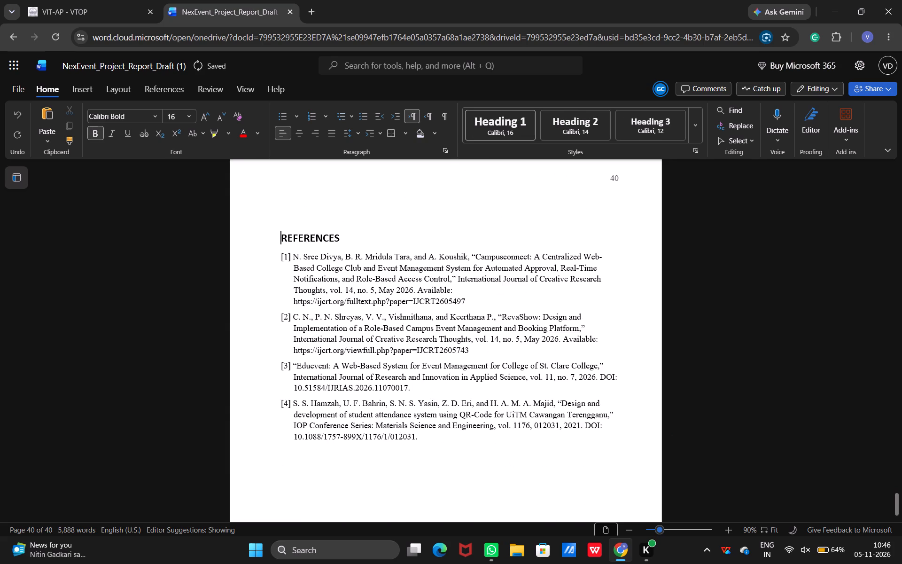
key("BackSpace")
key("Return")
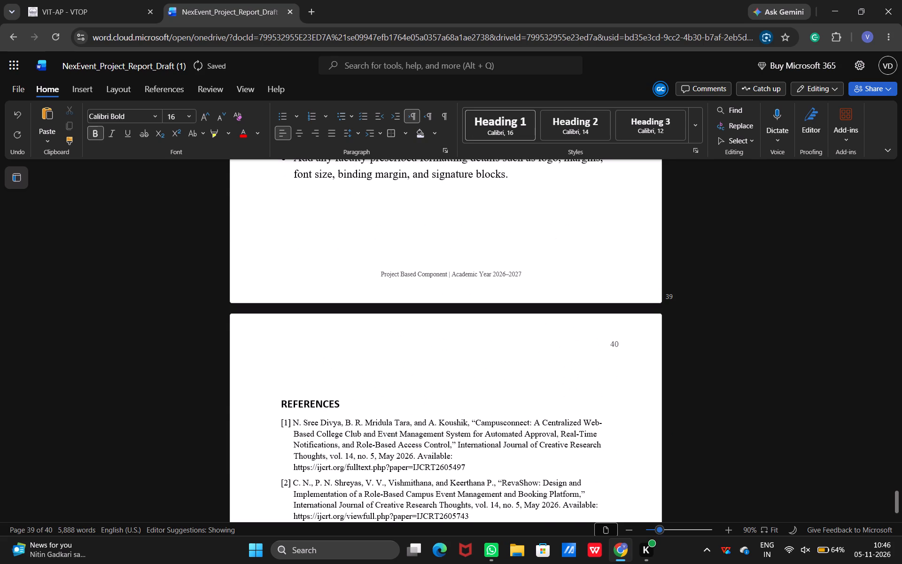
Add four blank lines after reference [4] at the end of the references page.
scroll(279, 362, "down", 7)
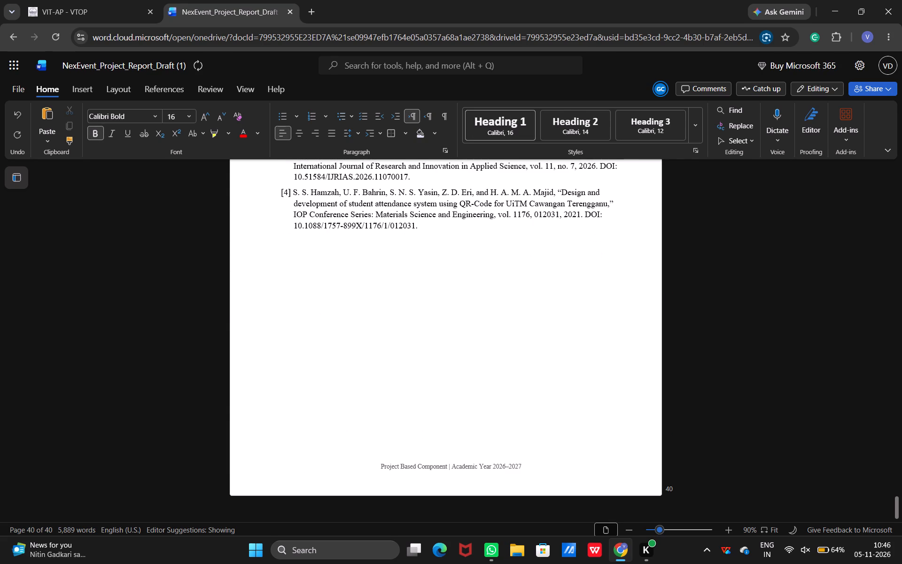
scroll(323, 406, "down", 1)
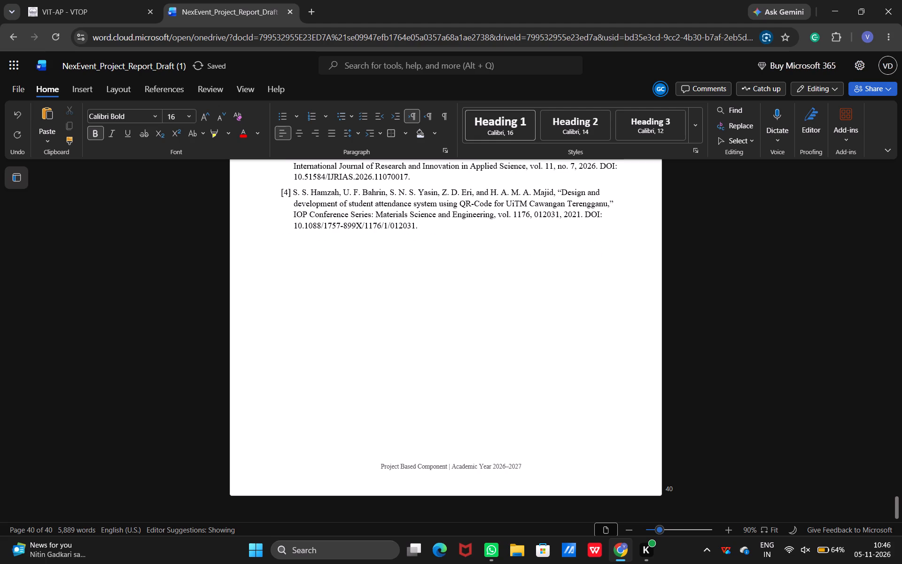
left_click(304, 298)
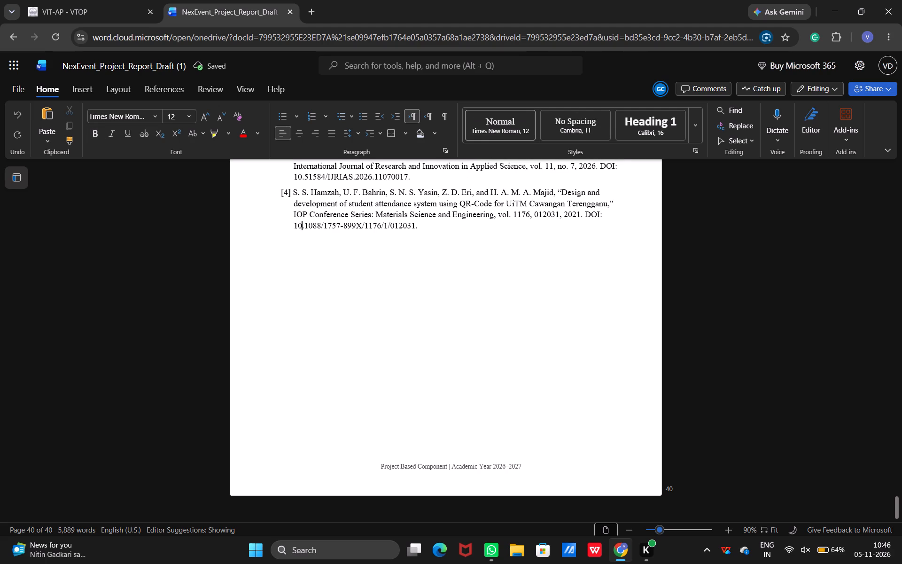
left_click(427, 227)
key("Return")
key("Return")
key("Return")
key("Return")
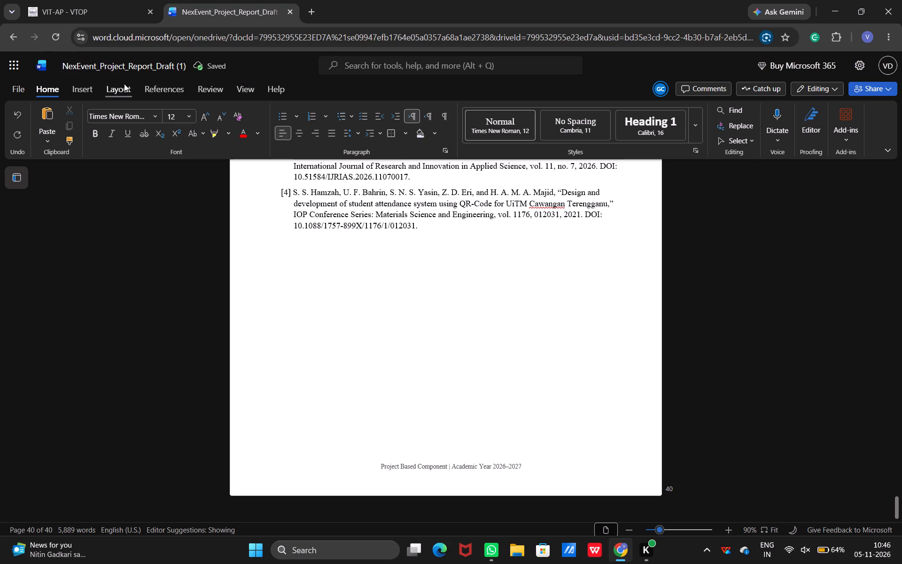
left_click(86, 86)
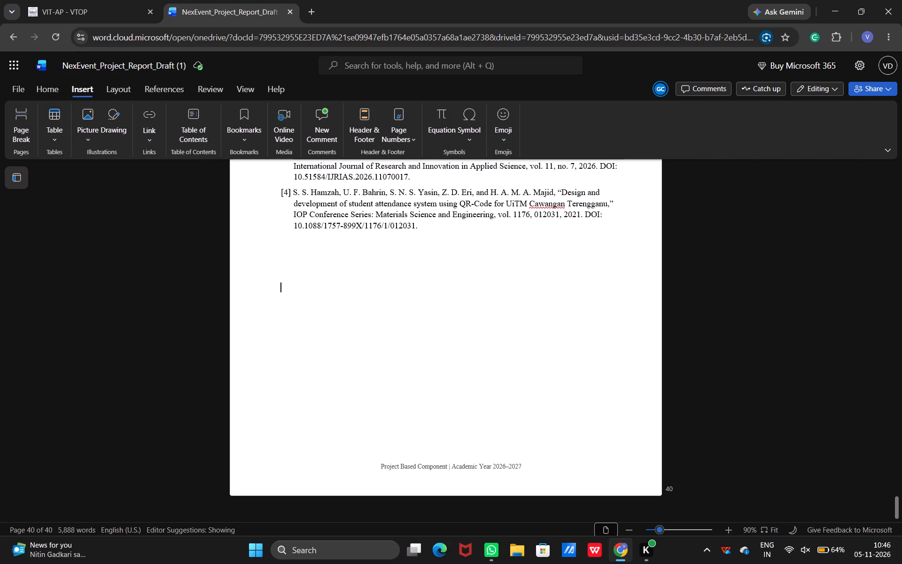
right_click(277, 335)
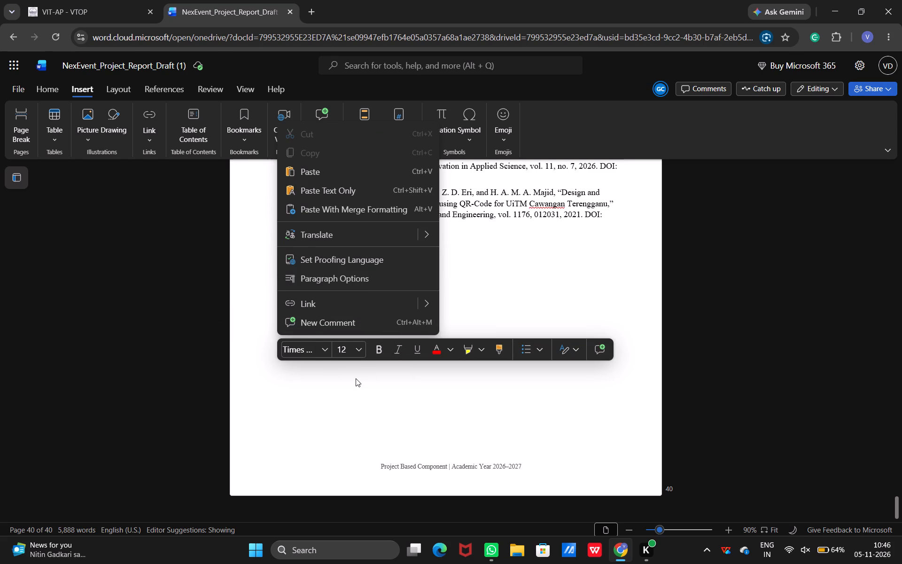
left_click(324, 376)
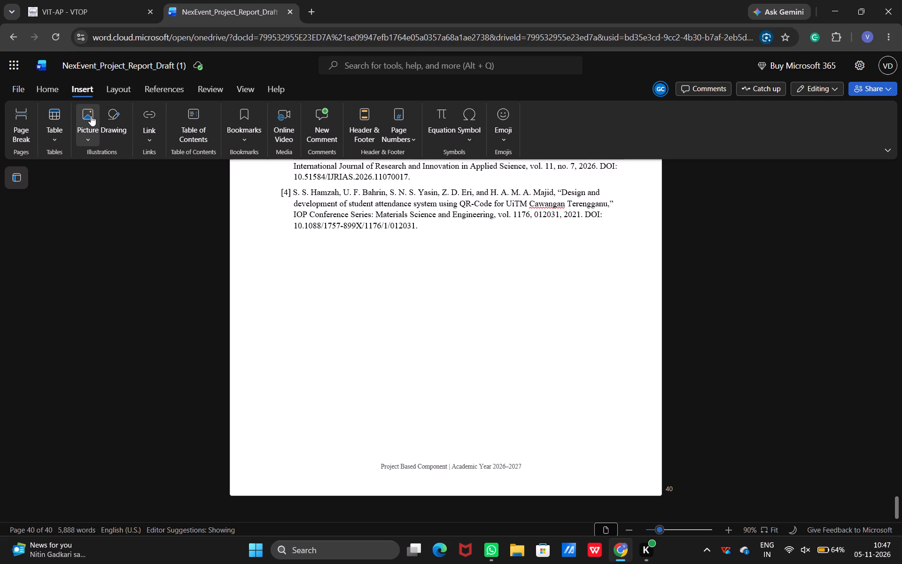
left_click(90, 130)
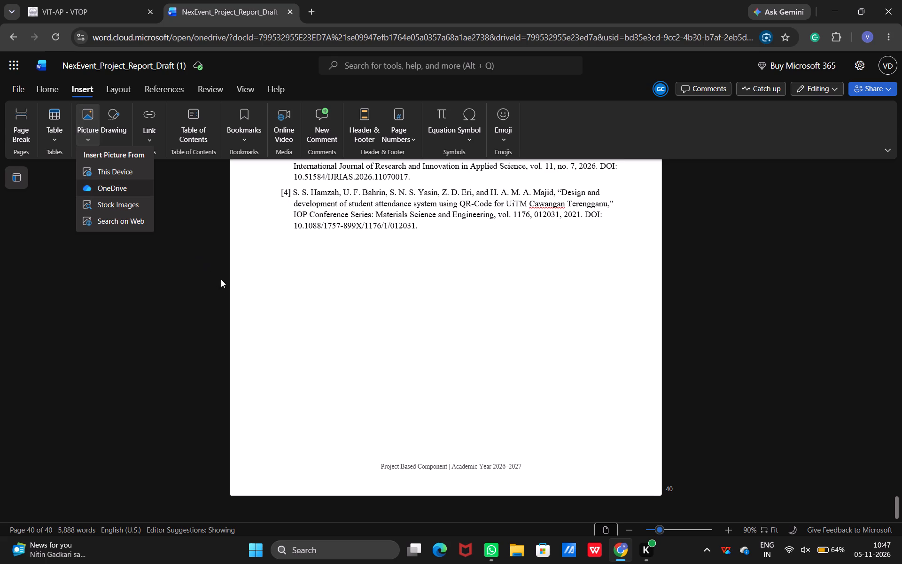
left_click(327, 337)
Review the report backwards from the references to the section 5.2 workflow diagram, checking the page layout and the diagram's page split.
scroll(327, 337, "up", 8)
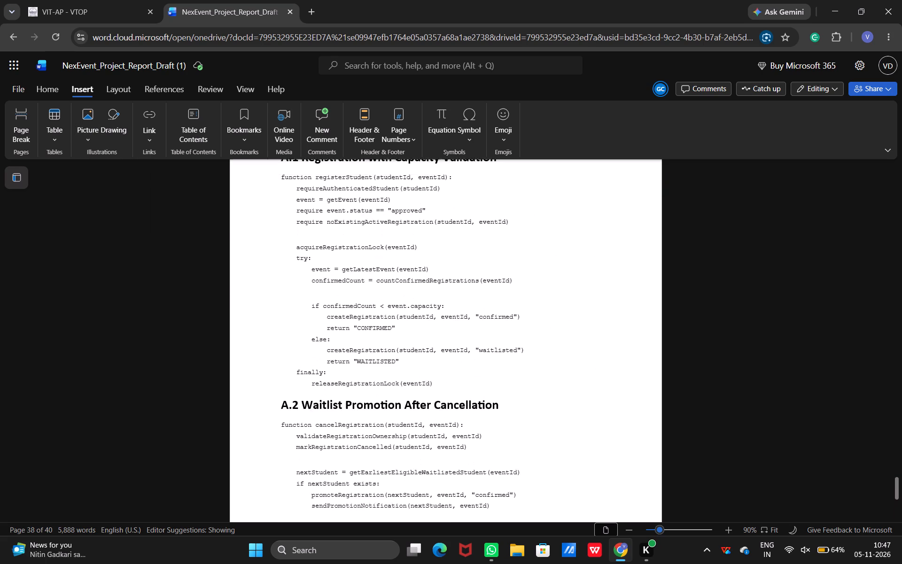
scroll(327, 337, "up", 11)
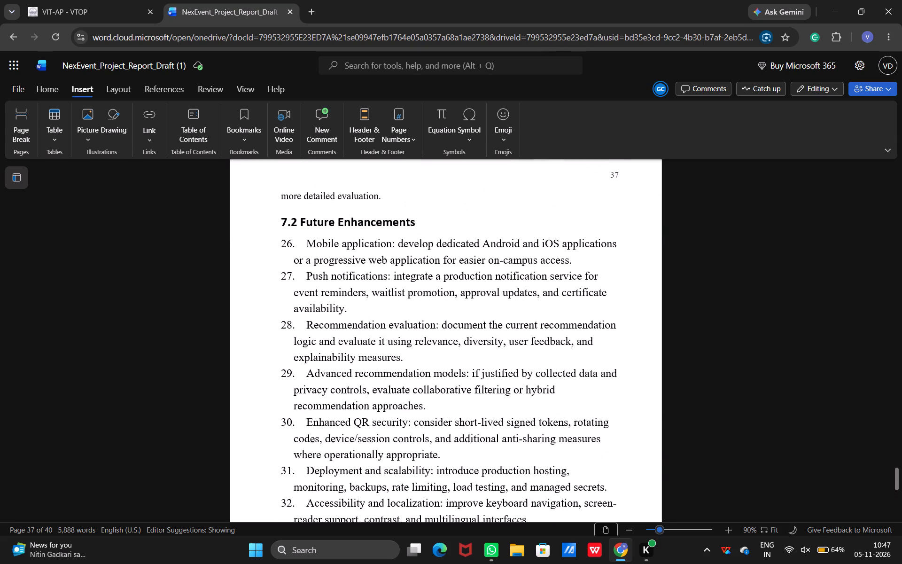
scroll(327, 337, "up", 12)
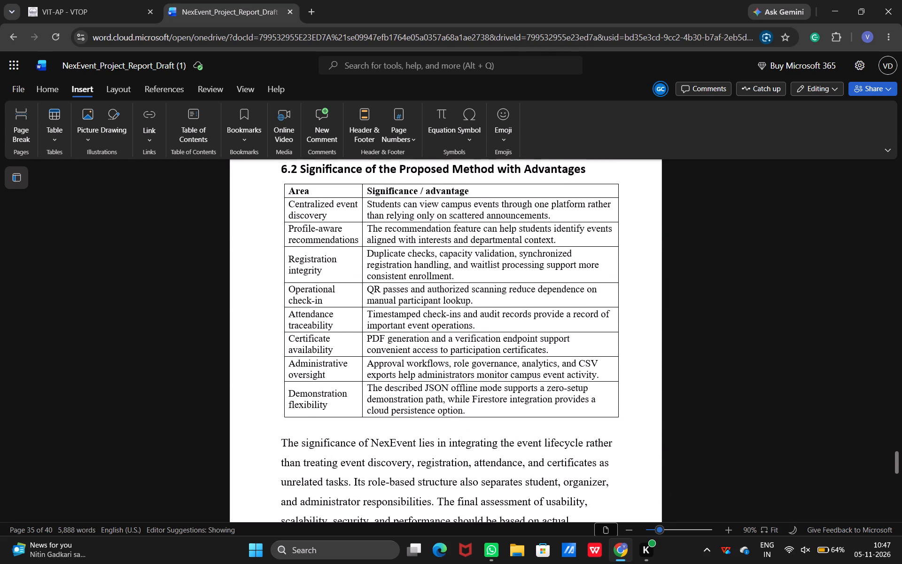
scroll(327, 337, "up", 11)
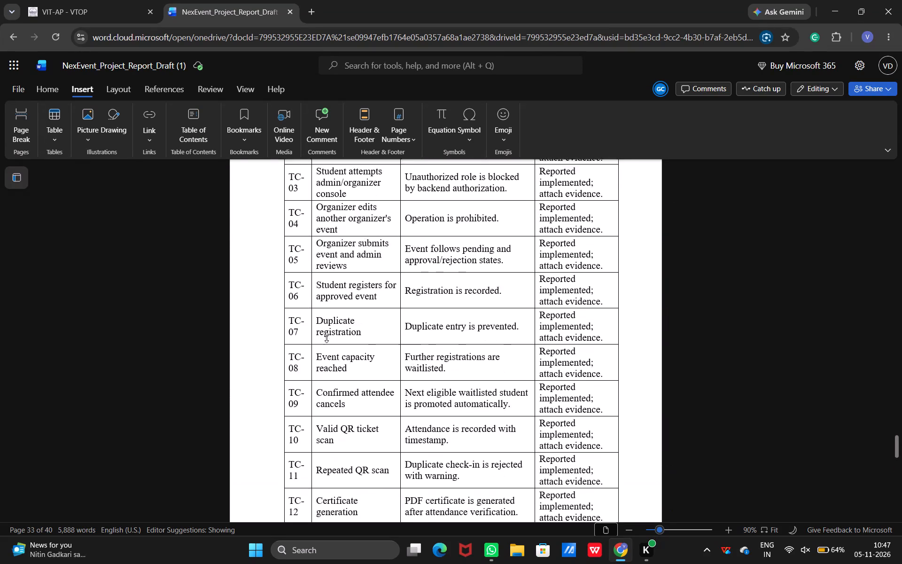
scroll(327, 337, "up", 11)
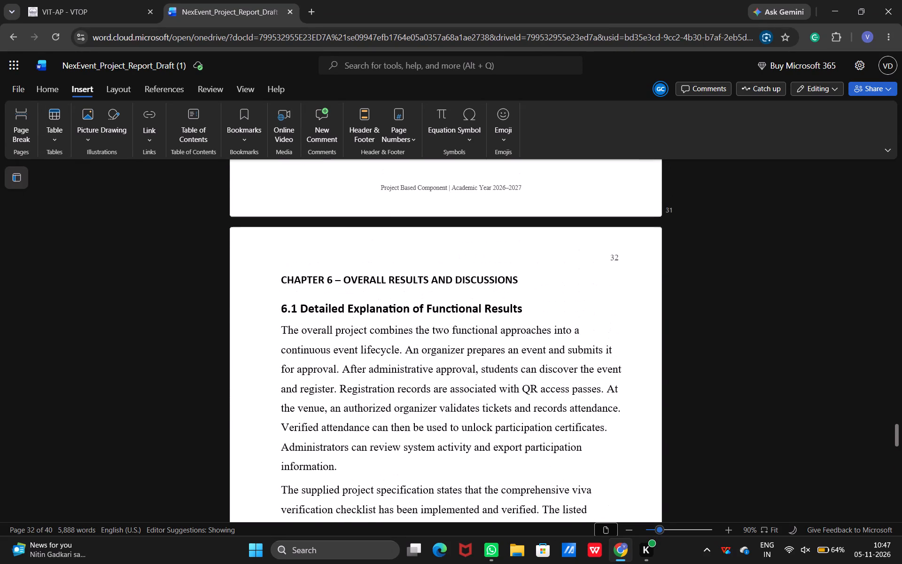
scroll(327, 337, "up", 10)
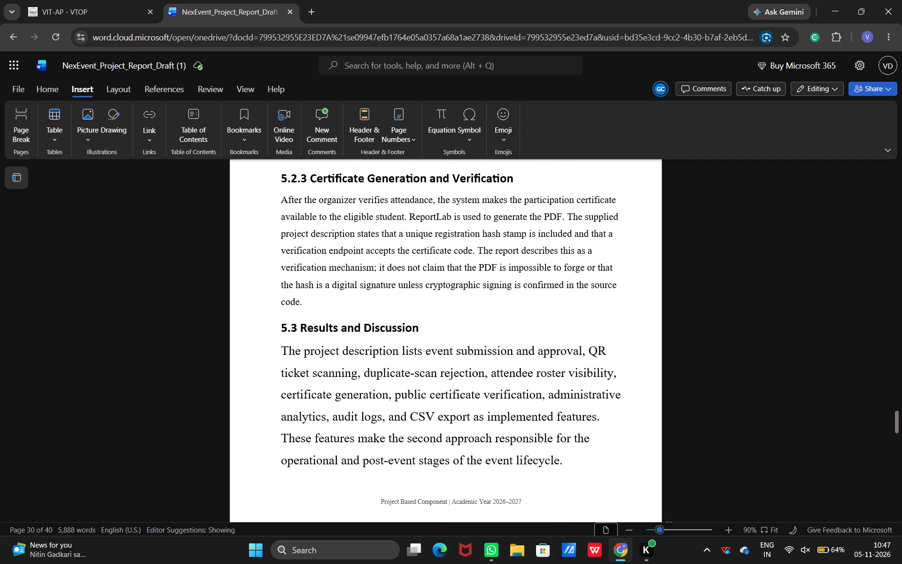
scroll(327, 337, "up", 9)
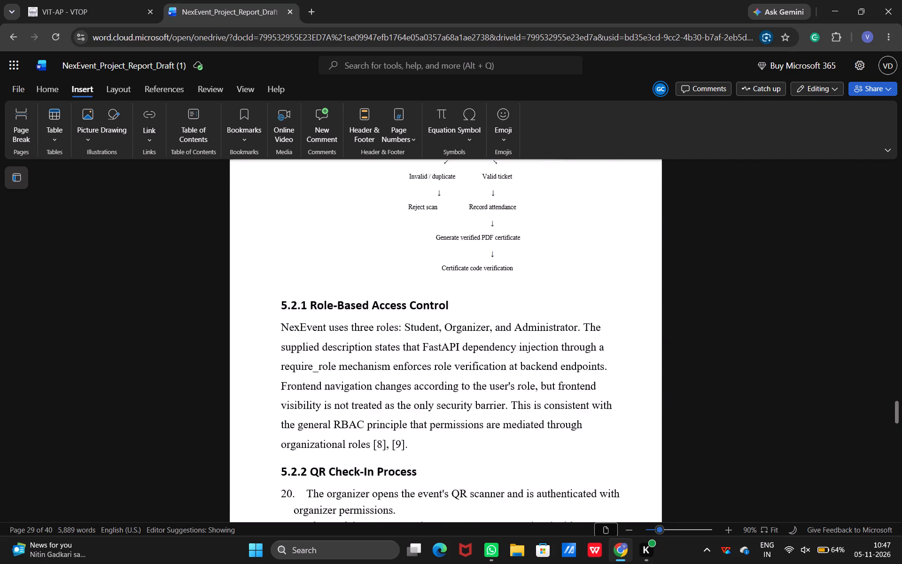
scroll(327, 337, "up", 8)
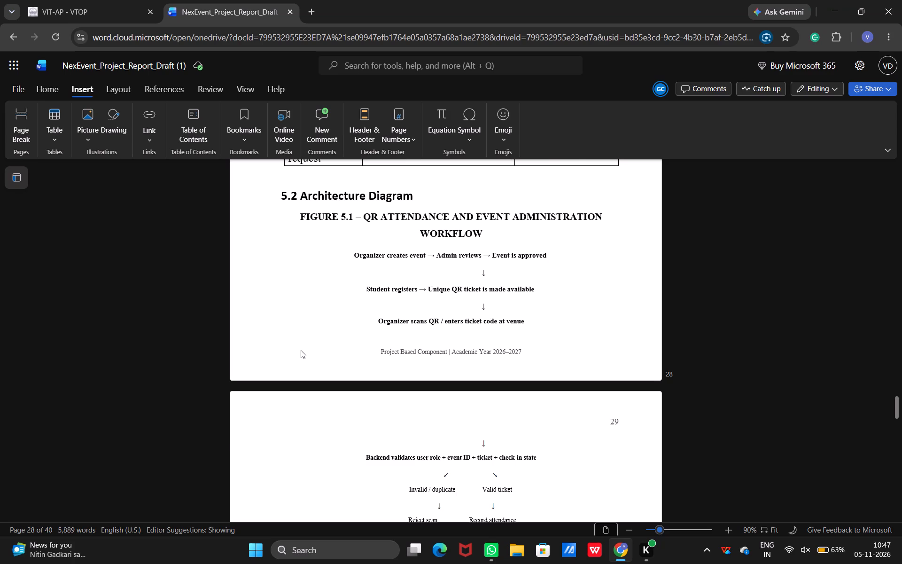
scroll(301, 350, "up", 1)
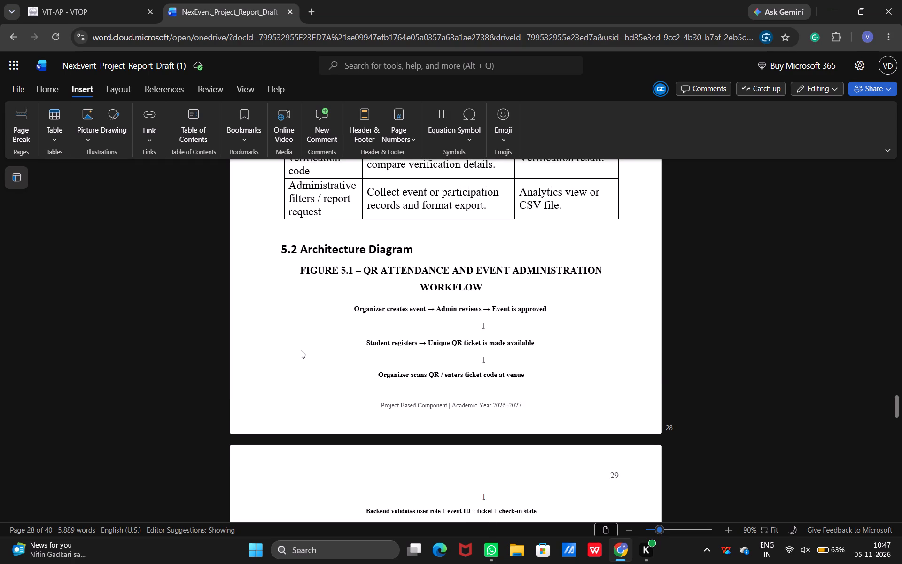
scroll(301, 350, "up", 1)
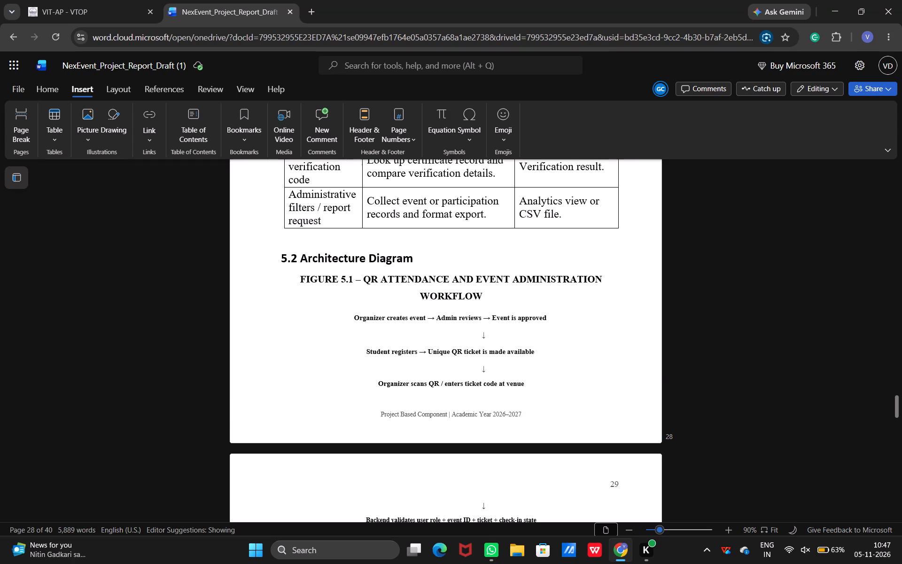
scroll(301, 350, "up", 3)
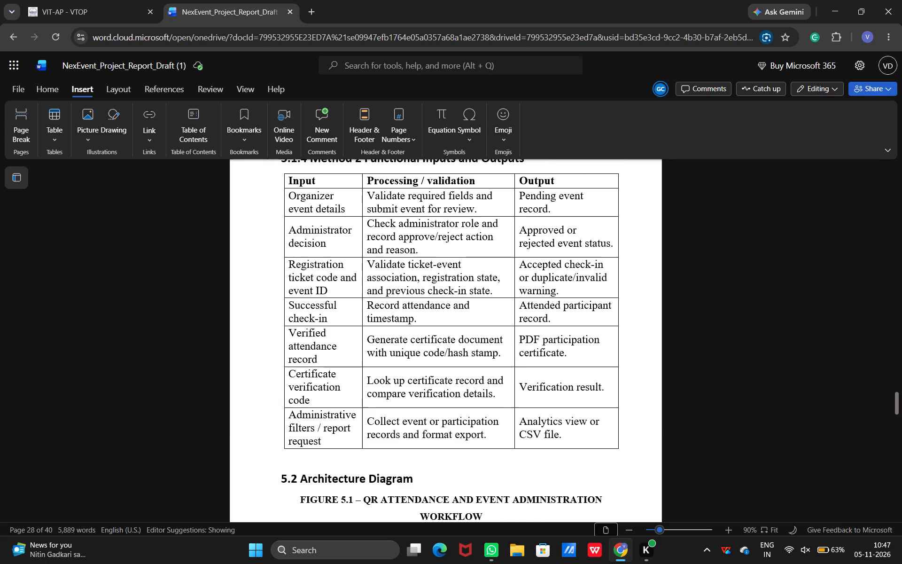
scroll(301, 350, "down", 7)
right_click(301, 350)
scroll(301, 350, "down", 1)
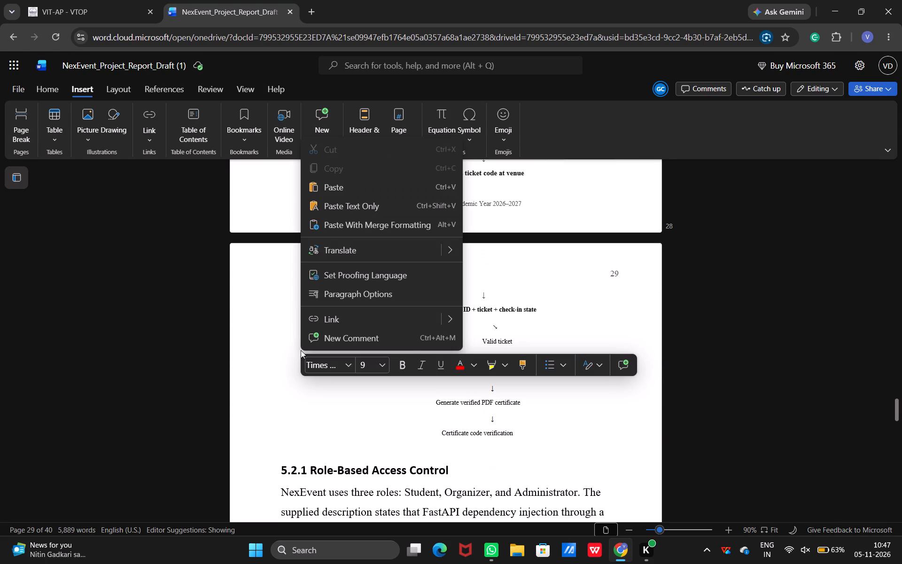
scroll(301, 350, "down", 1)
left_click(611, 299)
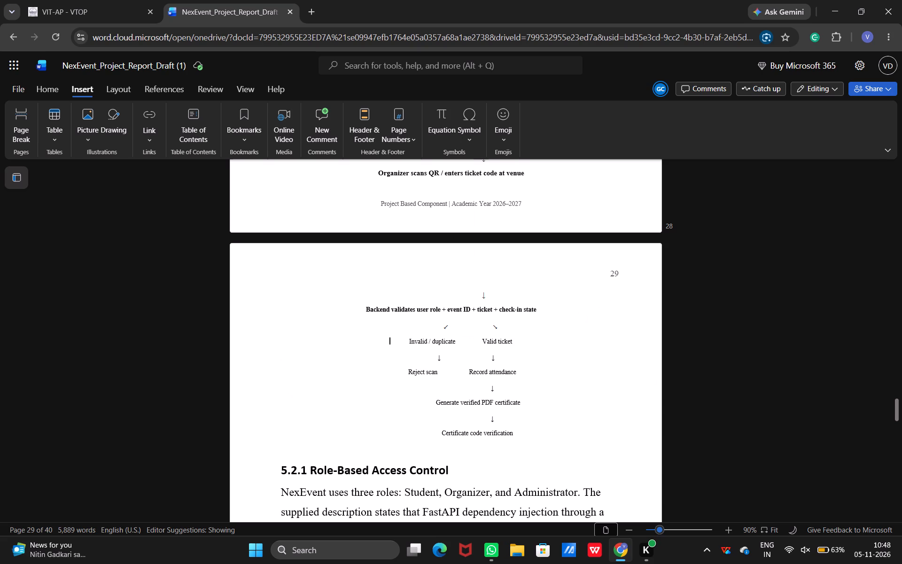
scroll(611, 299, "down", 1)
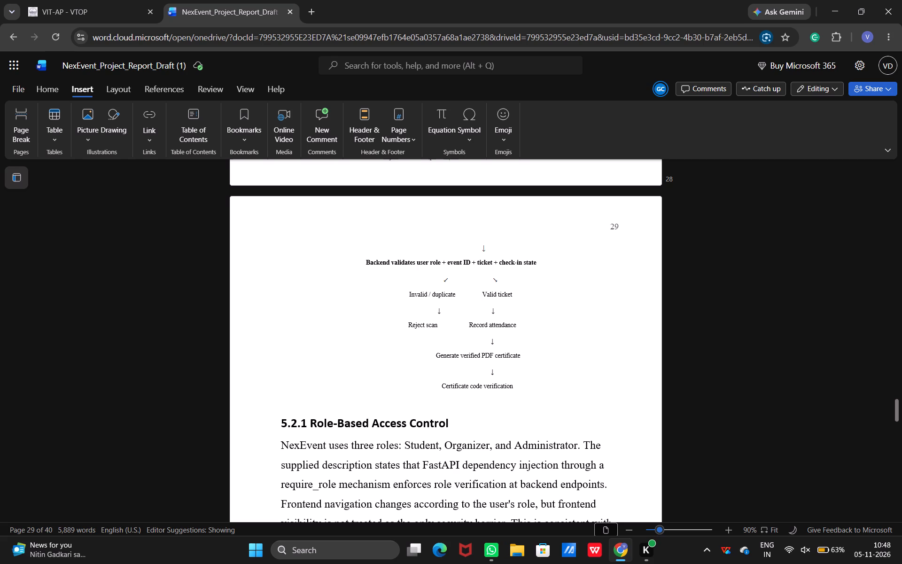
Remove all footers containing "Project Based Component | Academic Year 2026–2027" from the report.
scroll(594, 397, "up", 1)
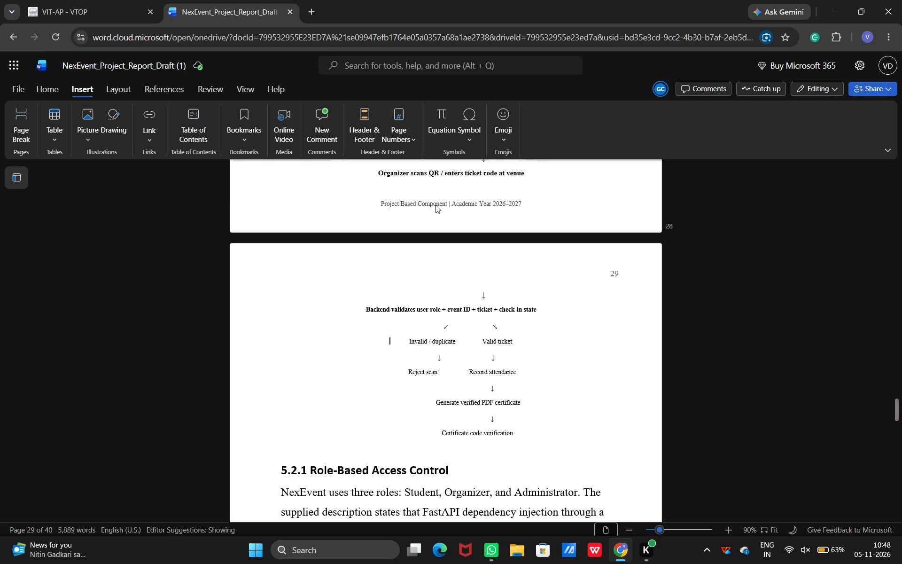
scroll(435, 205, "up", 2)
left_click(381, 274)
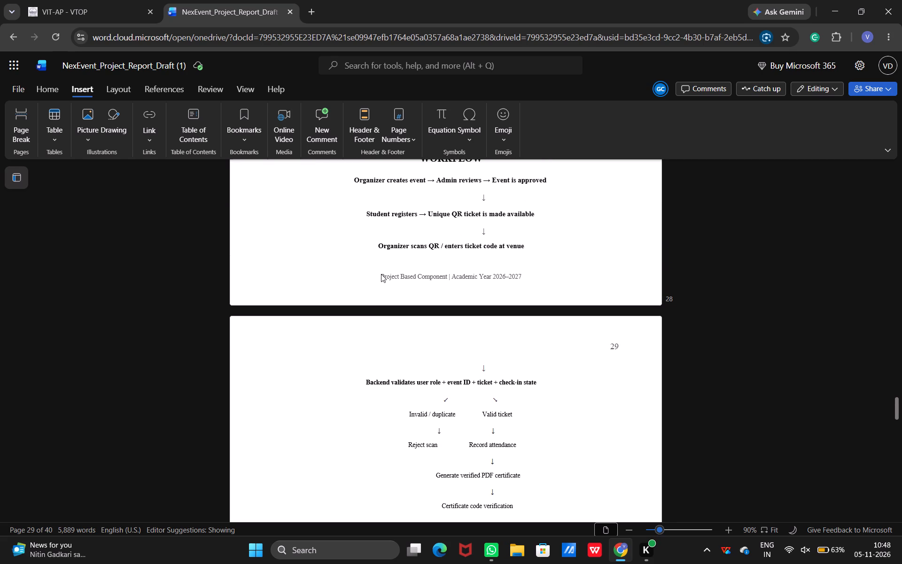
left_click_drag(381, 274, 426, 275)
left_click(426, 275)
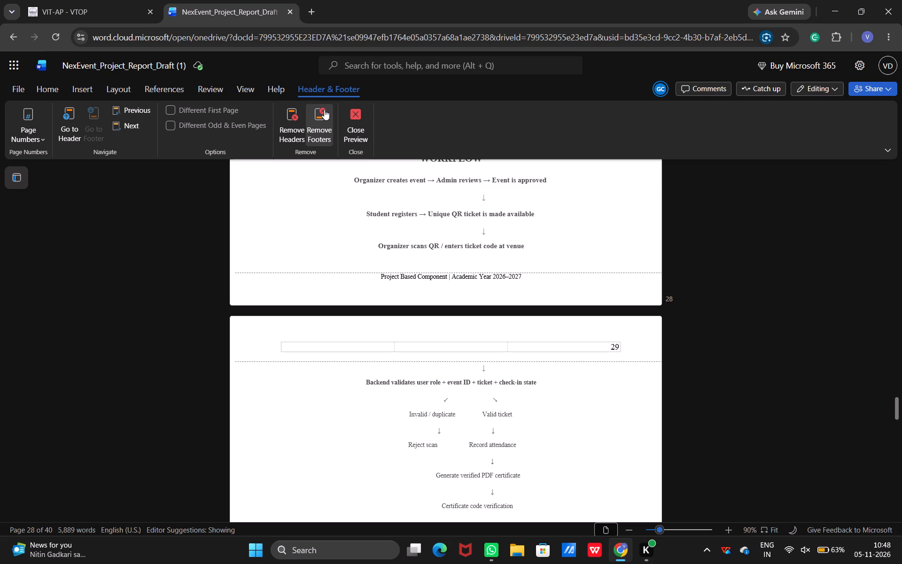
left_click(321, 110)
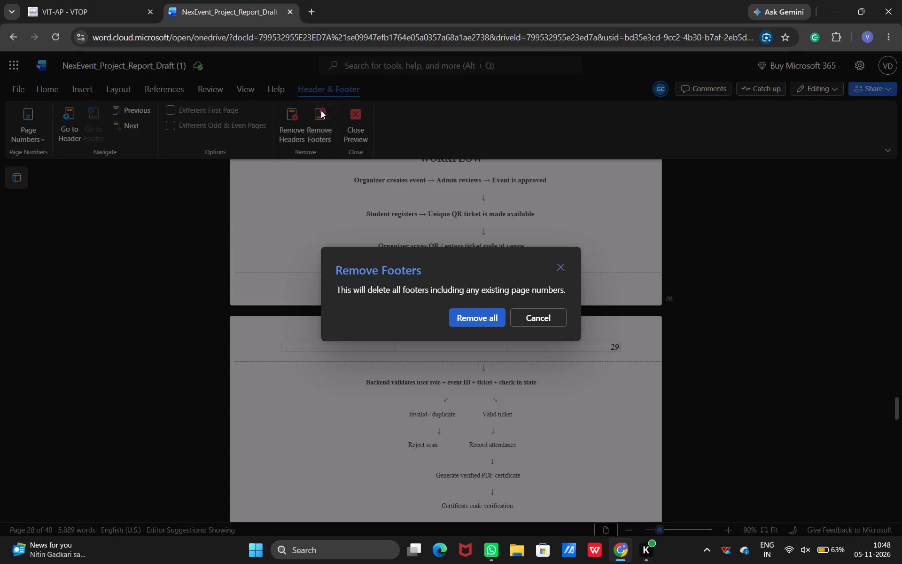
left_click(478, 320)
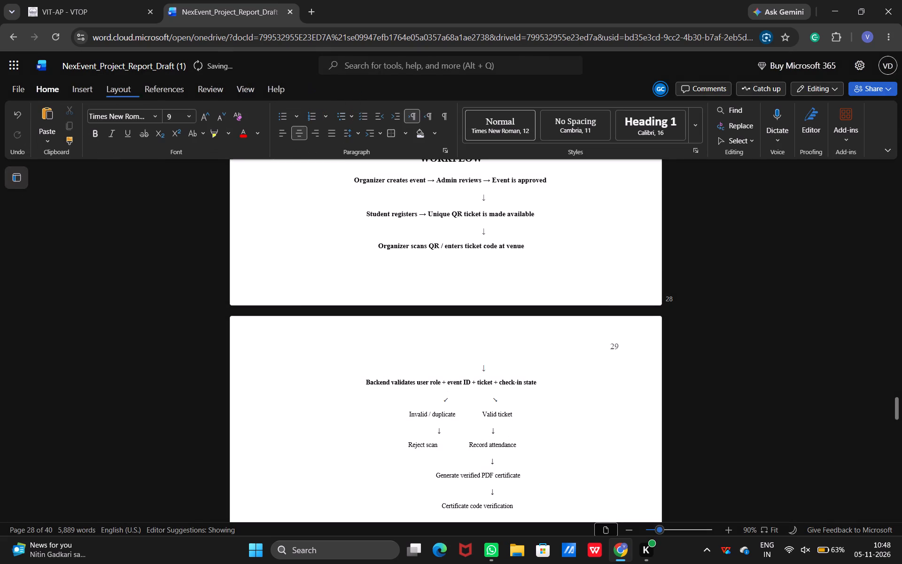
Open the report's page footer for editing at the bottom of page 28.
left_click(419, 287)
left_click(414, 295)
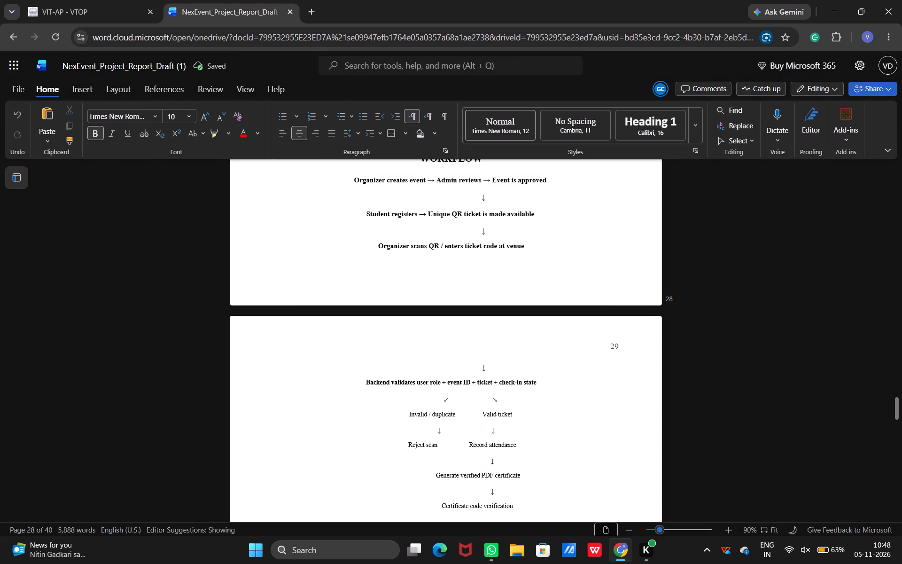
left_click(418, 298)
right_click(395, 288)
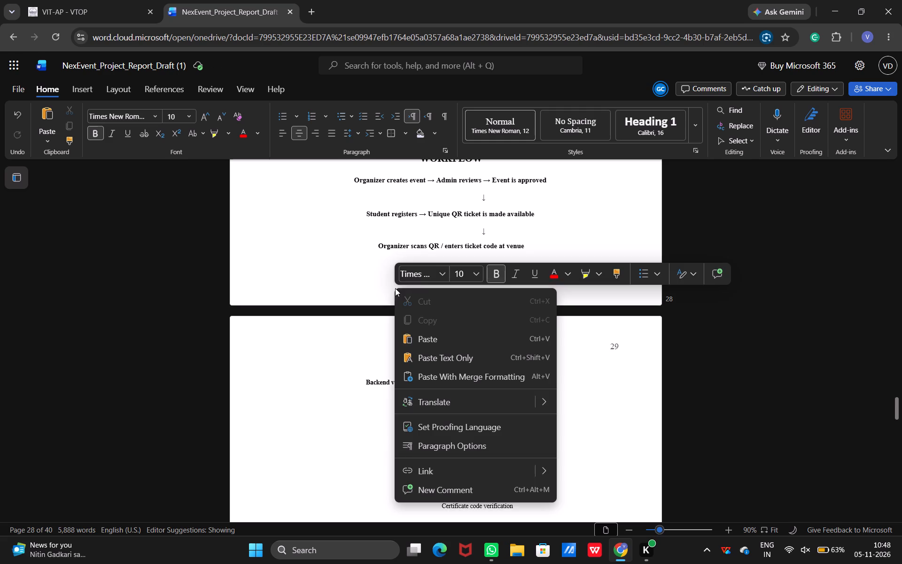
double_click(368, 290)
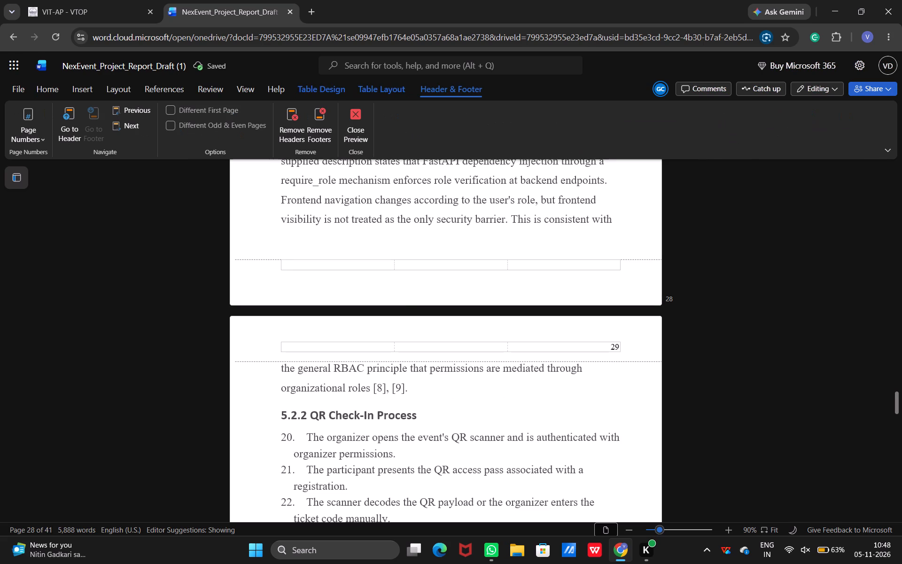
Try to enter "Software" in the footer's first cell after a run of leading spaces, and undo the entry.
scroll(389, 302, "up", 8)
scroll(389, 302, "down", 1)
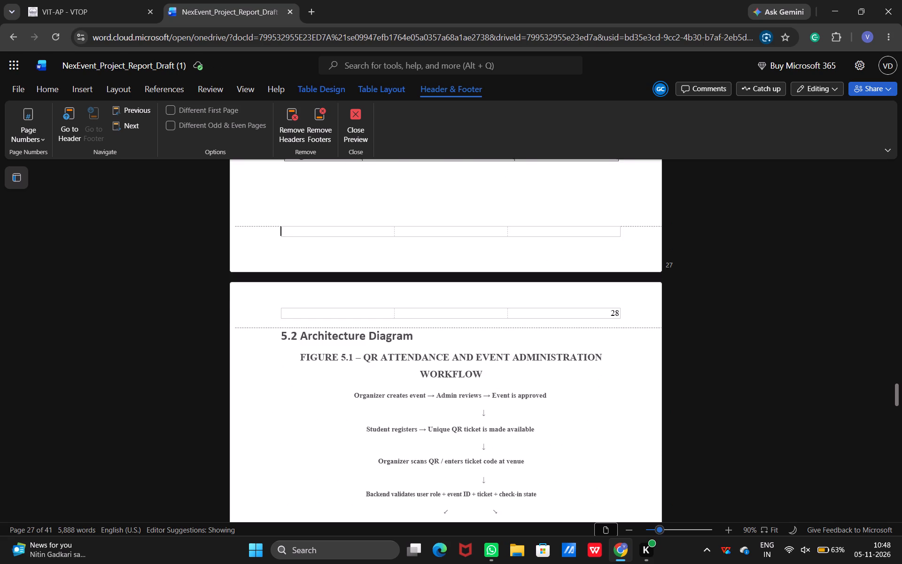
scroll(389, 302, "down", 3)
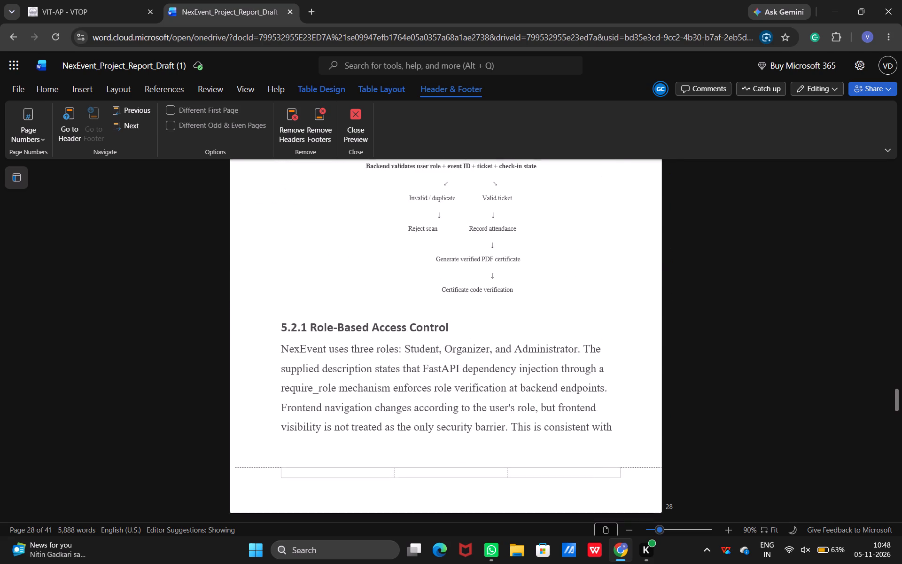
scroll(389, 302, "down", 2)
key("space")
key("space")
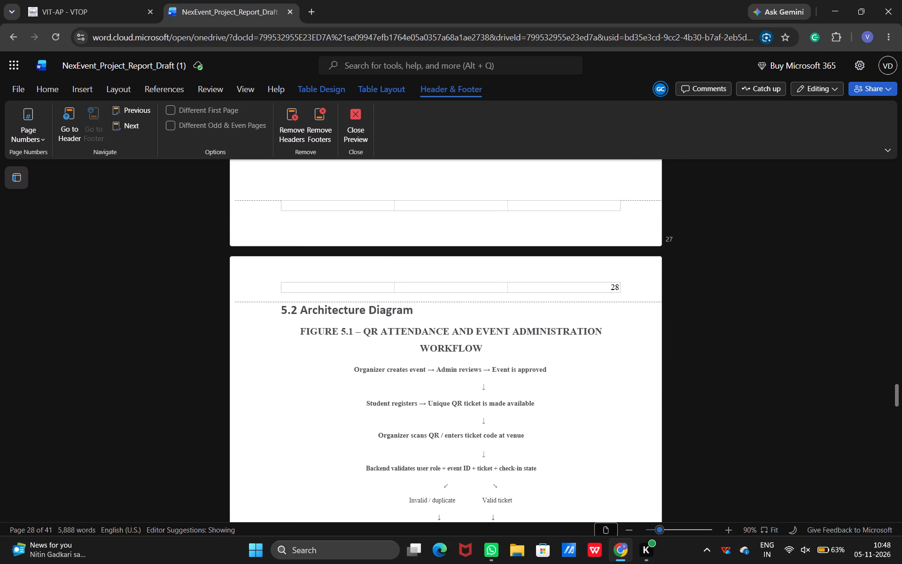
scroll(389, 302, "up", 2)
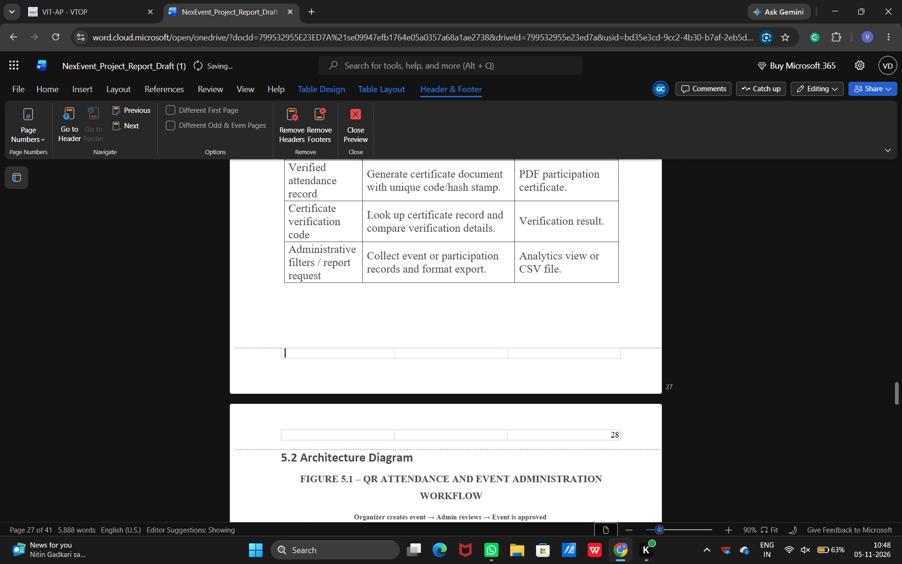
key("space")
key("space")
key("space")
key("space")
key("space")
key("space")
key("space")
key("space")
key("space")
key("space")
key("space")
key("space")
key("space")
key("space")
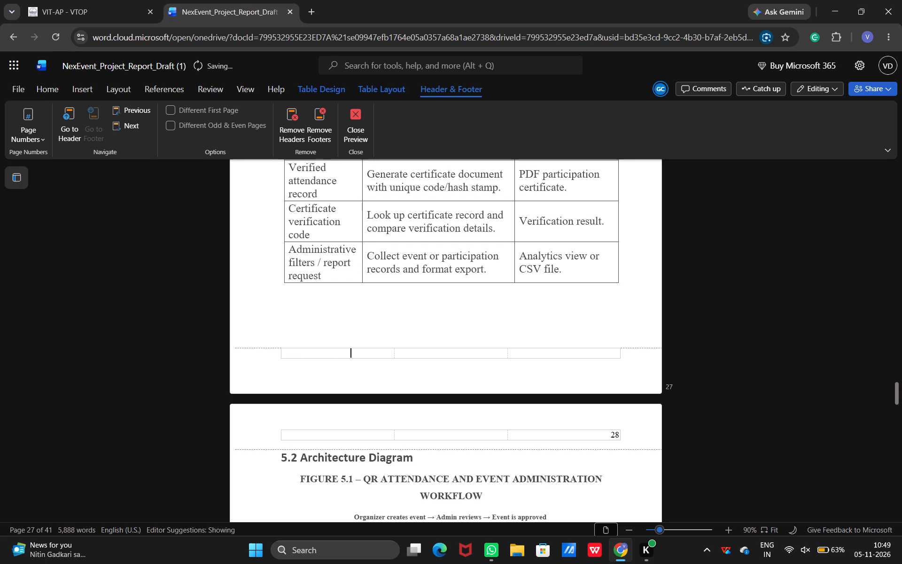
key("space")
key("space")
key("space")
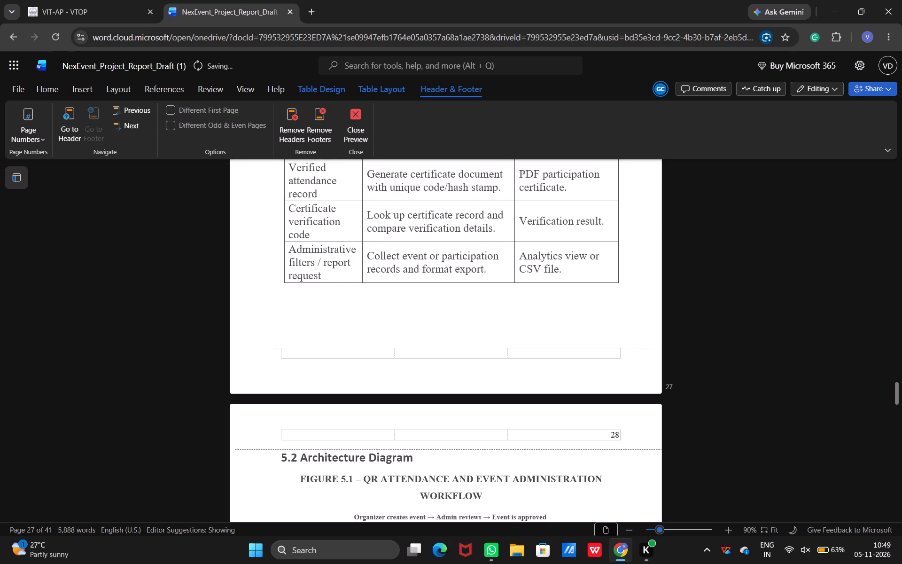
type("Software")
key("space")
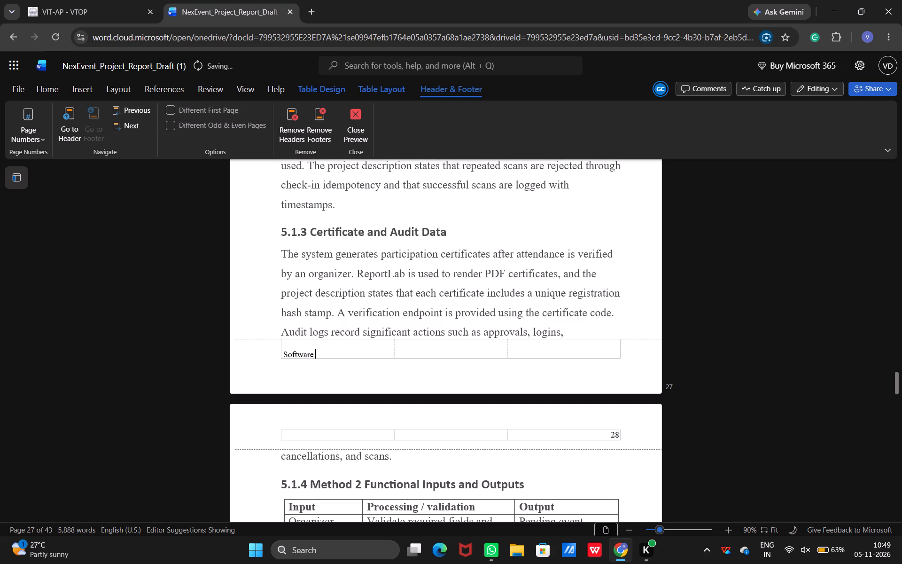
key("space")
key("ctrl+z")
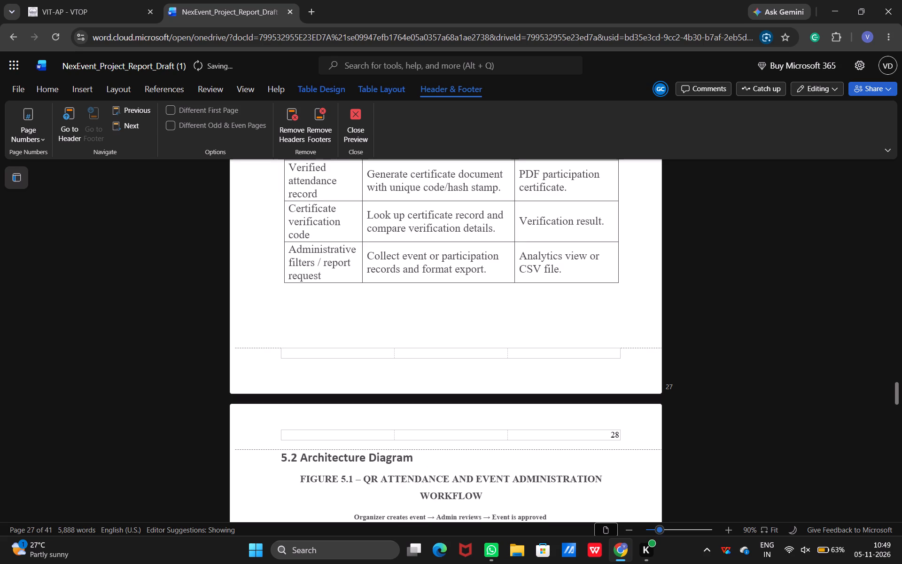
Examine the header and footer areas on the pages from section 5.1.1 to the section 5.2 workflow diagram.
scroll(389, 302, "up", 7)
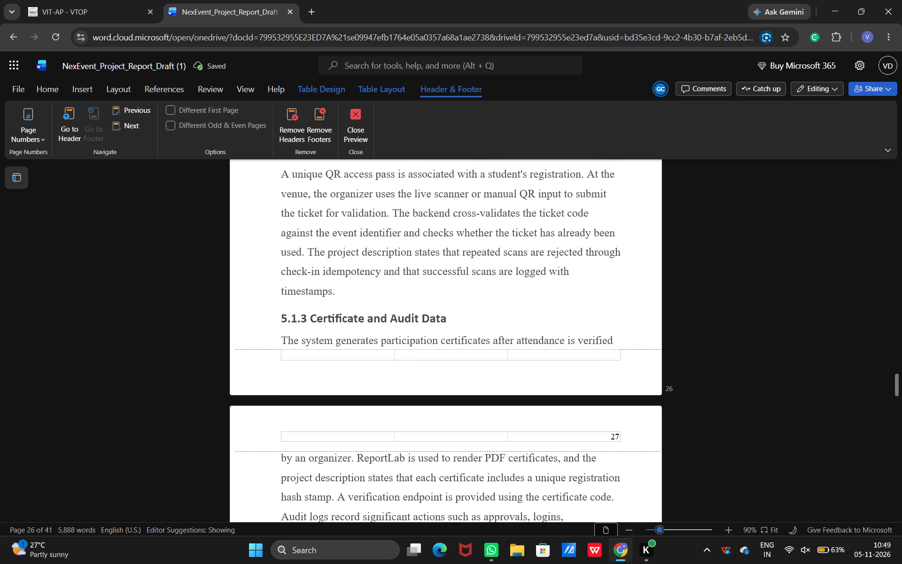
scroll(389, 302, "up", 1)
scroll(389, 302, "down", 5)
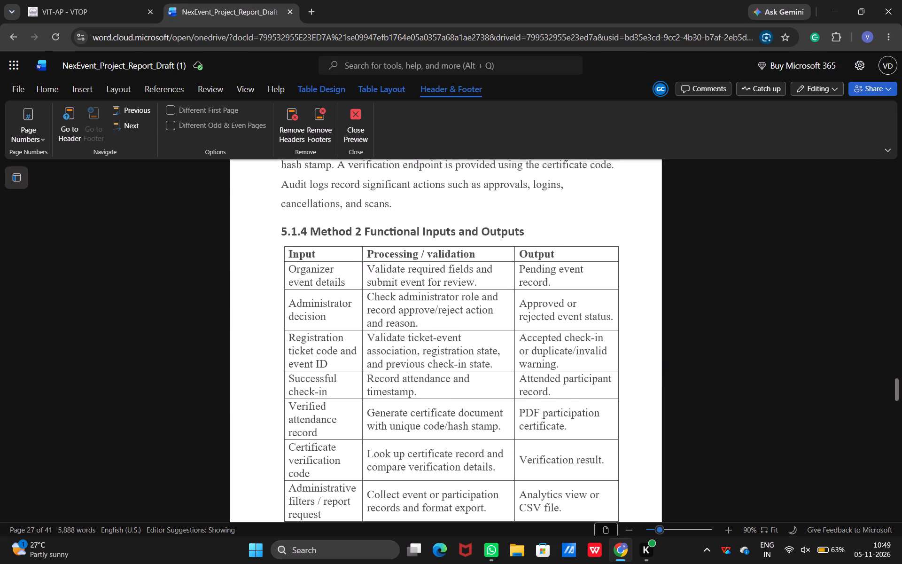
scroll(389, 302, "down", 4)
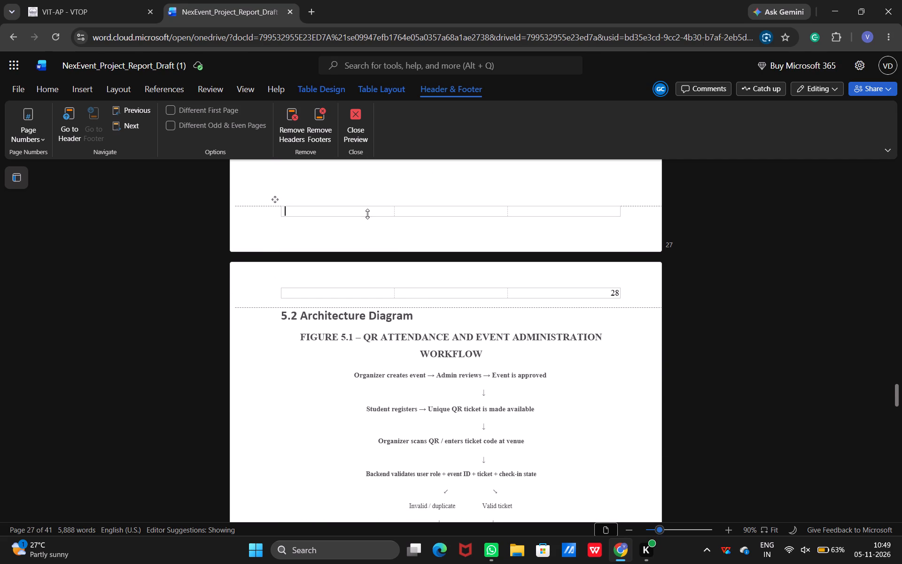
key("Down")
key("Up")
key("Up")
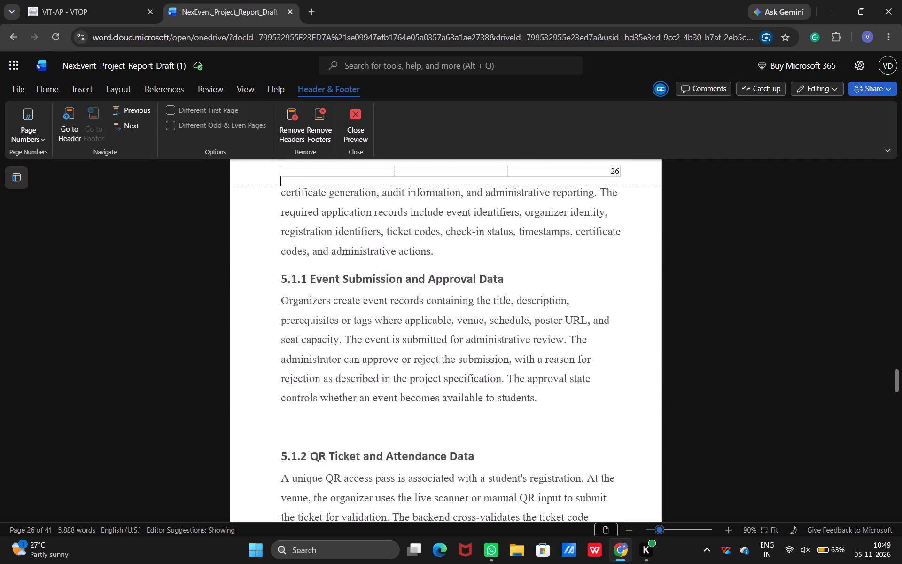
scroll(367, 214, "down", 1)
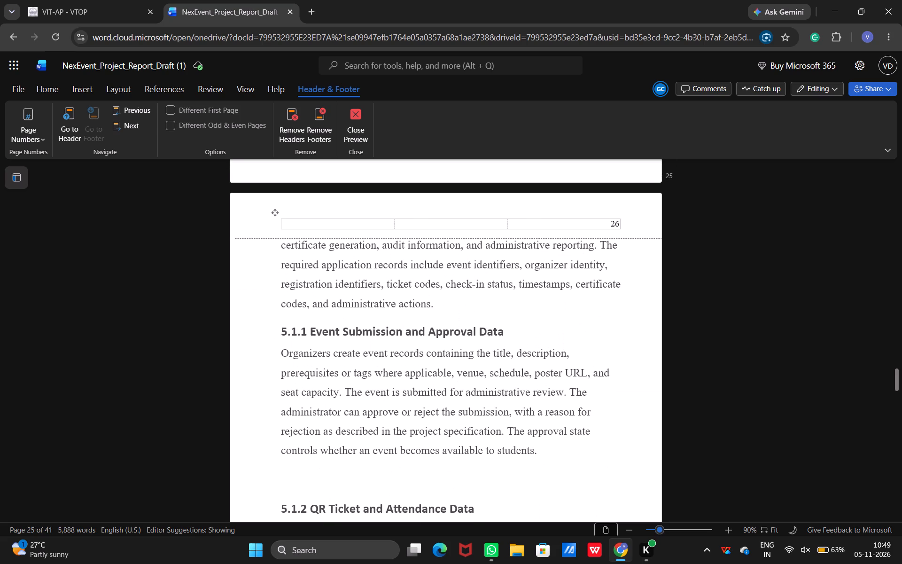
scroll(367, 214, "down", 5)
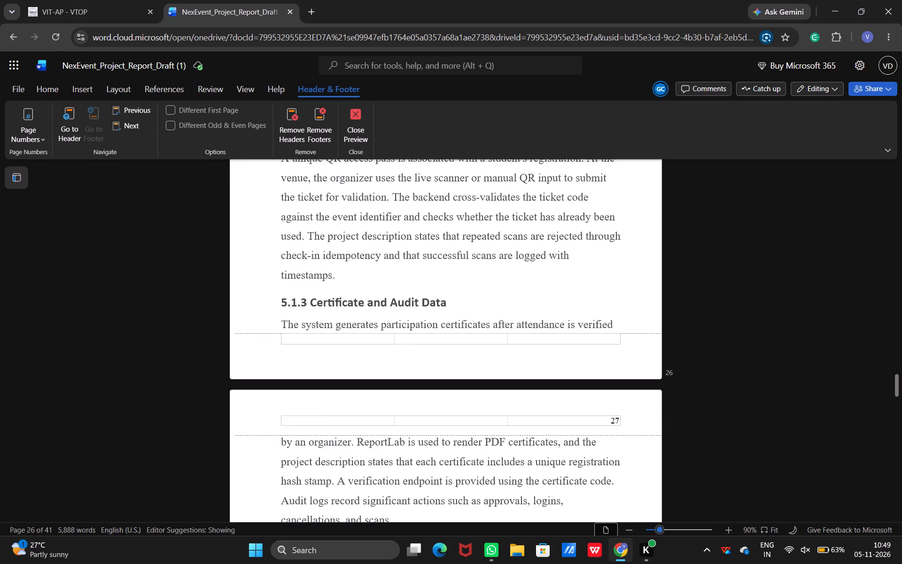
scroll(367, 214, "down", 8)
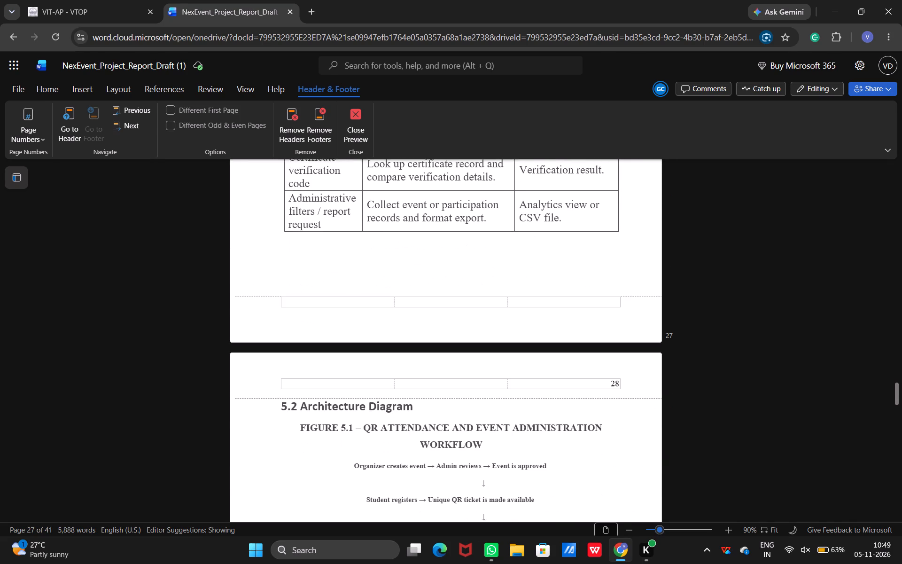
Enter "Software Project" after leading spaces in the first cell of the page 27 footer, without trailing characters.
left_click(370, 301)
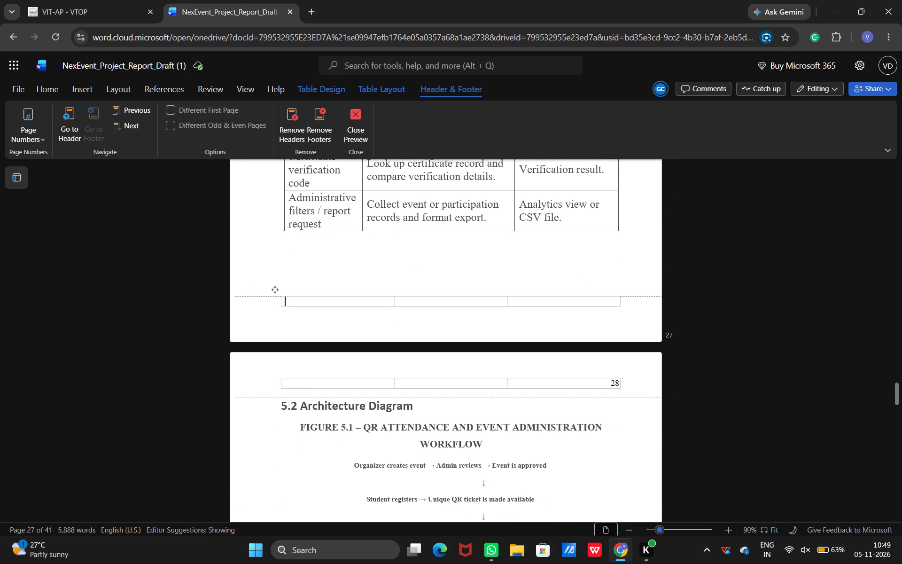
key("space")
key("space")
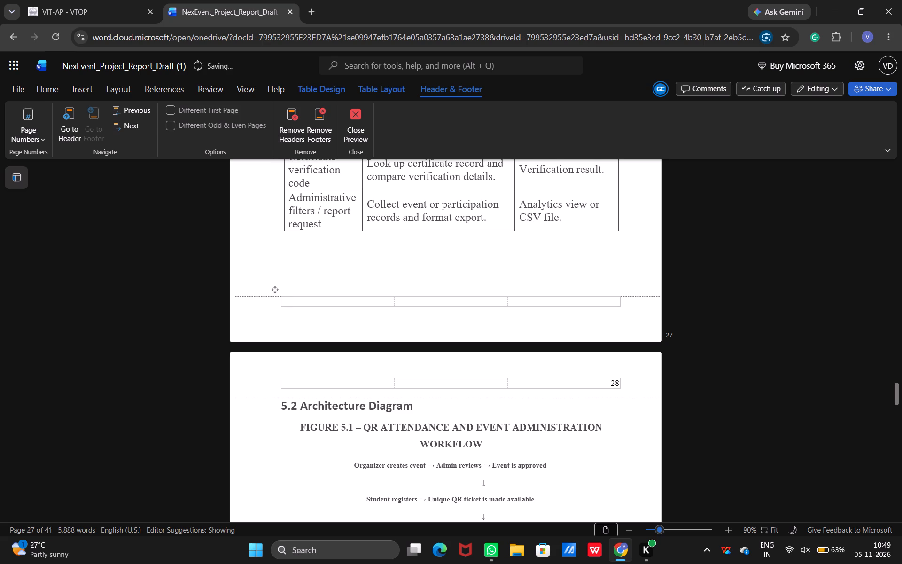
key("space")
key("space")
key("space")
type("Software")
key("space")
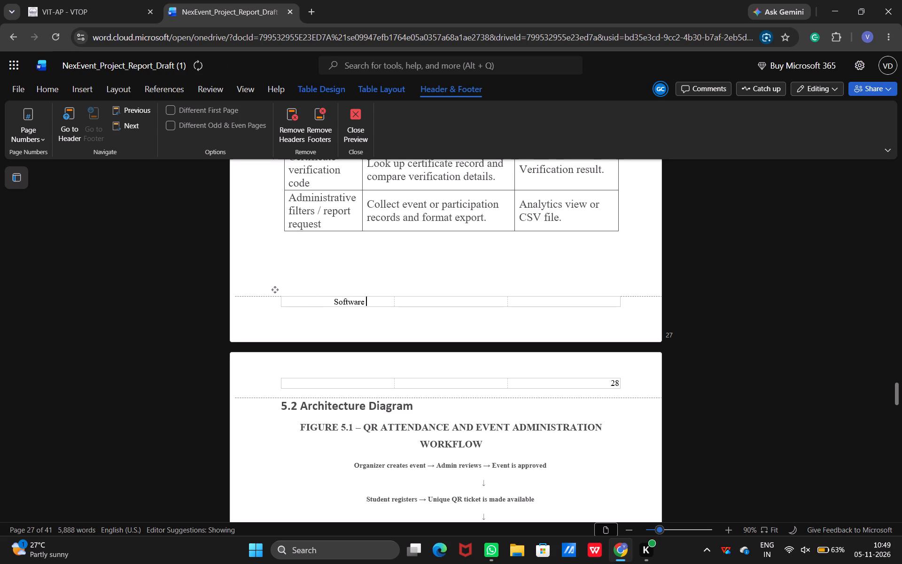
type("Project")
key("space")
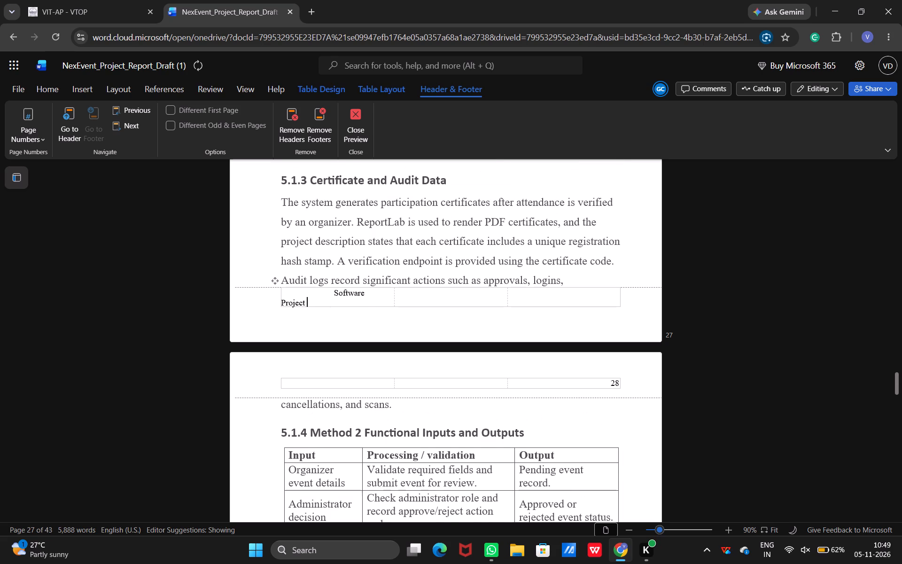
key("ctrl+z")
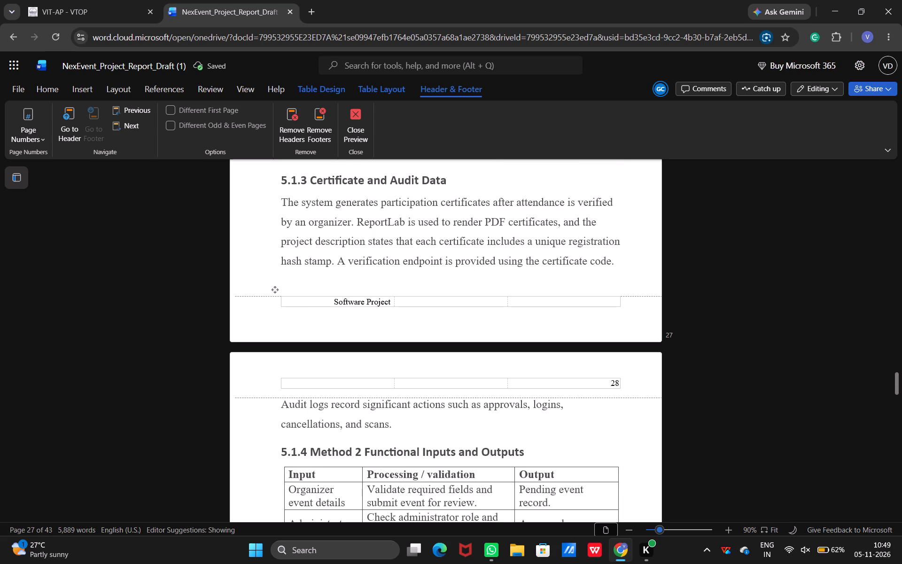
key("shift+m")
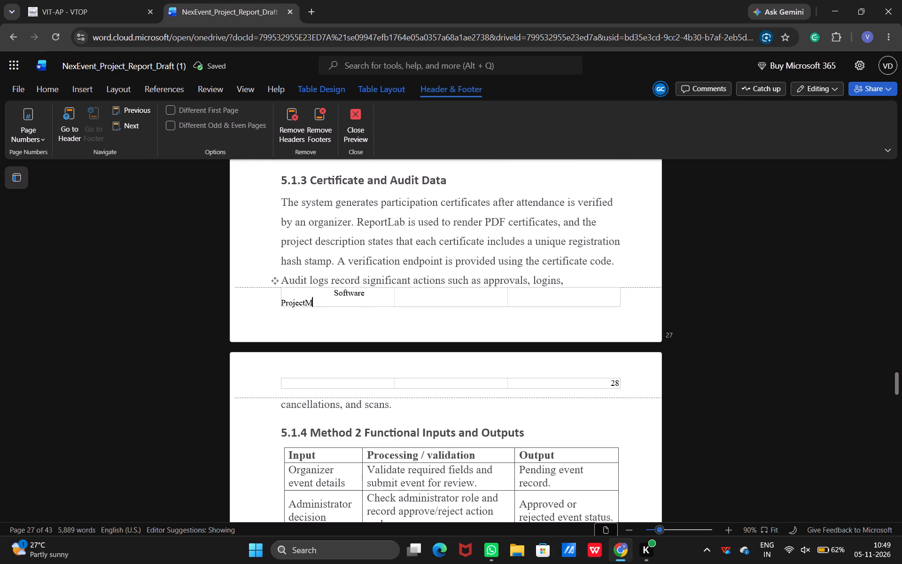
key("ctrl+z")
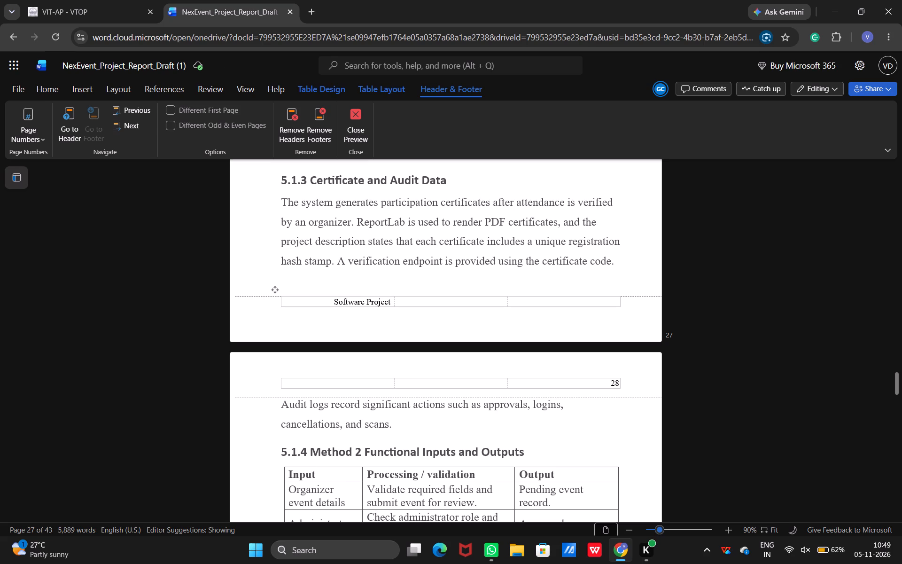
Reduce the leading spaces before "Software Project" in the footer's first cell, undoing the last bit of the deletion.
key("Left")
key("Left")
key("Left")
key("Left")
key("Left")
key("Left")
key("Left")
key("Left")
key("Left")
key("Left")
key("Left")
key("Left")
key("Left")
key("Left")
key("Left")
key("Left")
key("BackSpace")
key("BackSpace")
key("BackSpace")
key("BackSpace")
key("BackSpace")
key("BackSpace")
key("BackSpace")
key("BackSpace")
key("Right")
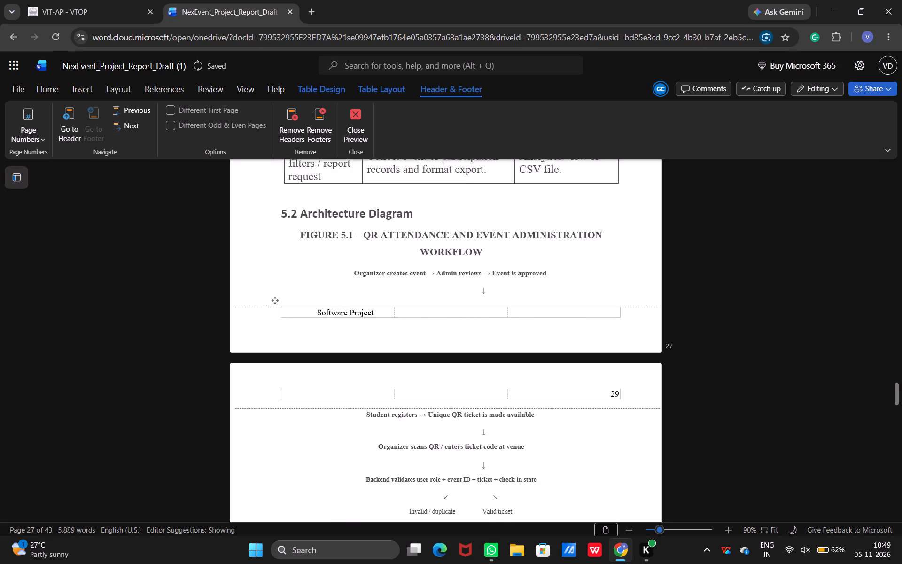
key("Right")
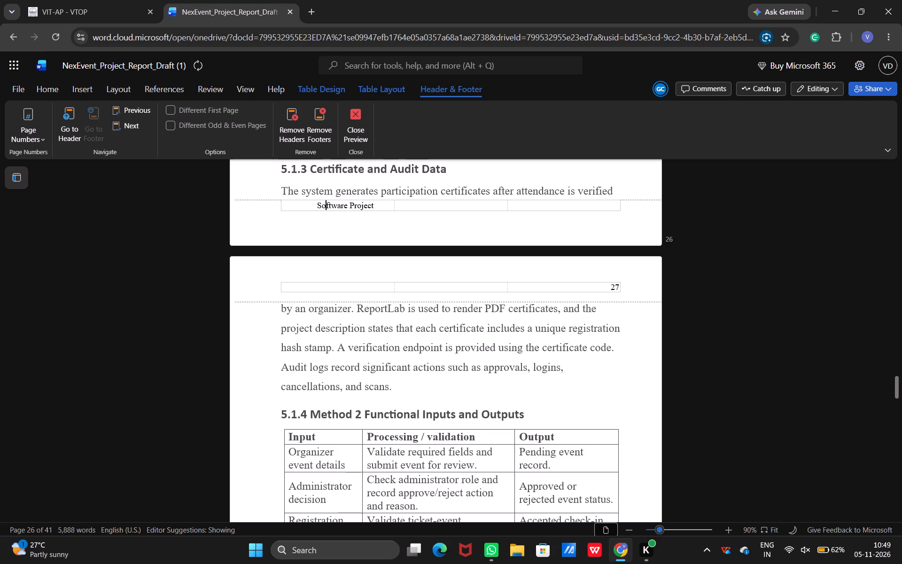
key("ctrl+z")
key("ctrl+z")
Complete the text in the footer's first cell so it reads "Software Project Management".
left_click(381, 203)
key("space")
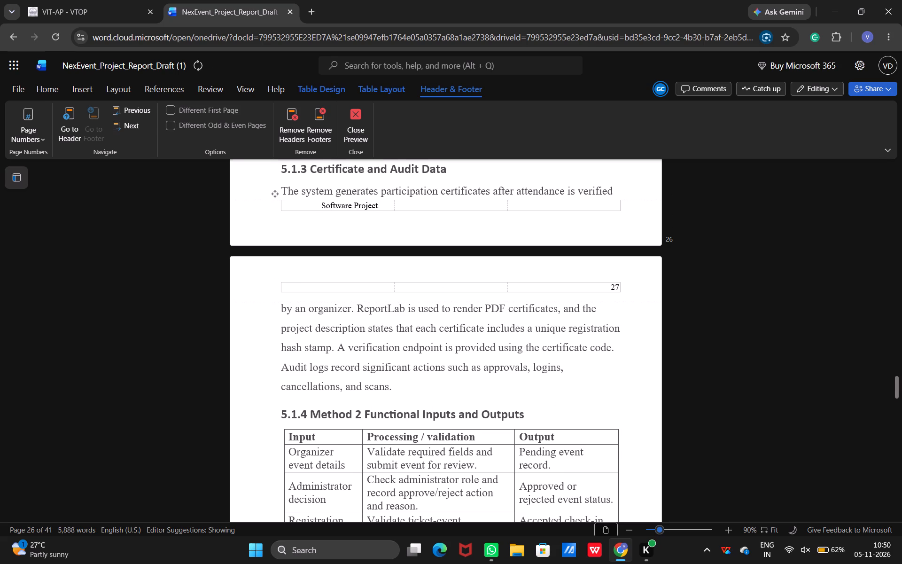
type("MA")
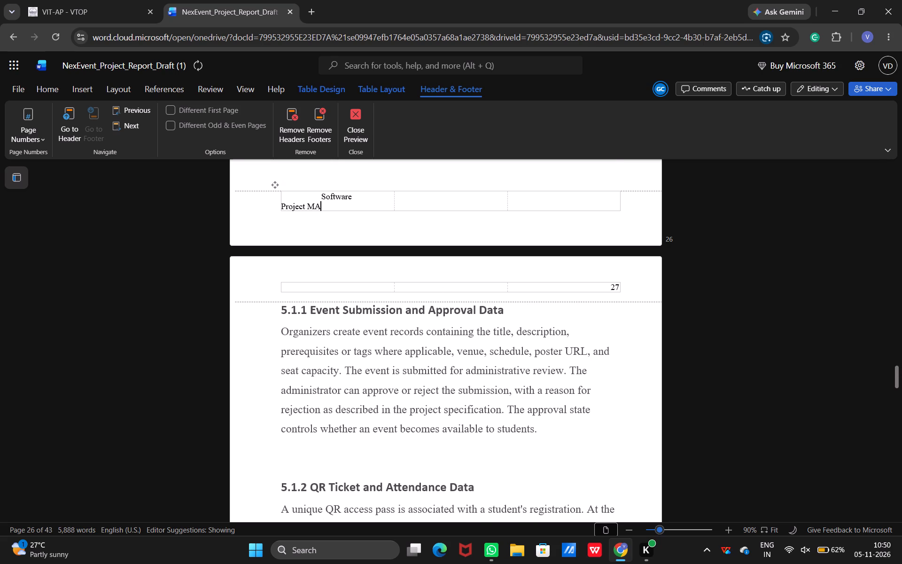
key("BackSpace")
type("anagement")
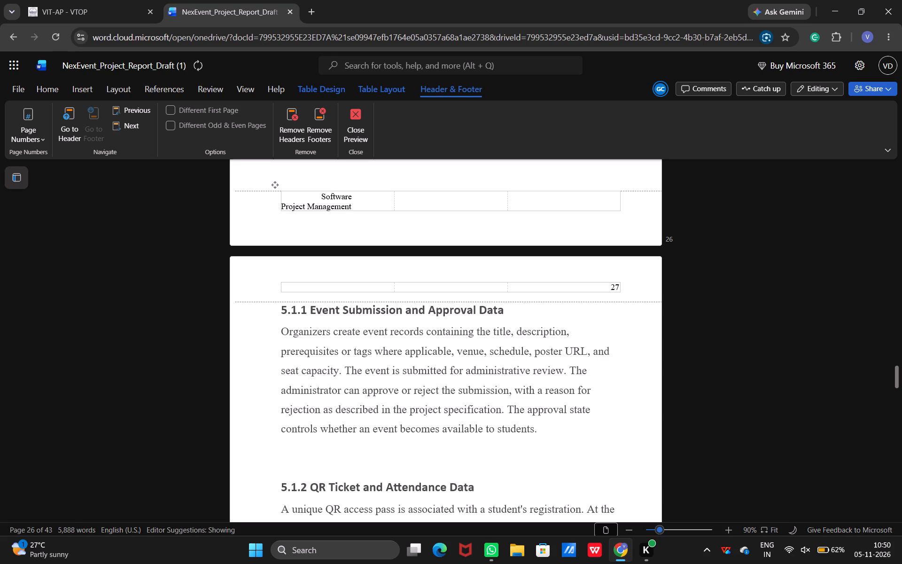
Delete the leading spaces before "Software Project Management" in the footer's first cell, leaving just one space.
left_click(319, 195)
key("BackSpace")
key("BackSpace")
key("BackSpace")
key("BackSpace")
key("BackSpace")
key("BackSpace")
key("BackSpace")
key("BackSpace")
key("BackSpace")
key("BackSpace")
key("BackSpace")
key("BackSpace")
key("BackSpace")
key("BackSpace")
key("BackSpace")
key("BackSpace")
key("BackSpace")
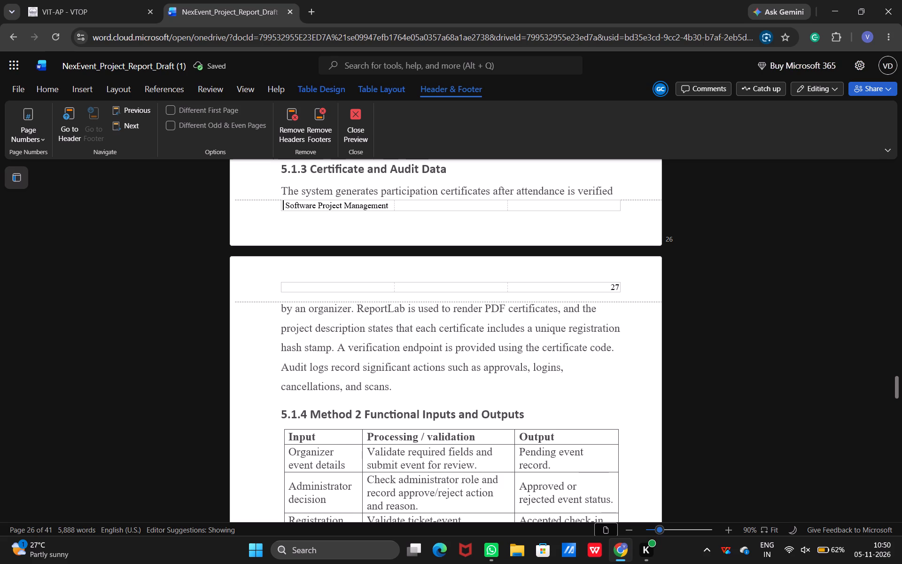
Insert four blank lines above "Software Project Management" in the footer's first cell.
key("Return")
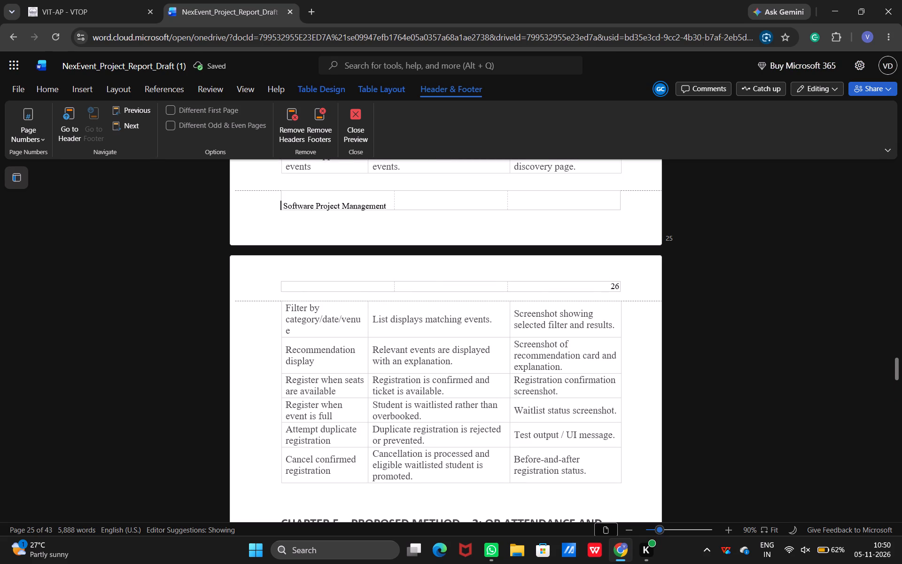
key("Return")
key("Return")
key("Return")
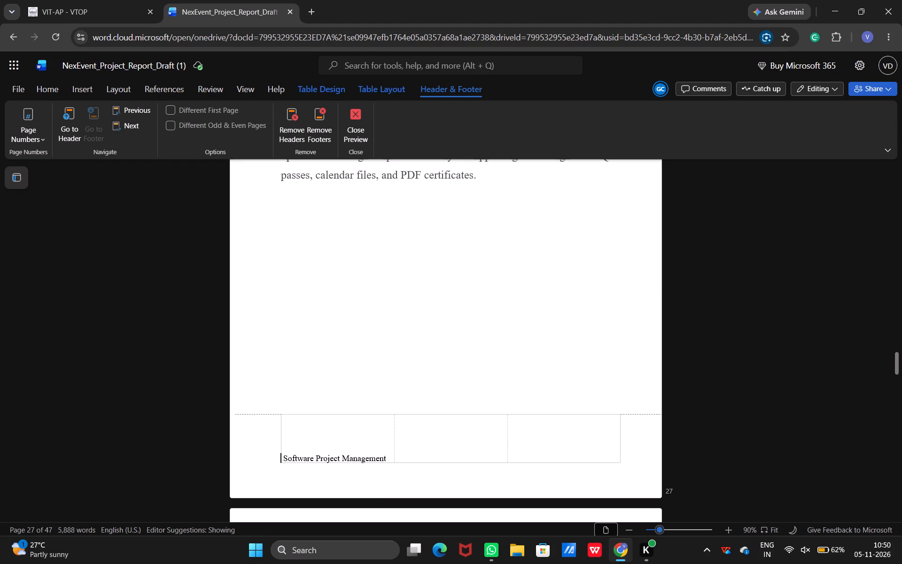
left_click(429, 311)
left_click(796, 405)
Examine the footer text and spacing throughout the report, from the references page back to the title page and abstract.
scroll(728, 391, "down", 9)
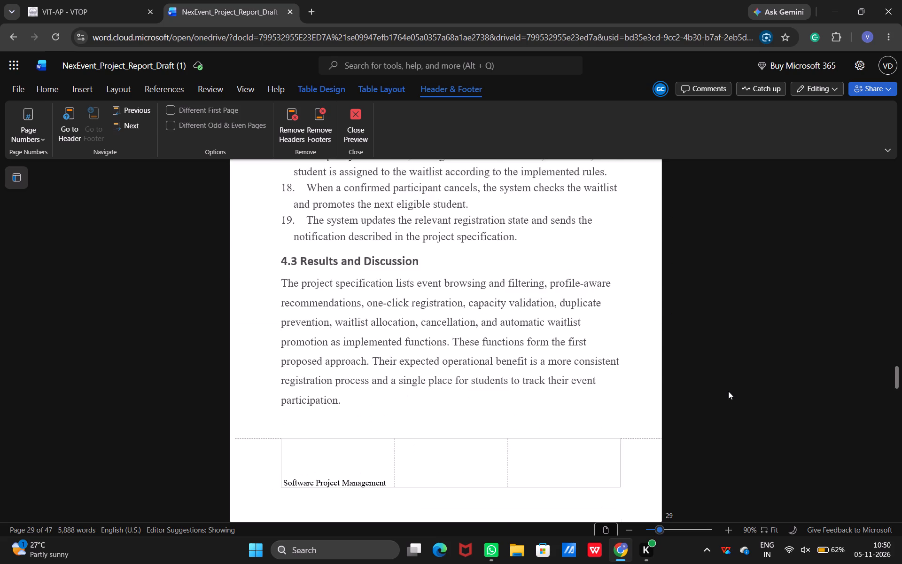
scroll(728, 391, "down", 20)
scroll(728, 391, "down", 1)
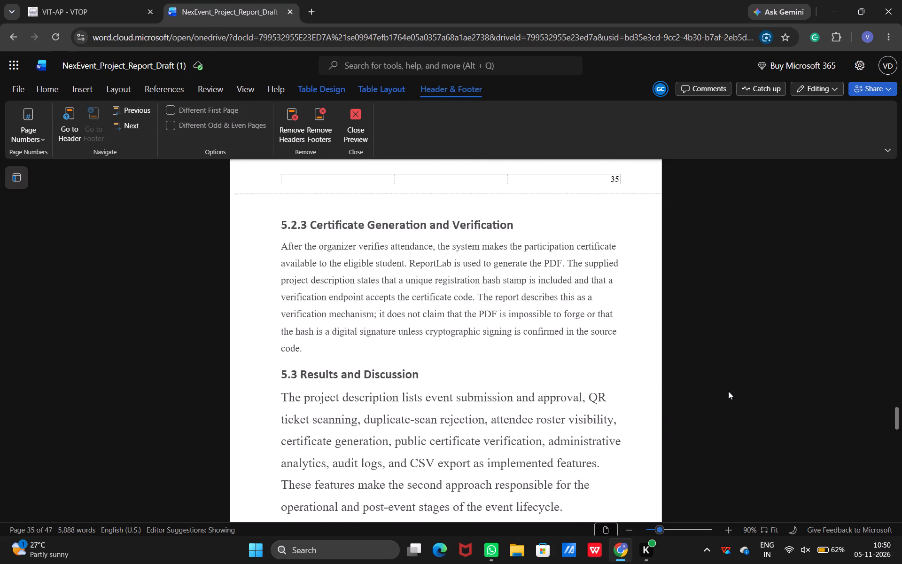
scroll(728, 391, "down", 10)
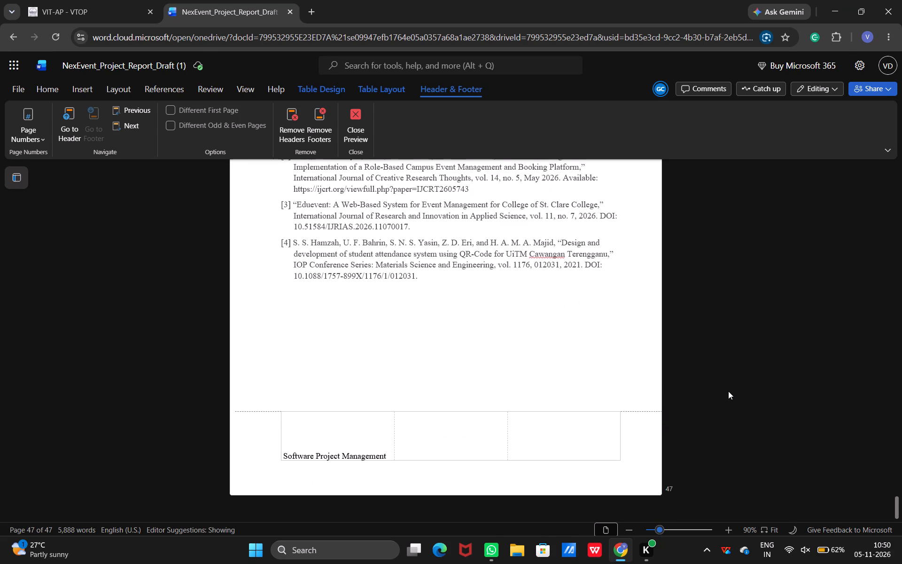
scroll(728, 391, "down", 2)
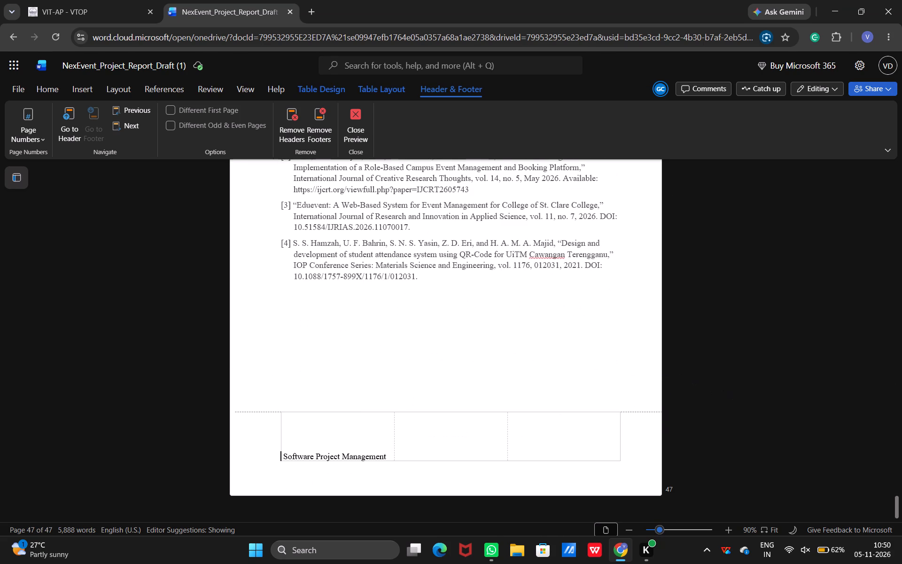
left_click(653, 365)
left_click(746, 340)
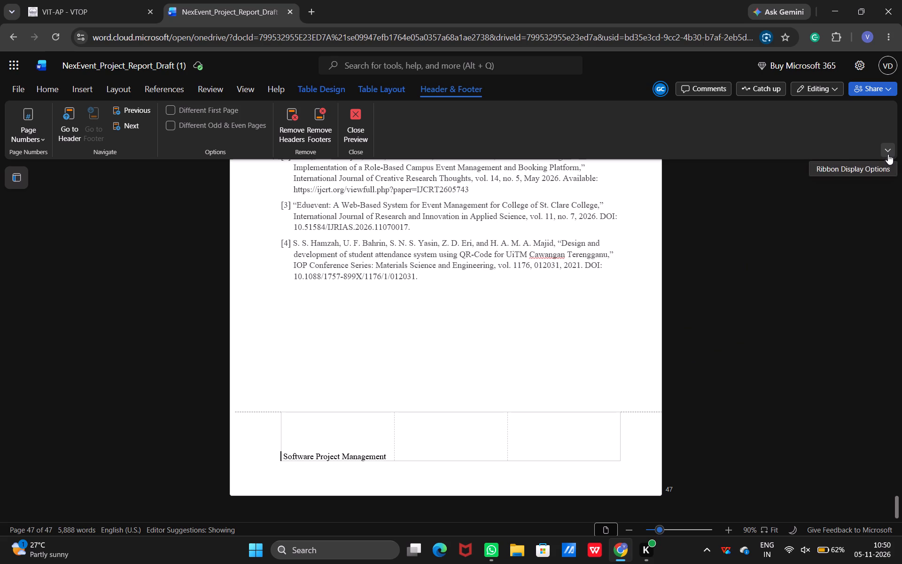
left_click(587, 332)
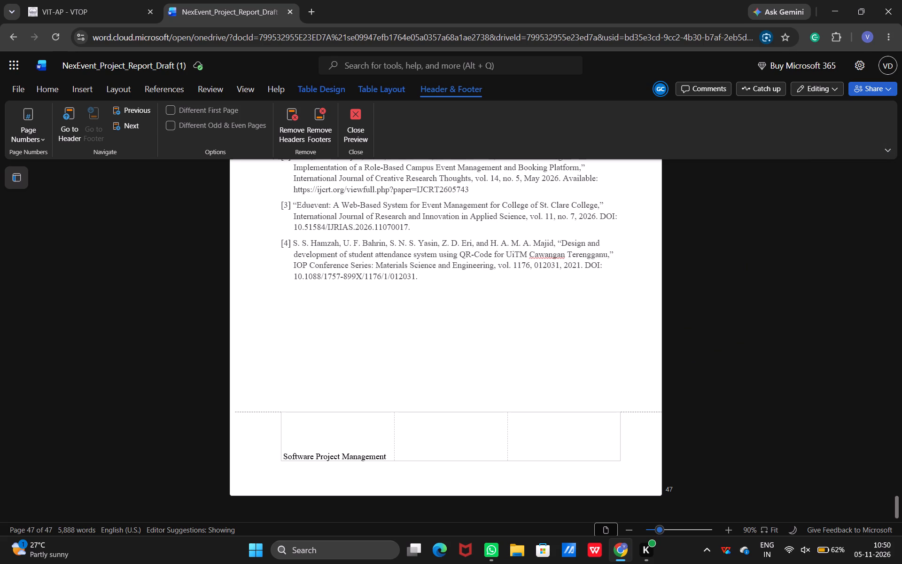
scroll(753, 298, "up", 20)
scroll(753, 298, "up", 10)
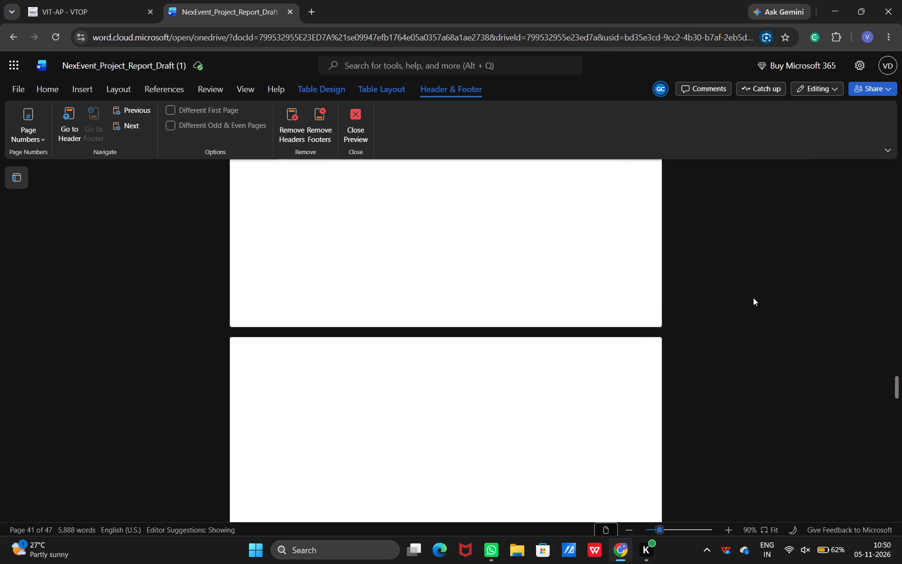
scroll(753, 298, "up", 20)
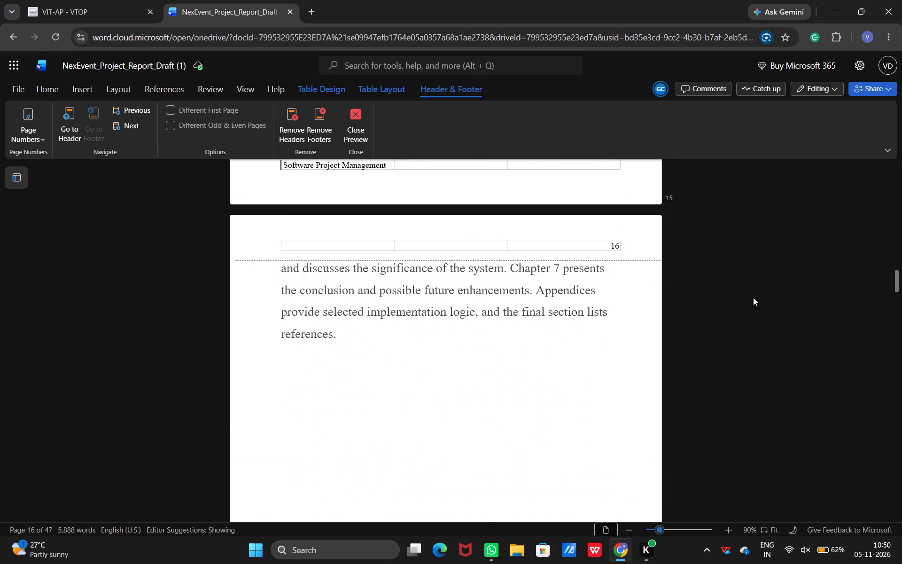
scroll(753, 298, "up", 19)
scroll(753, 298, "up", 2)
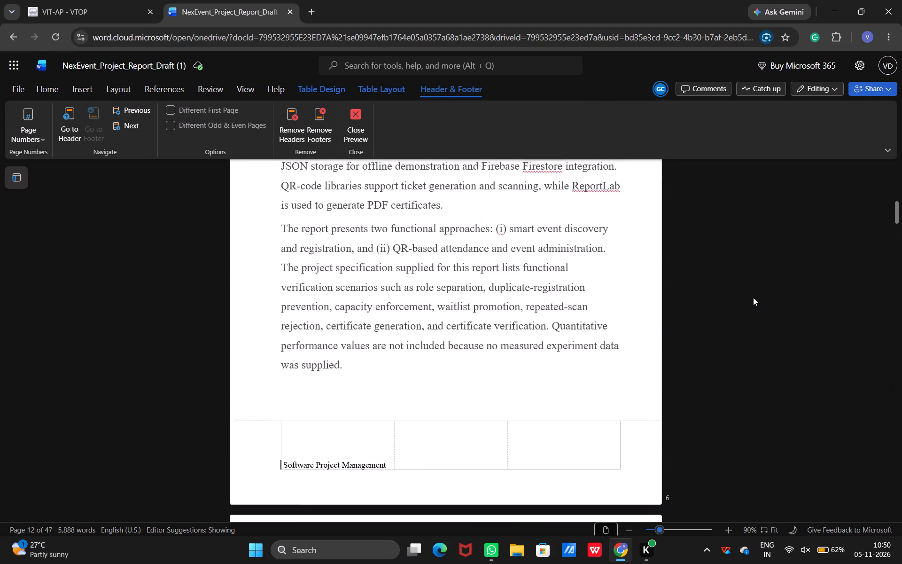
scroll(753, 298, "up", 5)
scroll(753, 298, "down", 4)
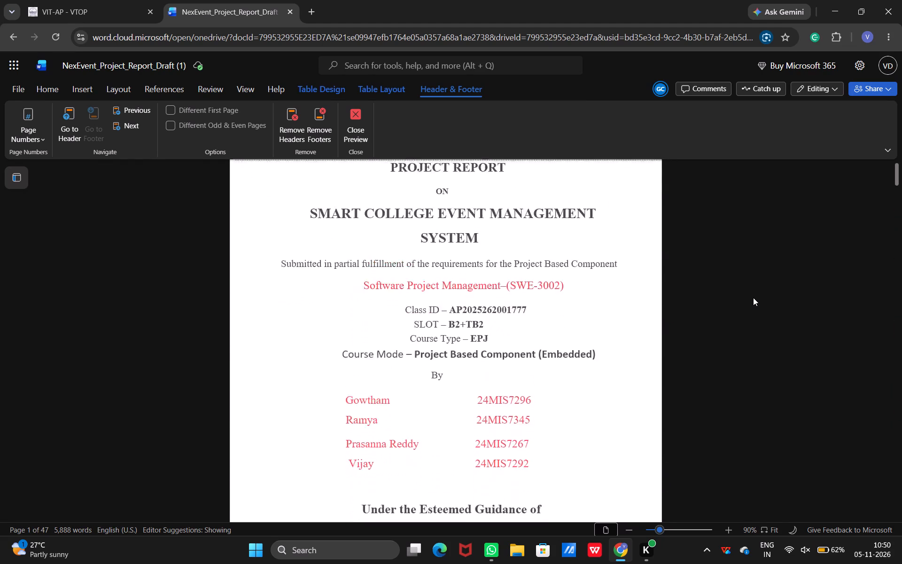
scroll(753, 298, "down", 8)
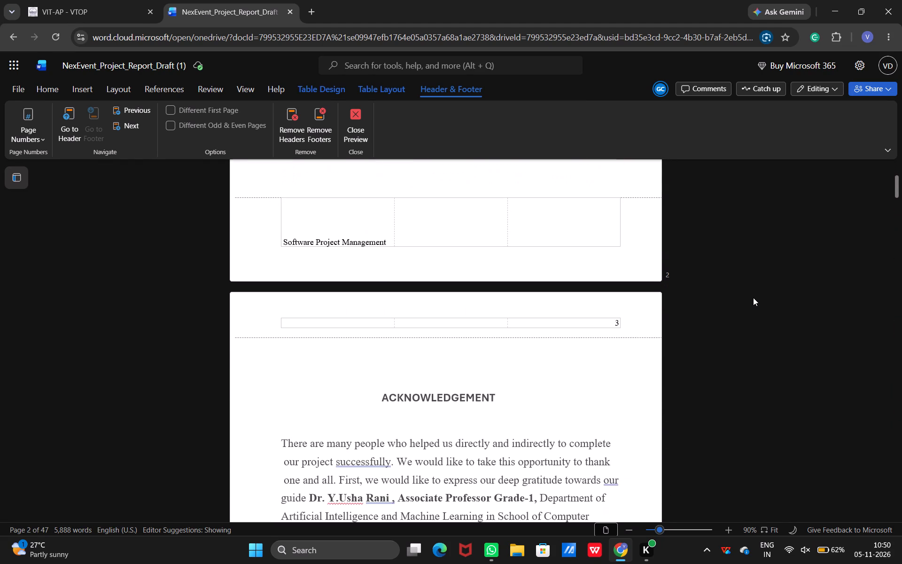
scroll(753, 298, "down", 7)
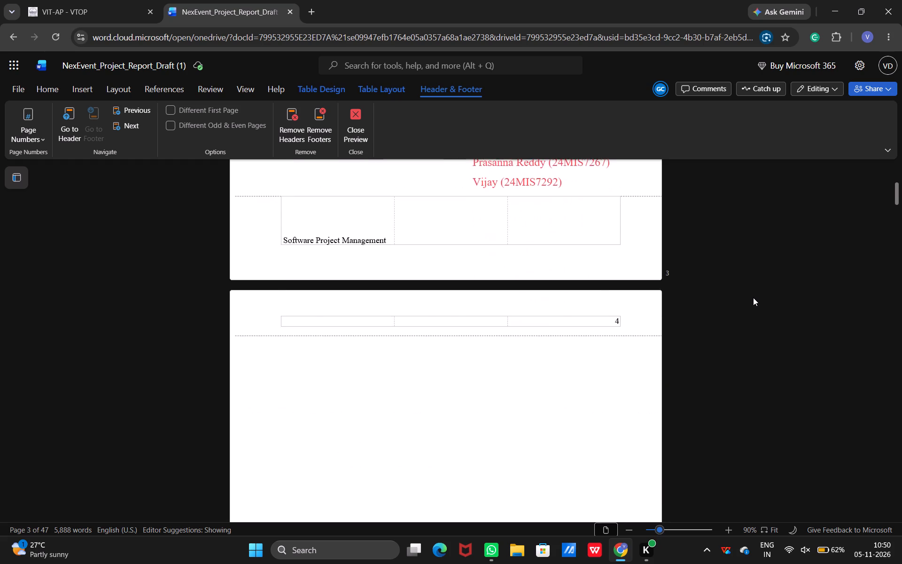
scroll(753, 298, "down", 7)
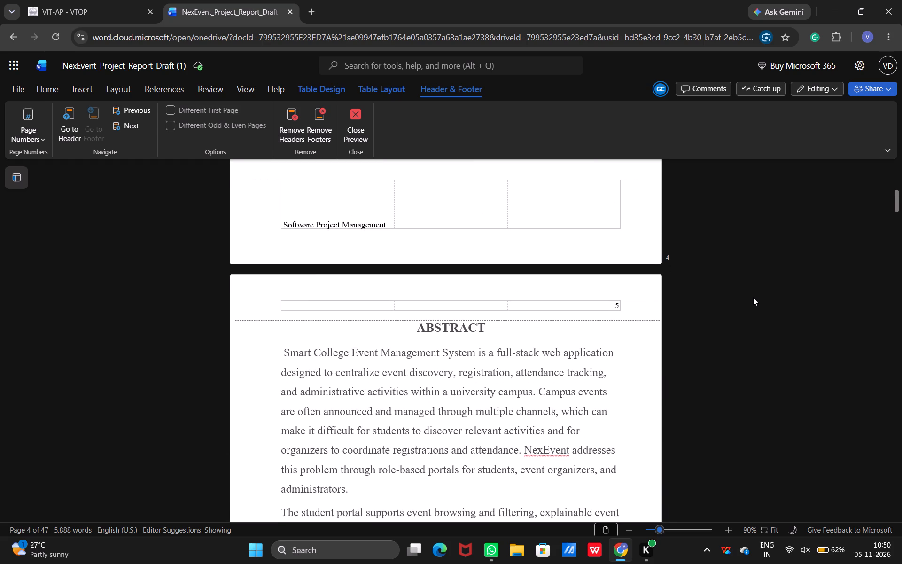
Close the header and footer editing view and return to the document body.
left_click(753, 298)
left_click(360, 118)
Examine the page layout and footers from section 5.1.3 through Chapter 7 to the report's closing checklist.
scroll(462, 264, "up", 1)
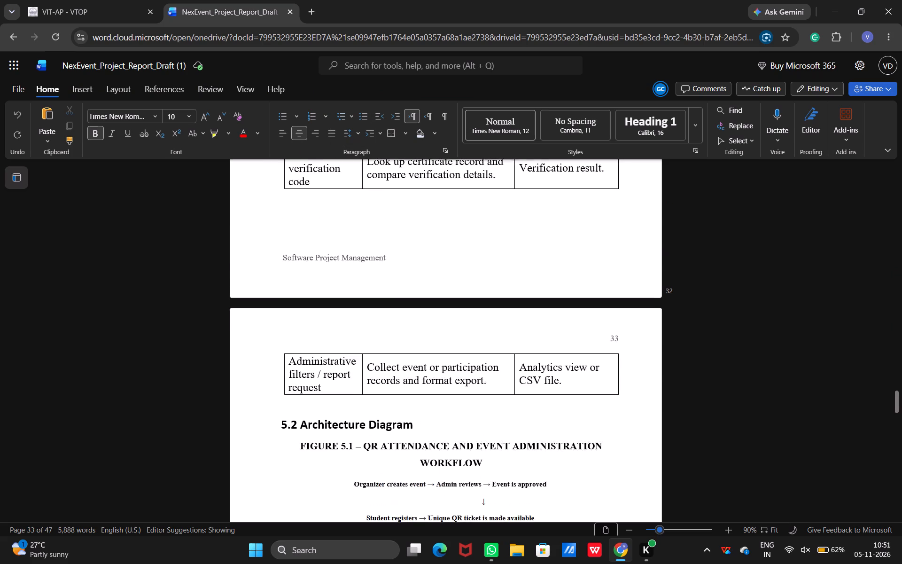
scroll(462, 264, "up", 7)
scroll(462, 264, "down", 2)
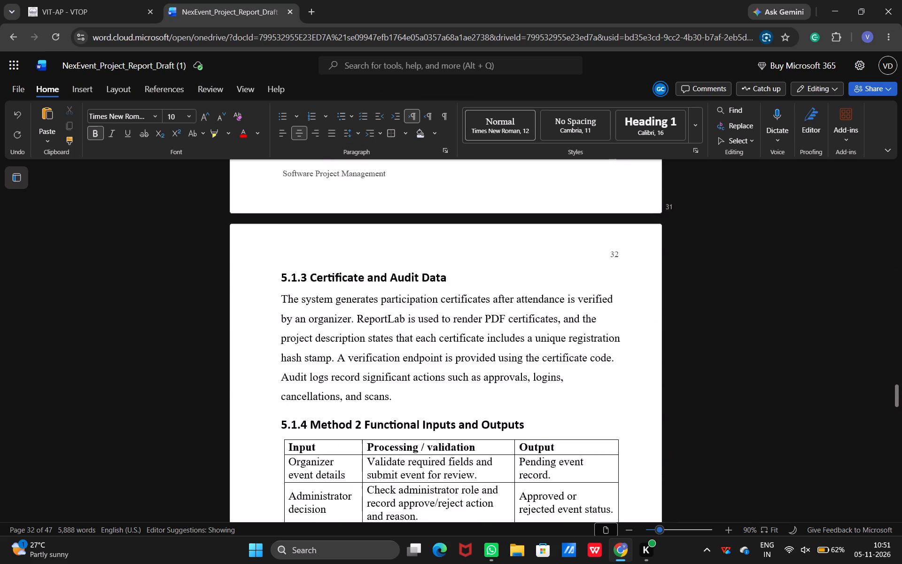
scroll(462, 264, "down", 7)
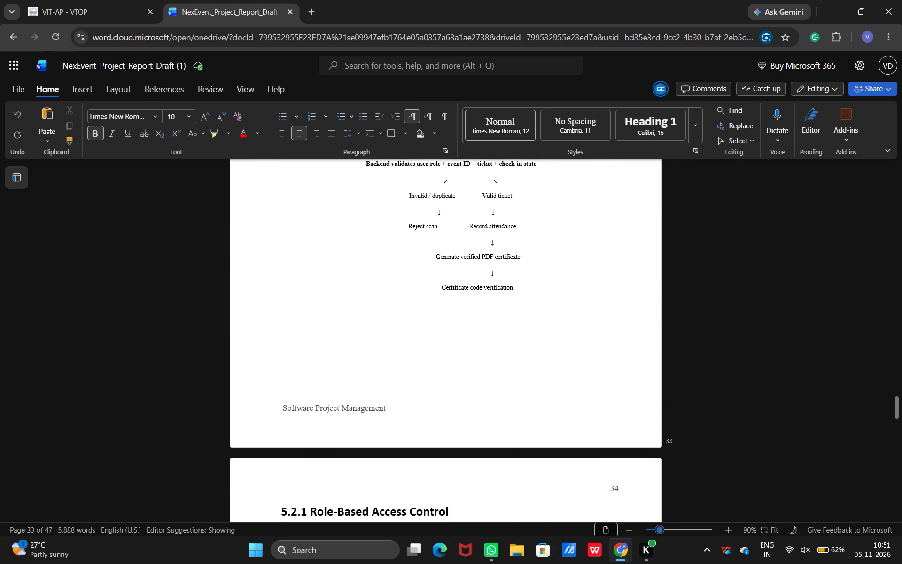
scroll(462, 264, "down", 7)
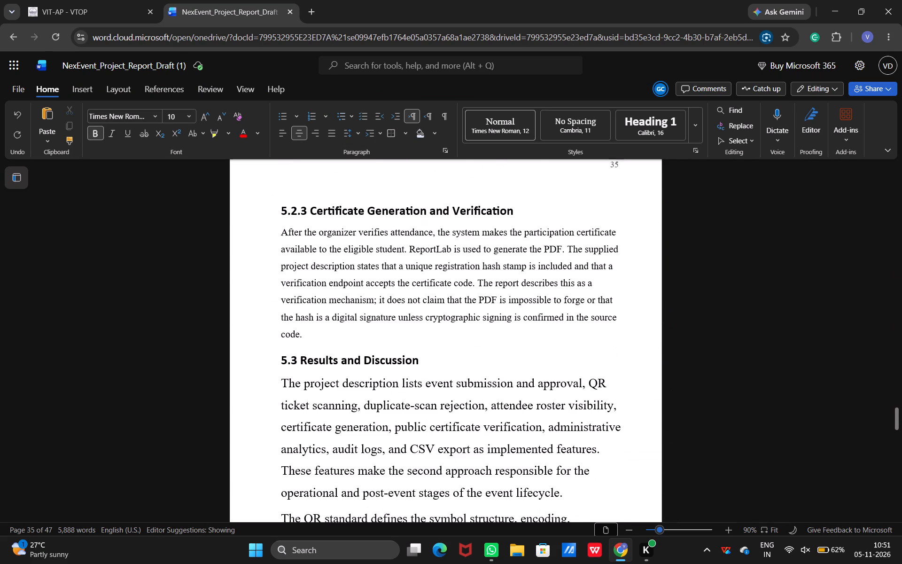
scroll(462, 264, "down", 12)
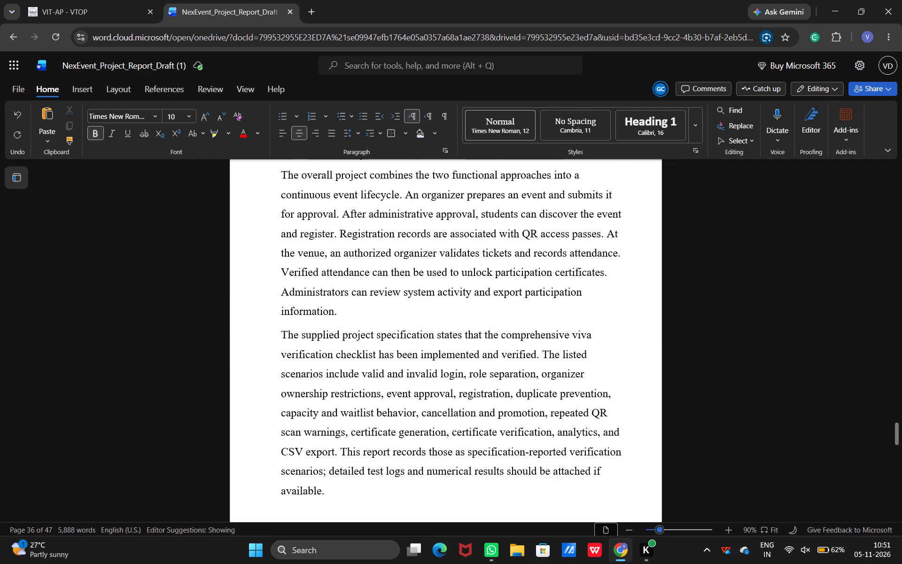
scroll(474, 276, "down", 9)
scroll(474, 276, "up", 1)
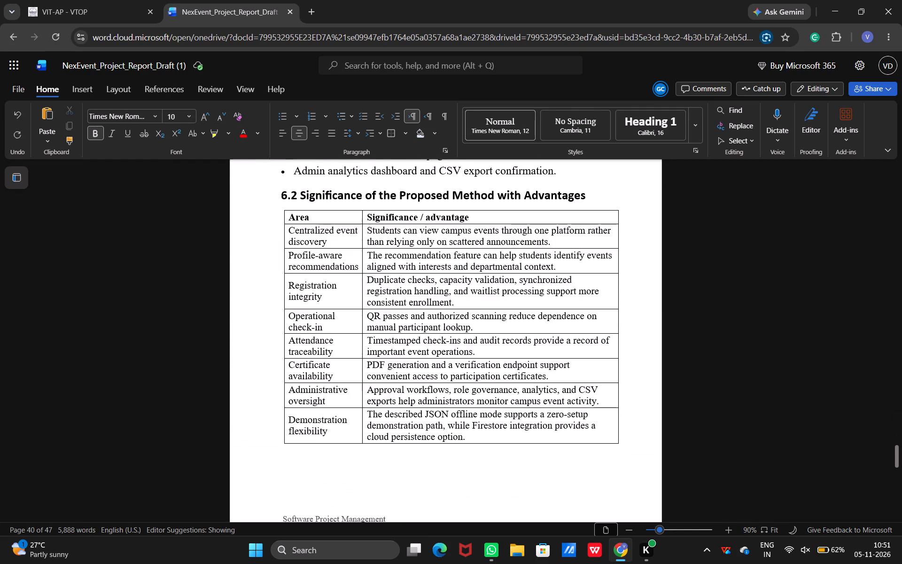
scroll(474, 276, "up", 1)
scroll(474, 276, "down", 3)
scroll(474, 276, "up", 1)
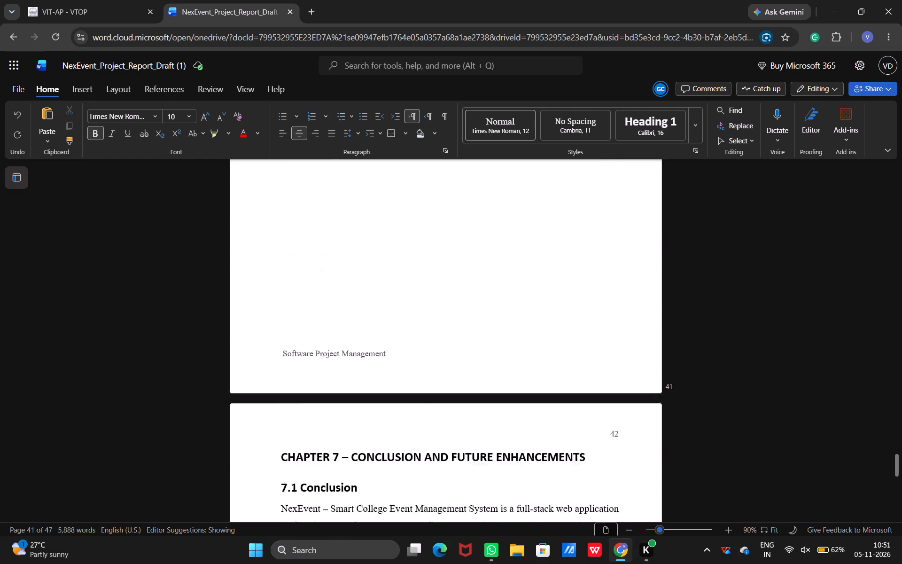
scroll(474, 276, "up", 5)
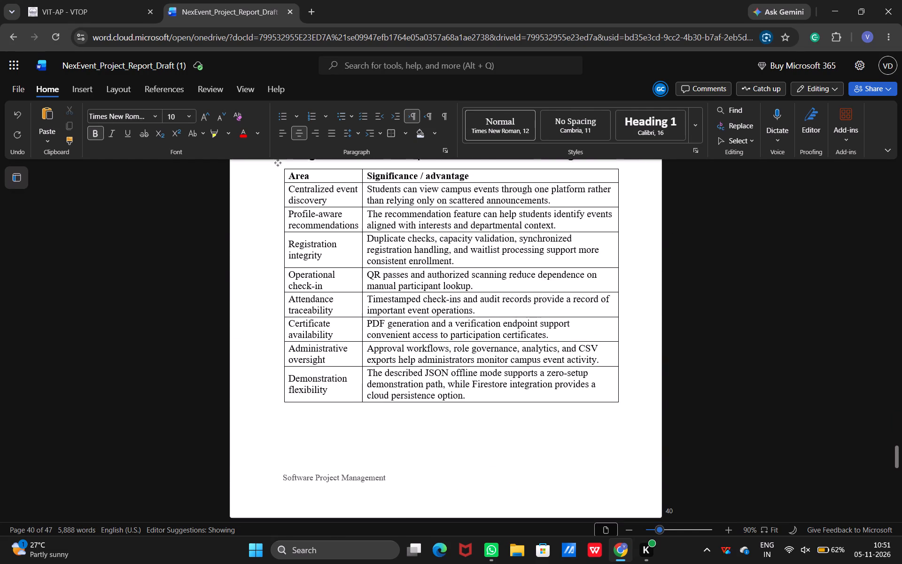
scroll(474, 276, "down", 5)
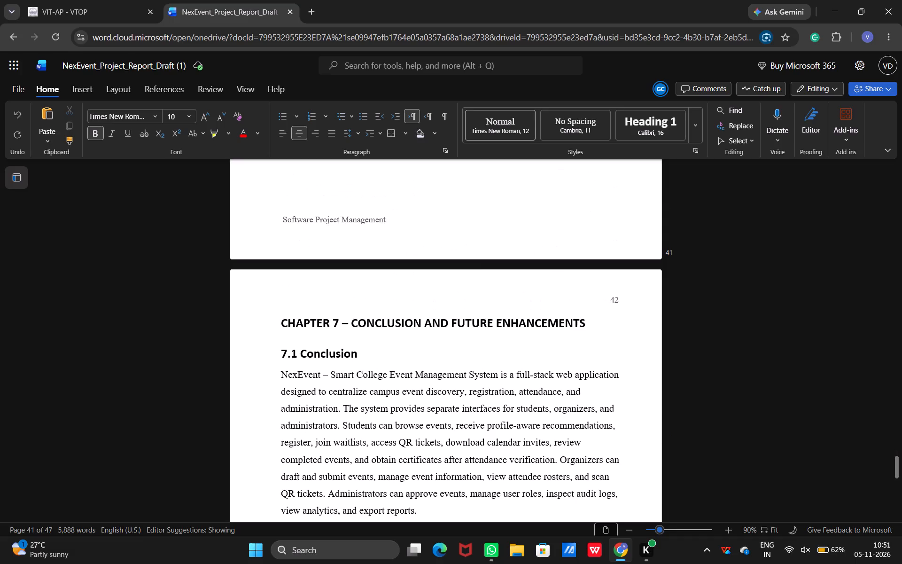
left_click(283, 320)
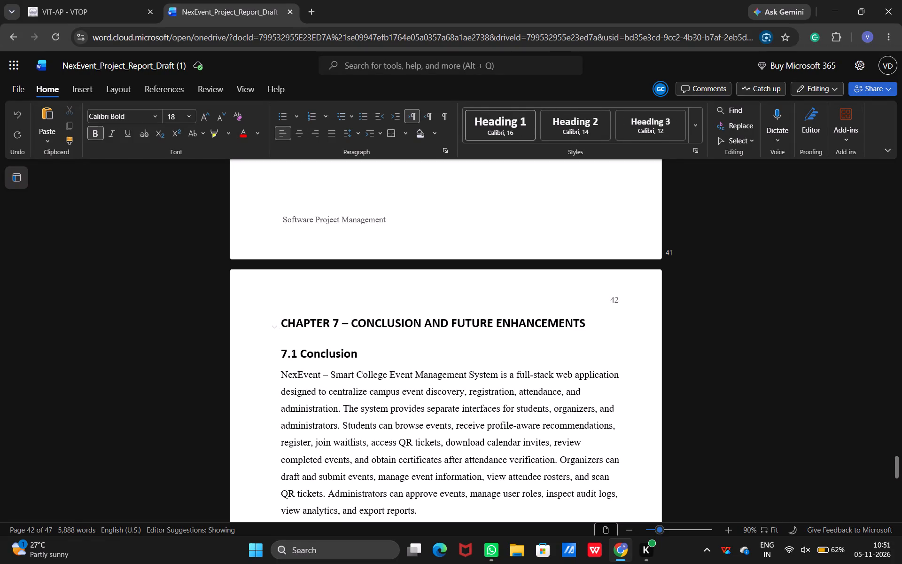
scroll(381, 323, "down", 6)
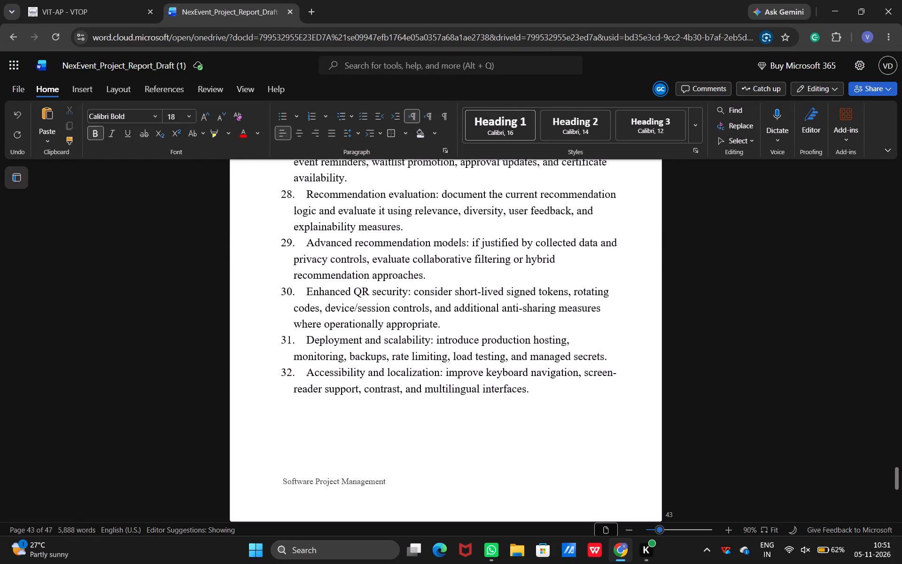
scroll(381, 323, "down", 13)
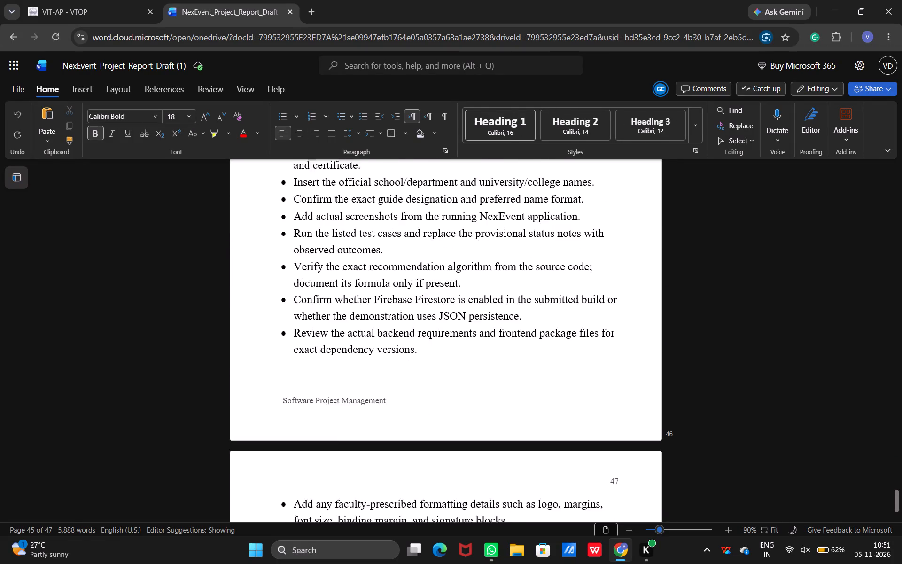
Examine the page gaps and footers between section 5.1.1 and the references page, including the pages around the start of Chapter 7.
scroll(381, 323, "down", 6)
scroll(381, 323, "up", 10)
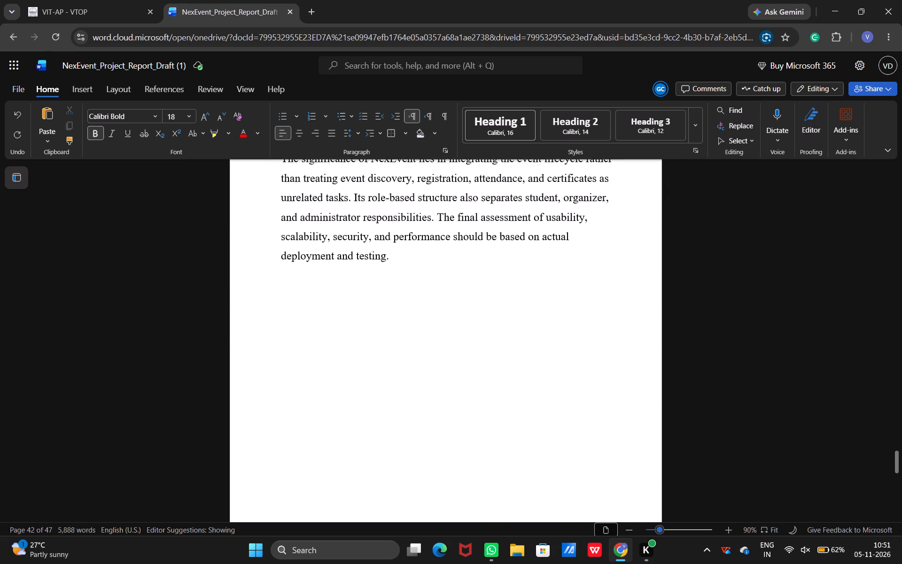
scroll(381, 323, "up", 17)
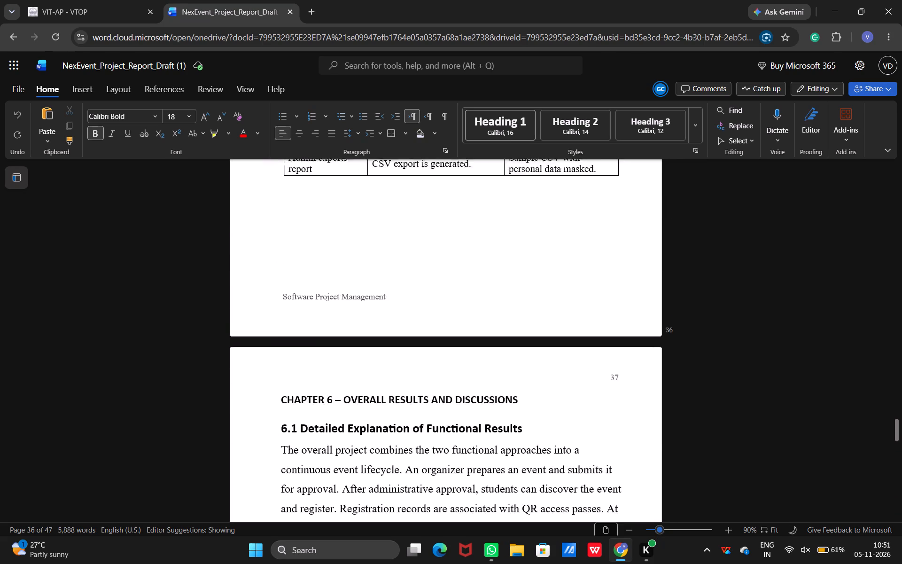
scroll(381, 323, "up", 11)
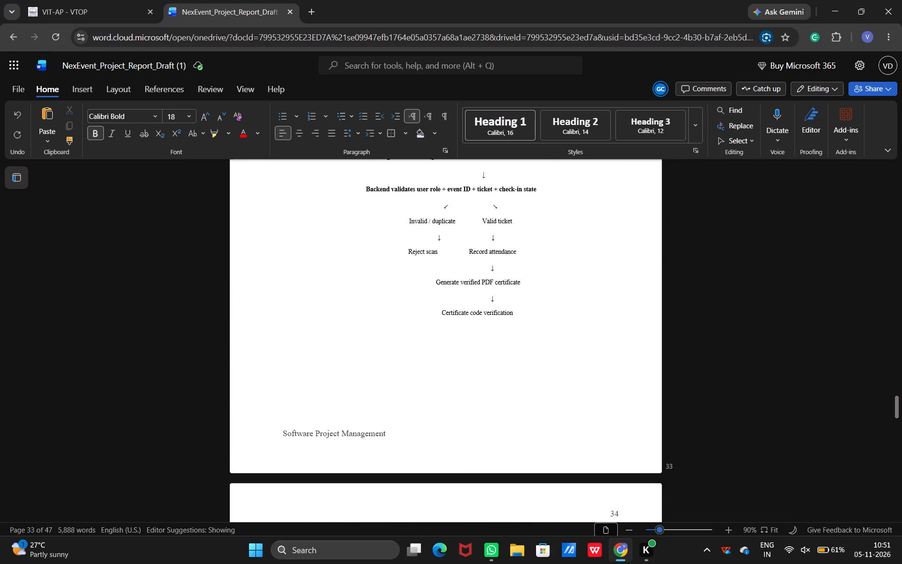
scroll(381, 323, "up", 9)
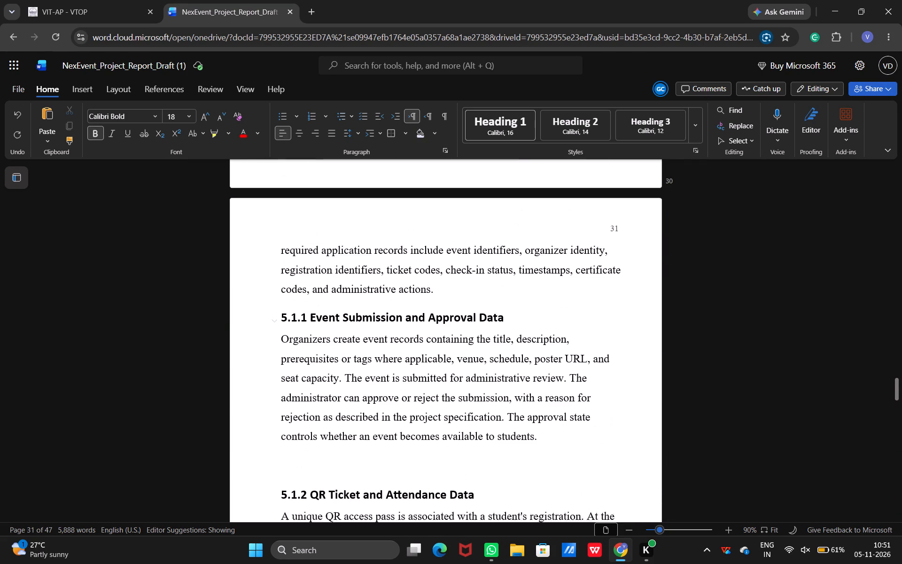
scroll(381, 323, "up", 5)
scroll(381, 323, "down", 6)
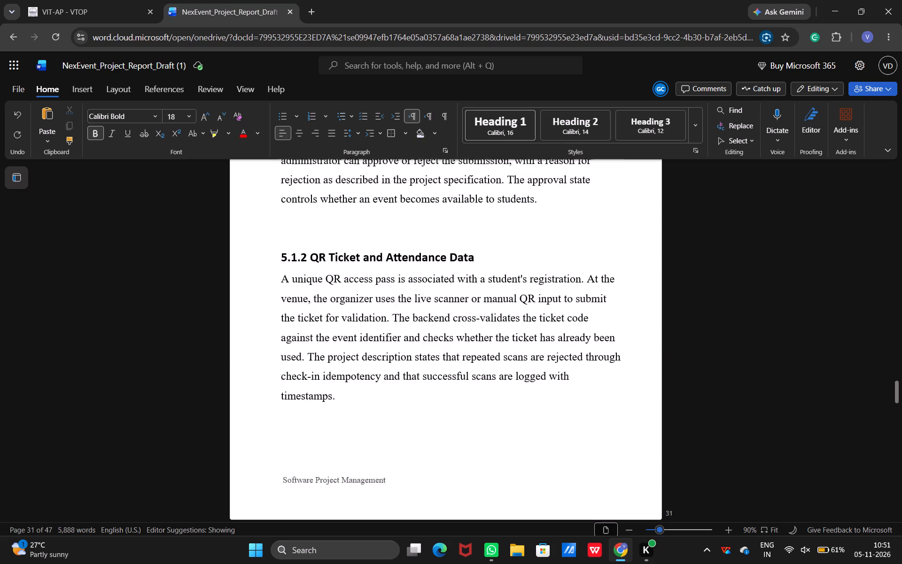
scroll(381, 323, "down", 11)
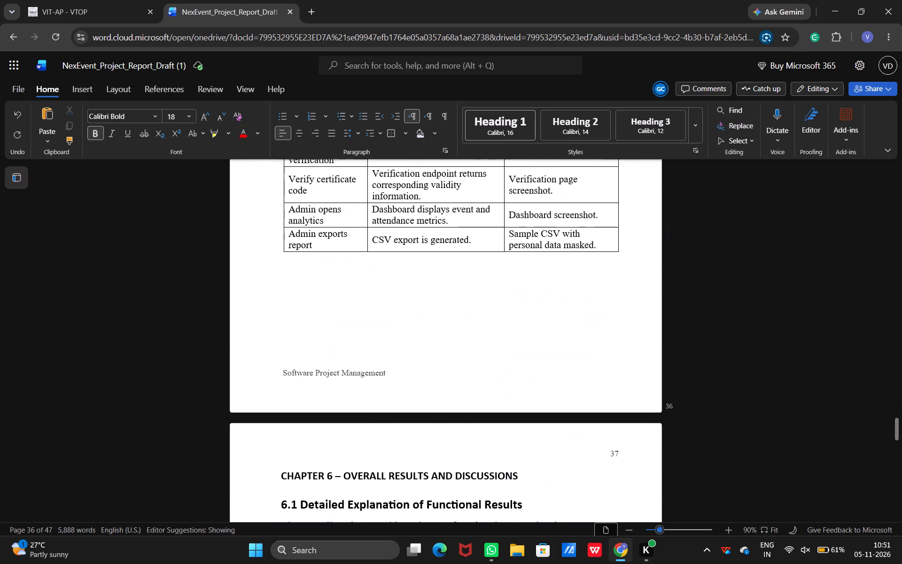
scroll(381, 323, "down", 11)
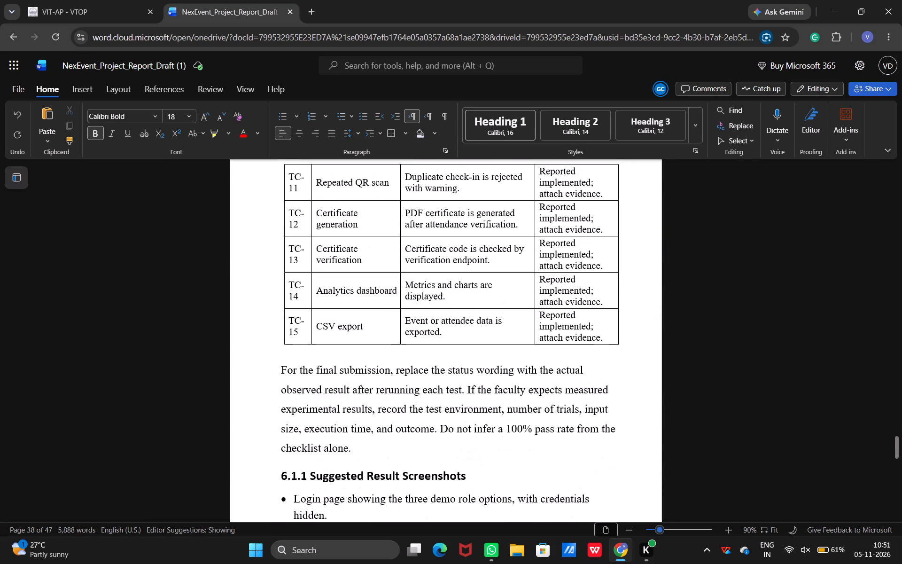
scroll(381, 323, "down", 10)
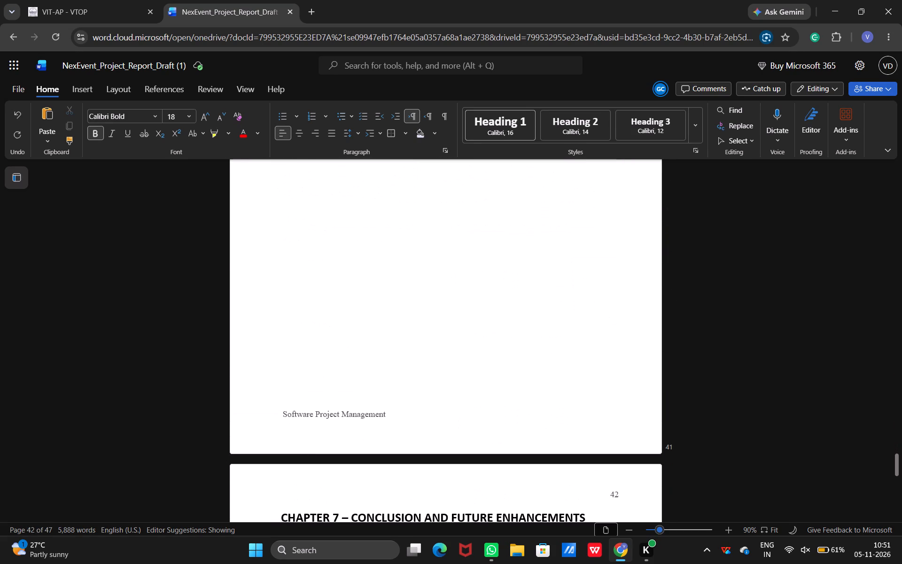
scroll(381, 323, "up", 2)
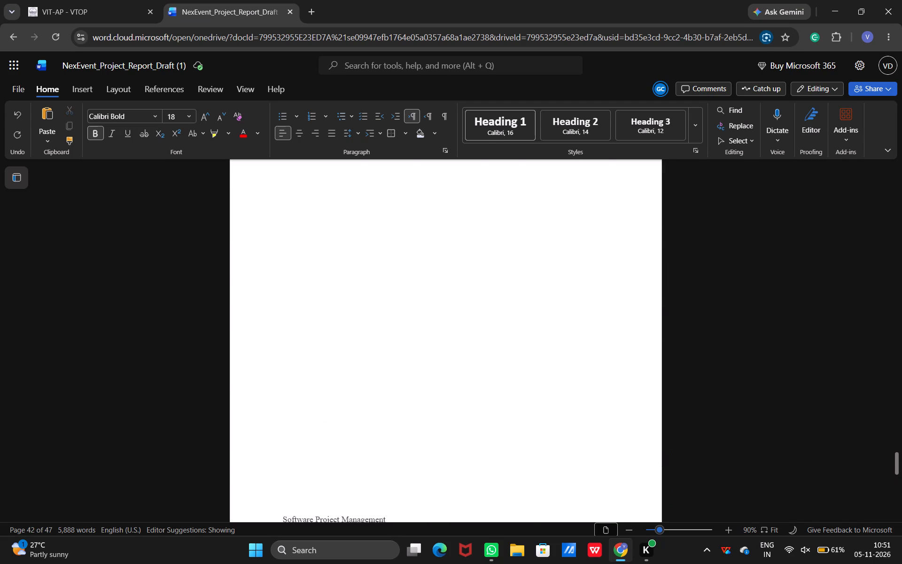
scroll(381, 323, "up", 3)
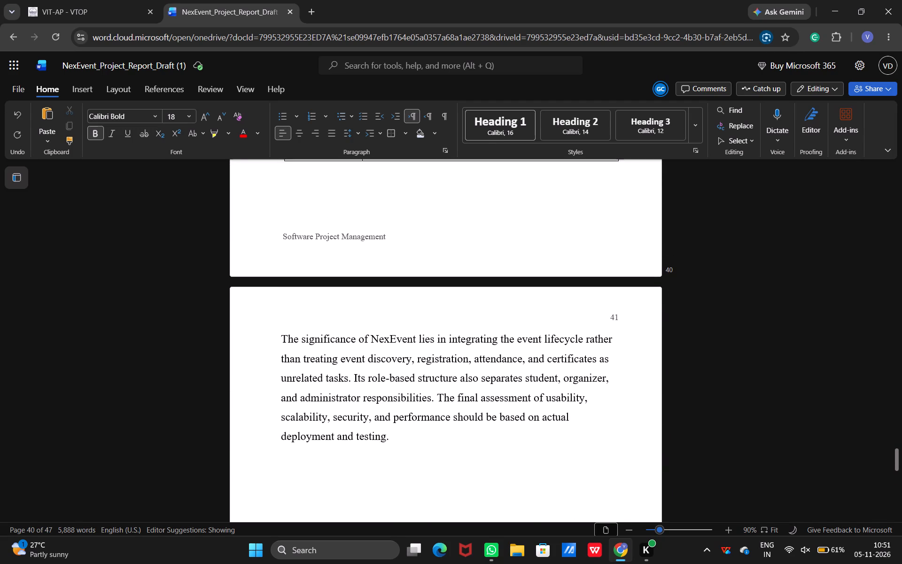
scroll(381, 323, "up", 1)
scroll(381, 323, "down", 6)
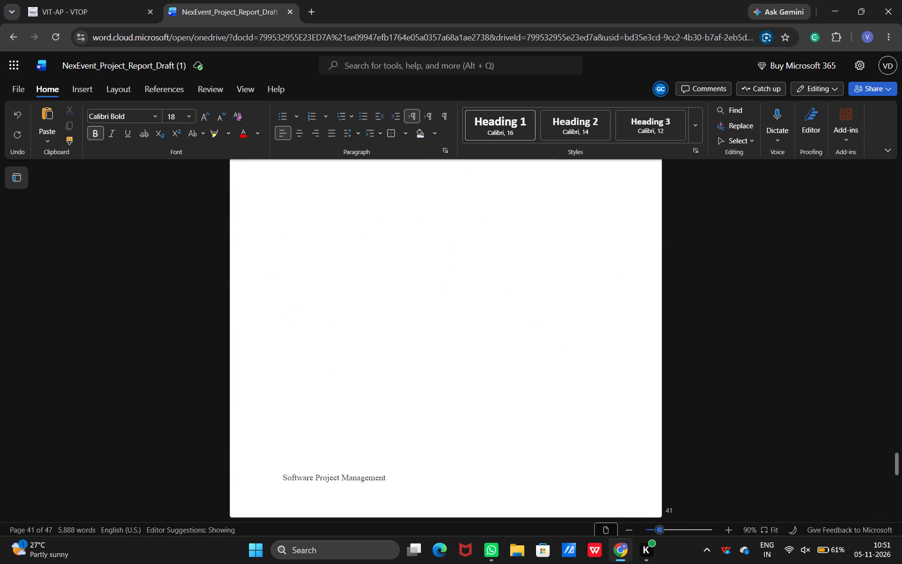
scroll(381, 323, "down", 5)
scroll(381, 323, "up", 3)
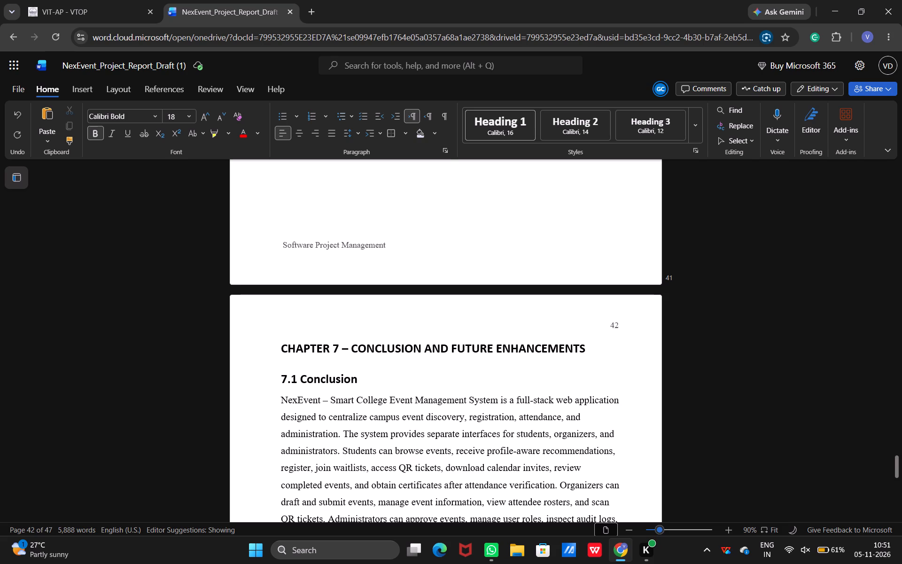
scroll(381, 323, "down", 4)
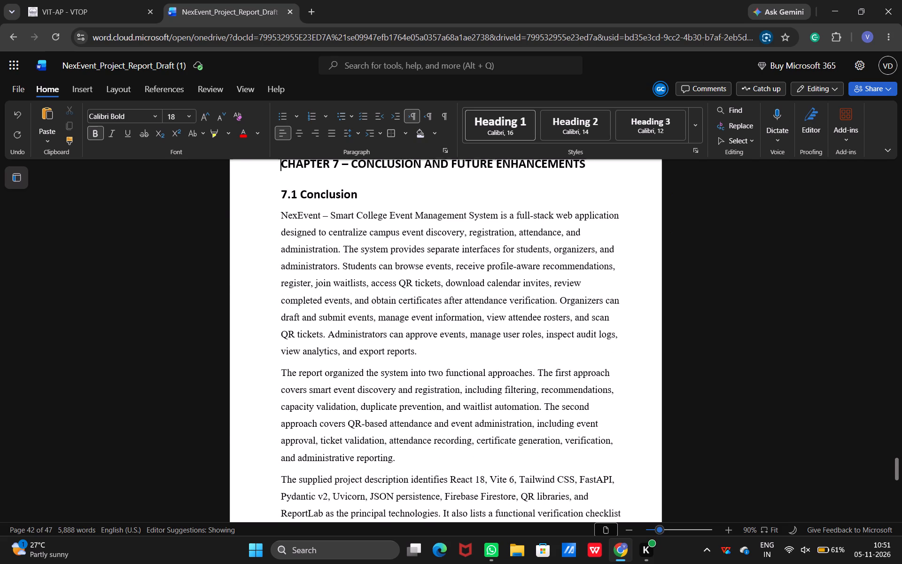
scroll(381, 323, "down", 11)
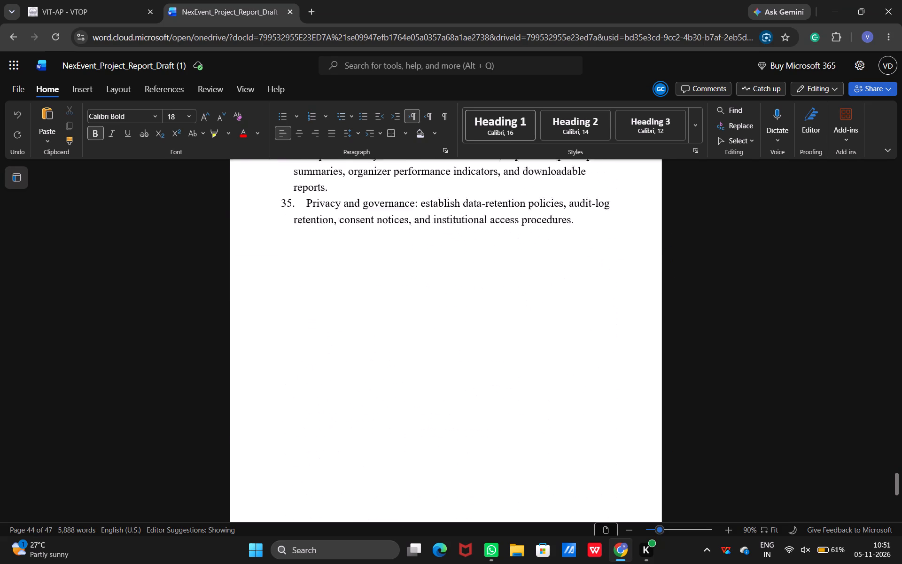
scroll(381, 323, "down", 11)
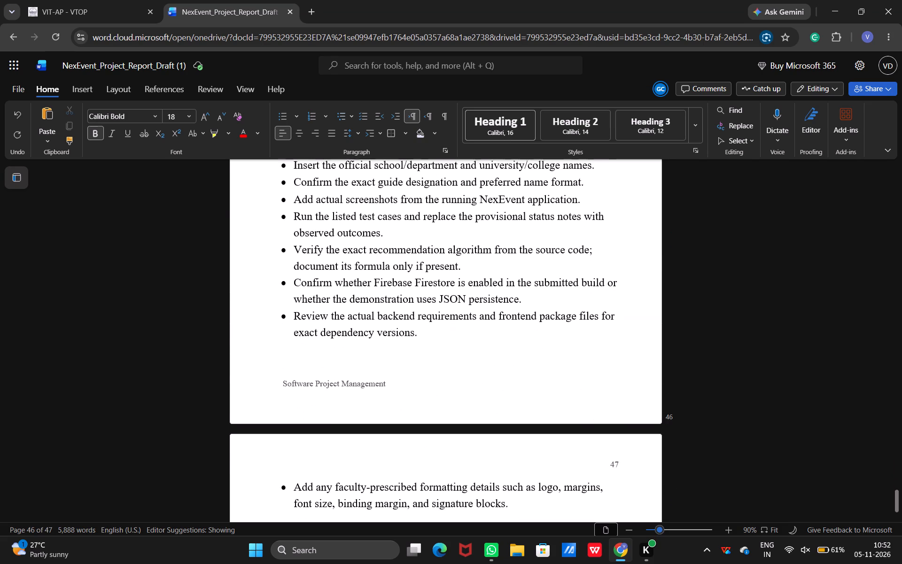
scroll(381, 323, "down", 9)
scroll(381, 323, "up", 2)
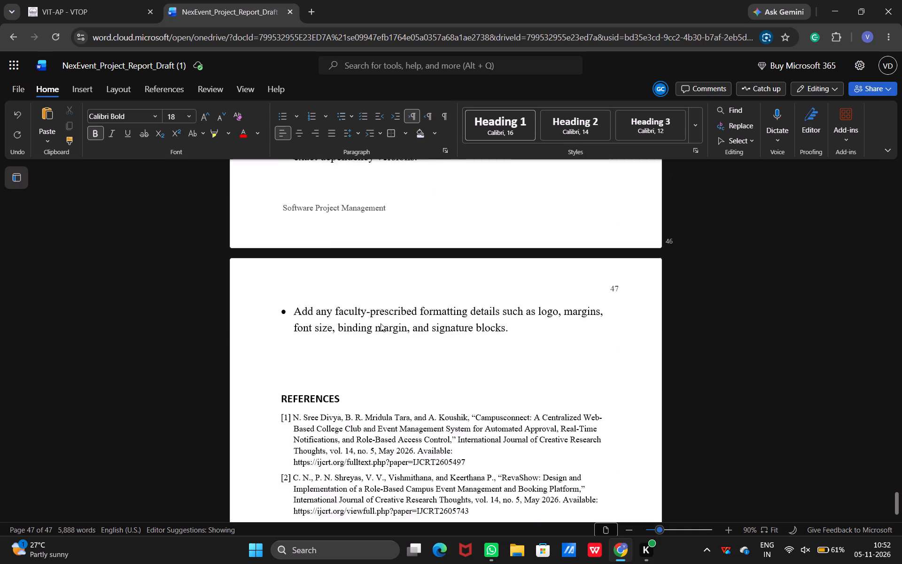
Review the page layout and "Software Project Management" footers from the references page back to the title page.
scroll(381, 323, "up", 14)
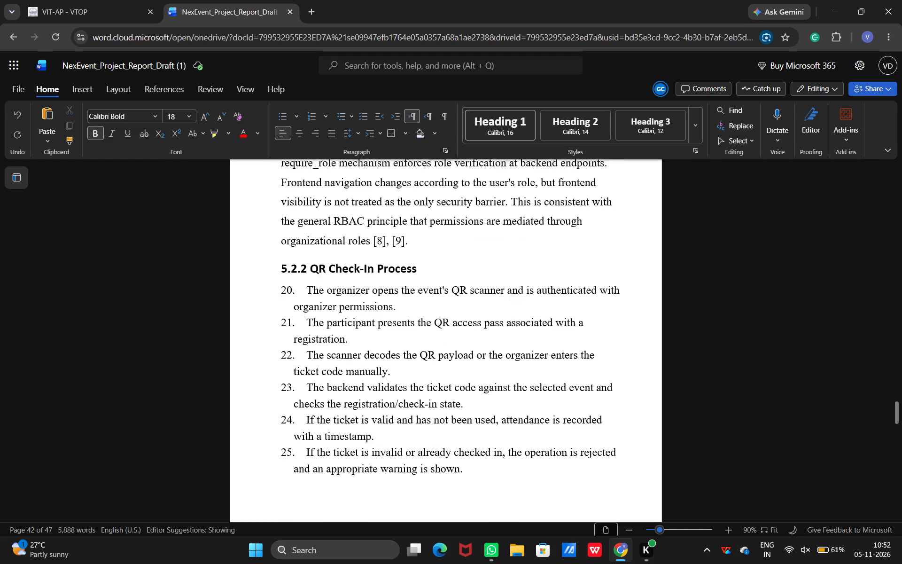
scroll(381, 323, "up", 14)
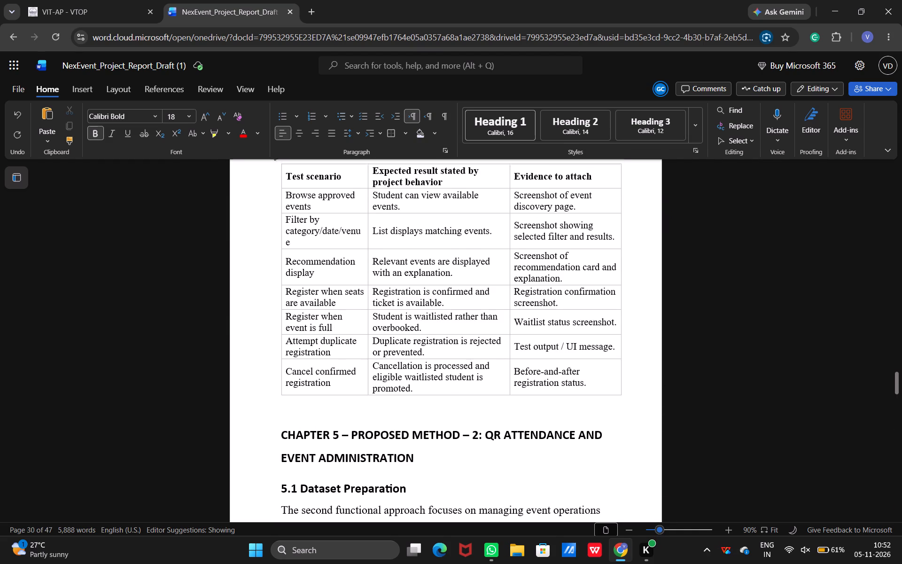
scroll(381, 323, "up", 14)
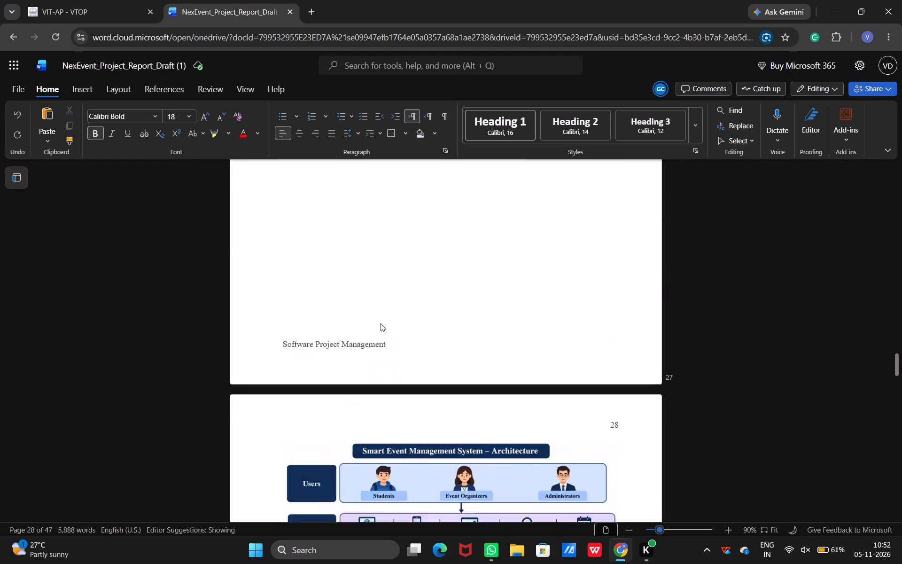
scroll(381, 323, "up", 14)
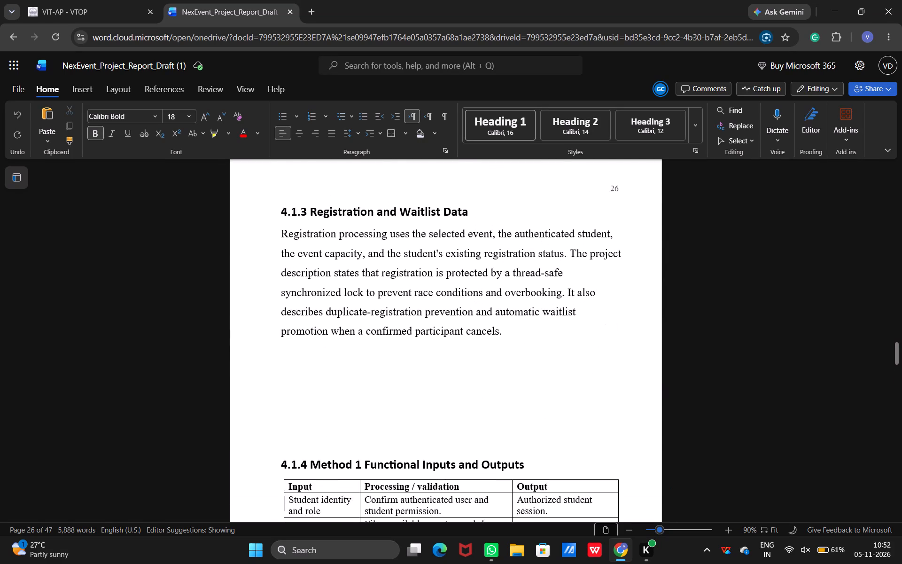
scroll(381, 323, "up", 14)
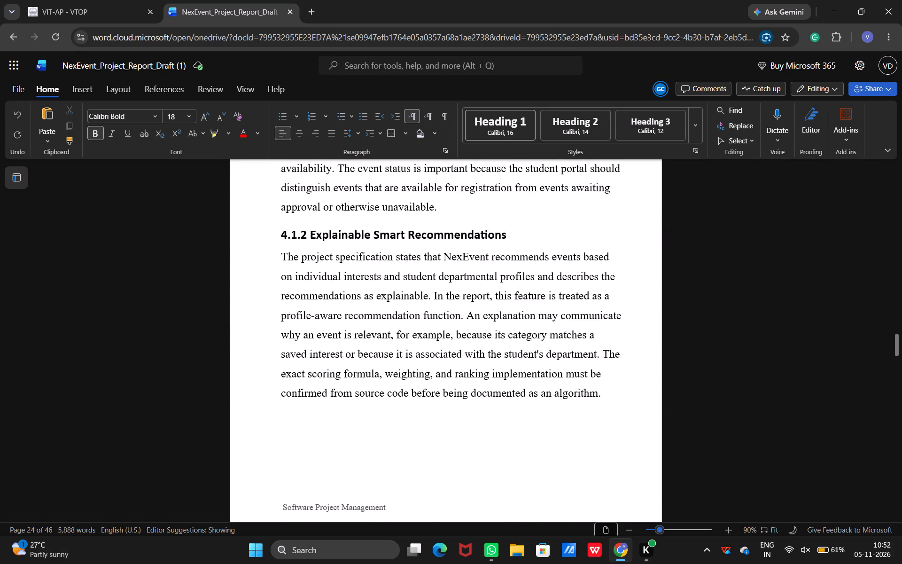
scroll(381, 323, "up", 13)
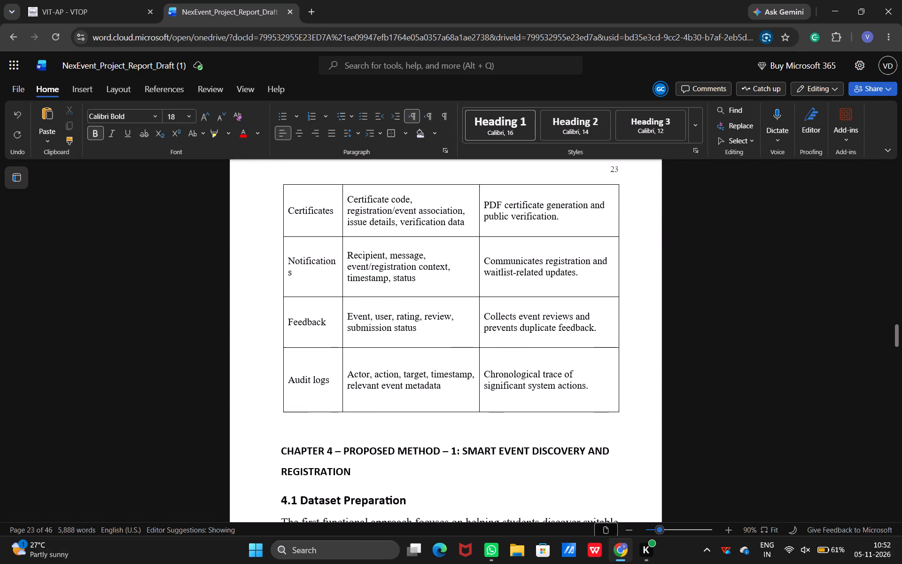
scroll(381, 323, "up", 3)
scroll(381, 323, "down", 1)
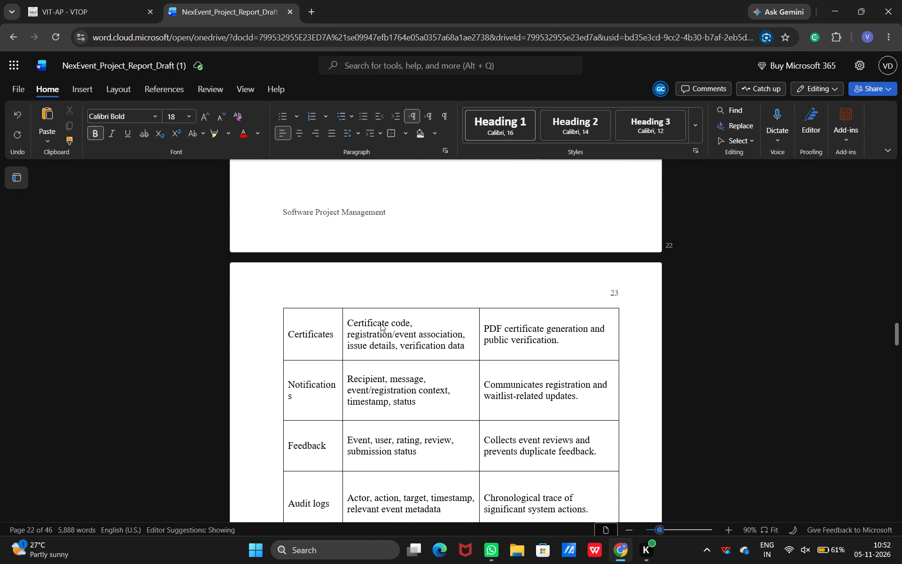
scroll(381, 323, "up", 19)
scroll(381, 323, "up", 4)
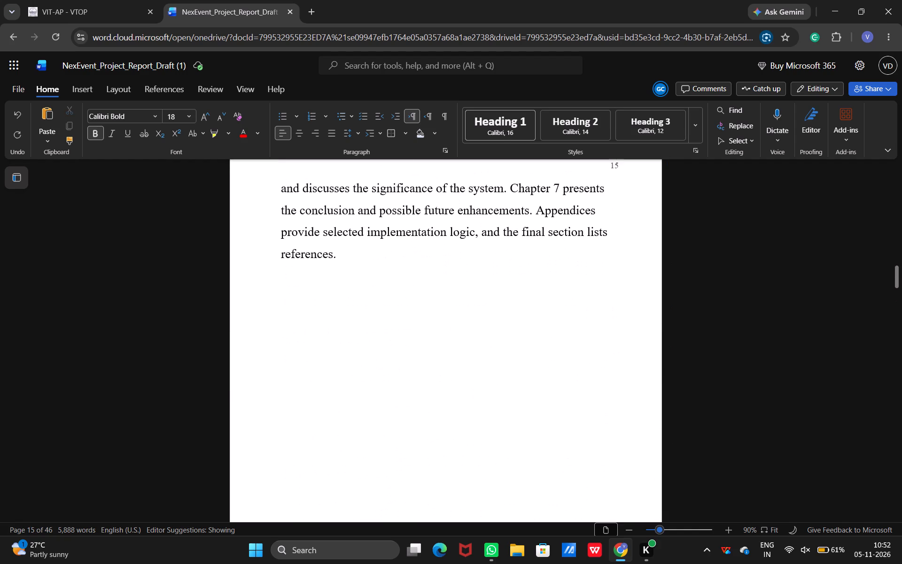
scroll(381, 323, "up", 16)
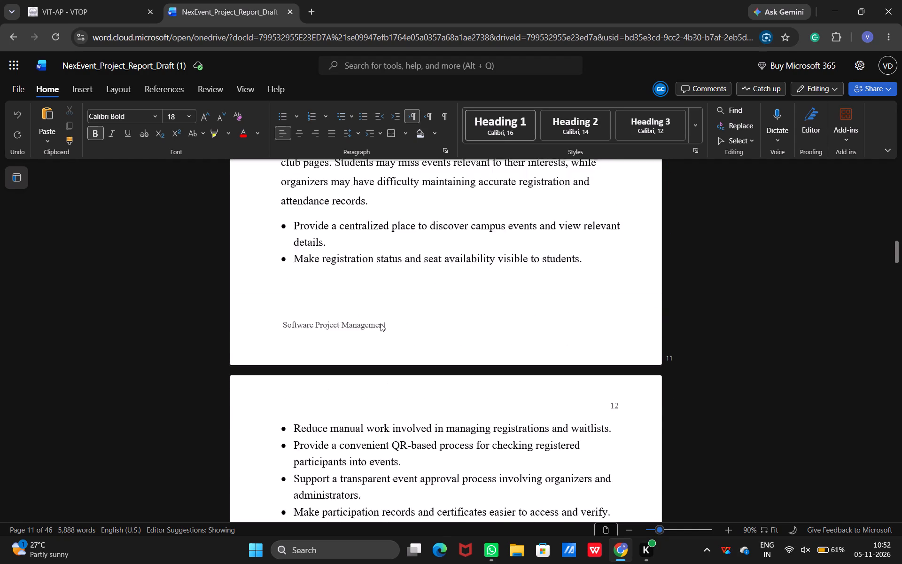
scroll(381, 323, "up", 15)
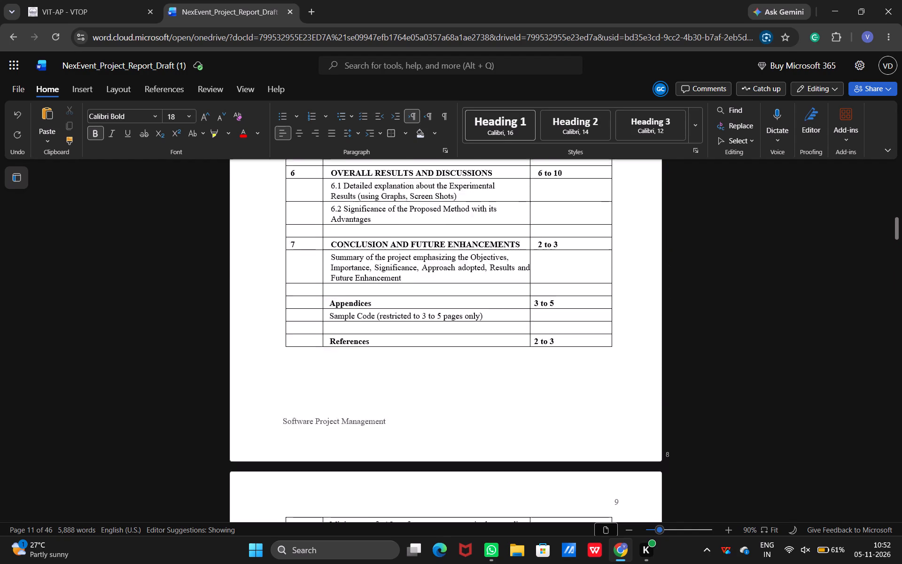
scroll(381, 323, "up", 16)
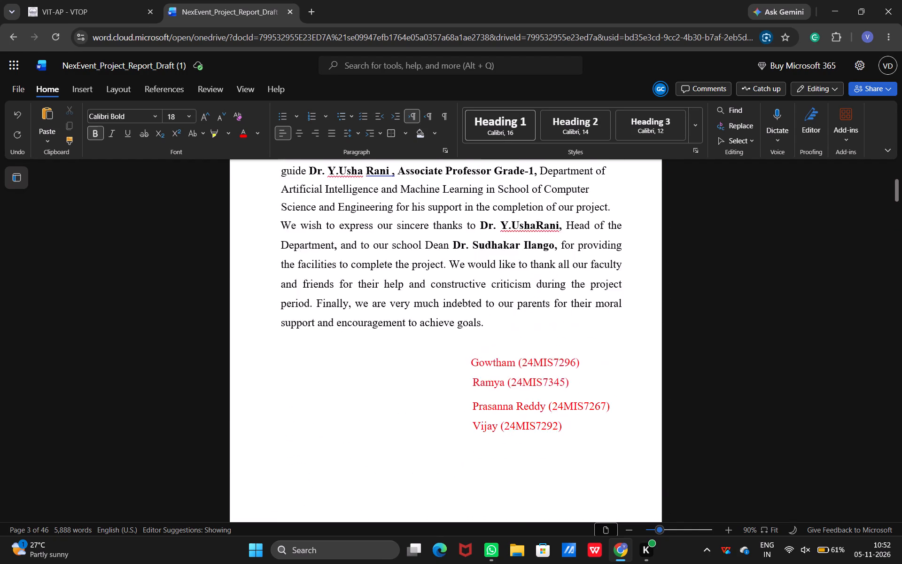
scroll(381, 323, "up", 8)
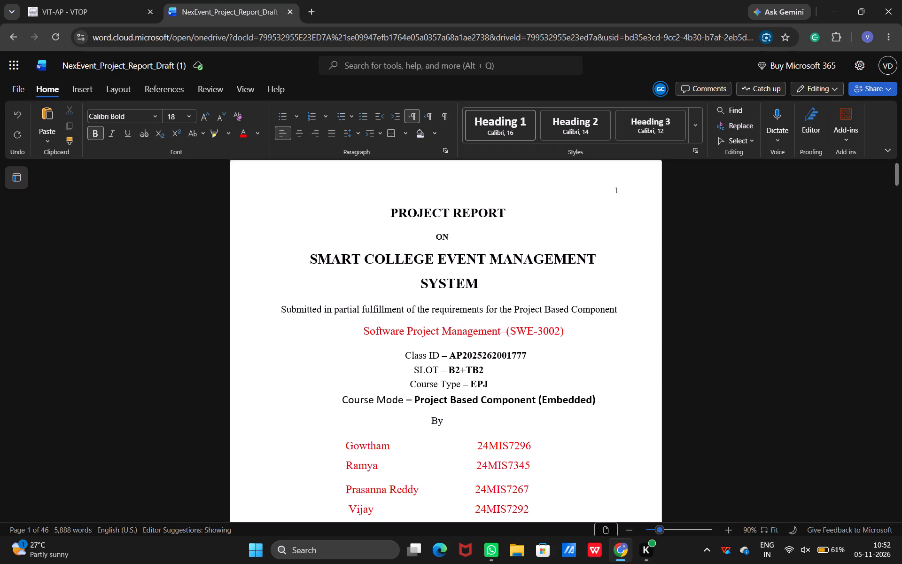
scroll(381, 323, "up", 2)
Examine the layout and footer of the title page and the certificate page.
scroll(381, 323, "down", 5)
scroll(381, 323, "right", 1)
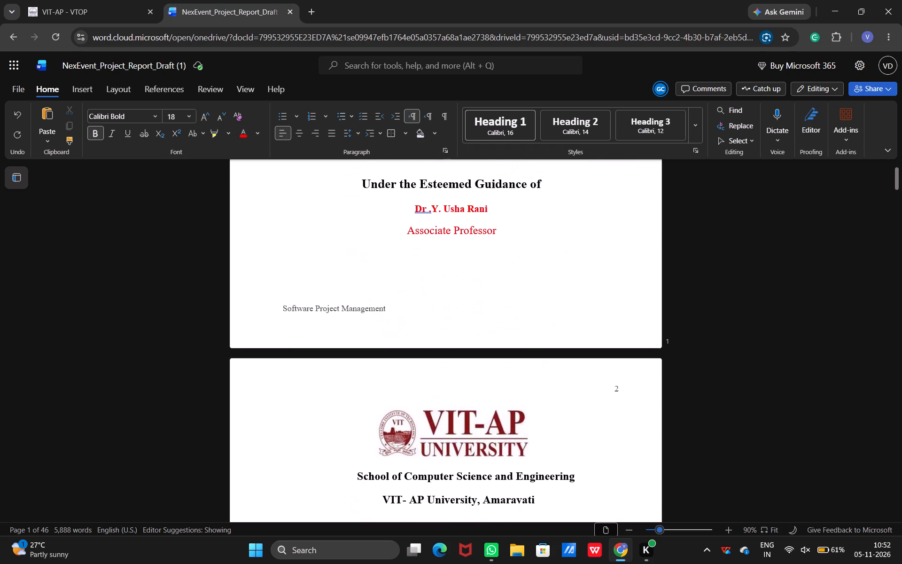
scroll(381, 323, "right", 1)
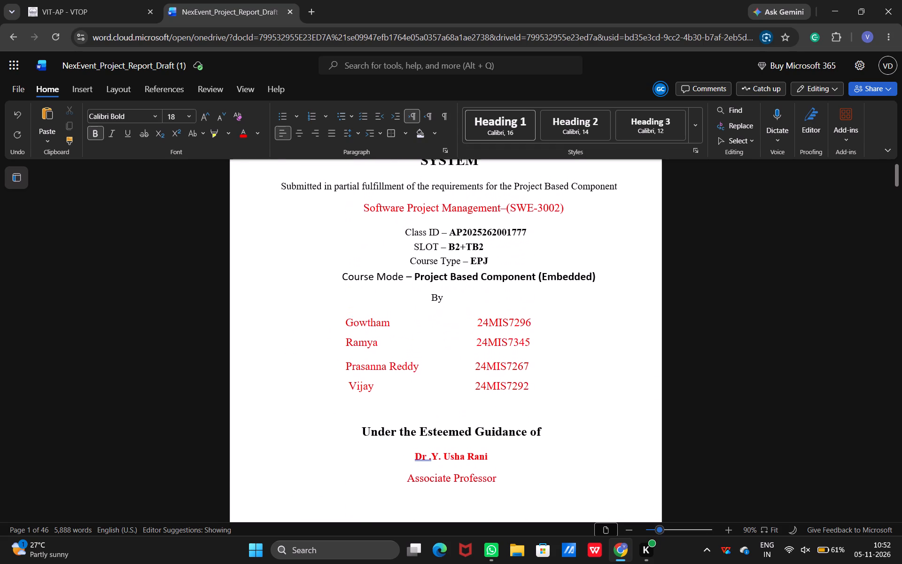
scroll(381, 323, "right", 1)
scroll(381, 323, "up", 1)
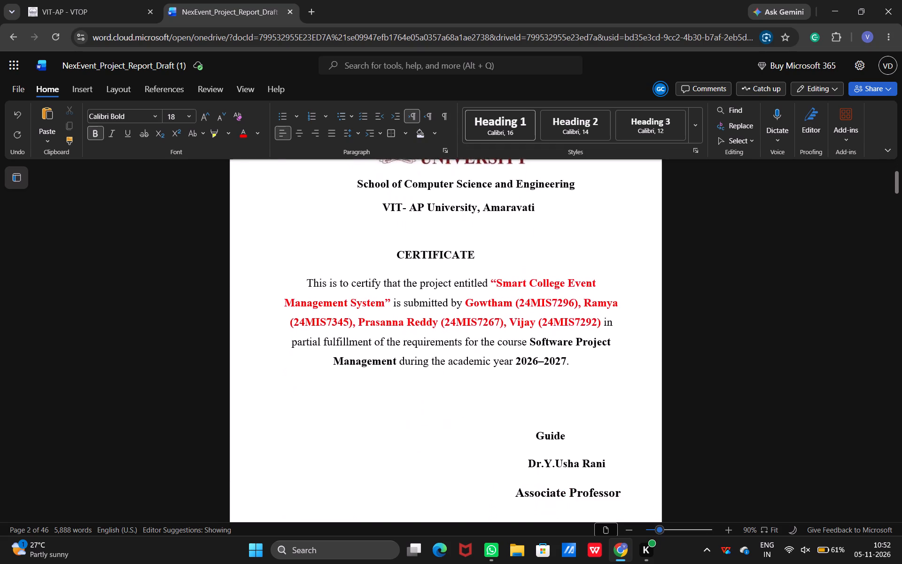
scroll(381, 323, "up", 1)
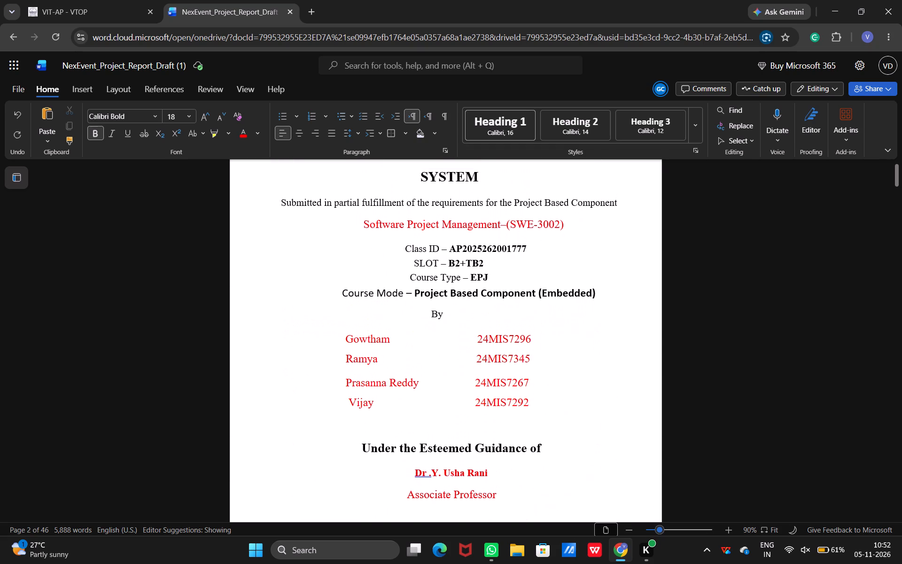
scroll(381, 323, "down", 1)
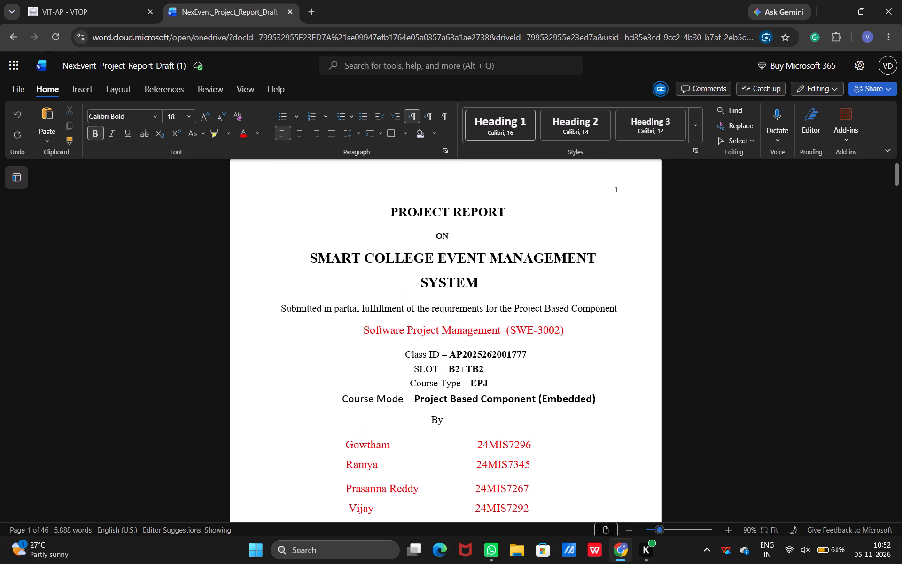
scroll(381, 323, "down", 8)
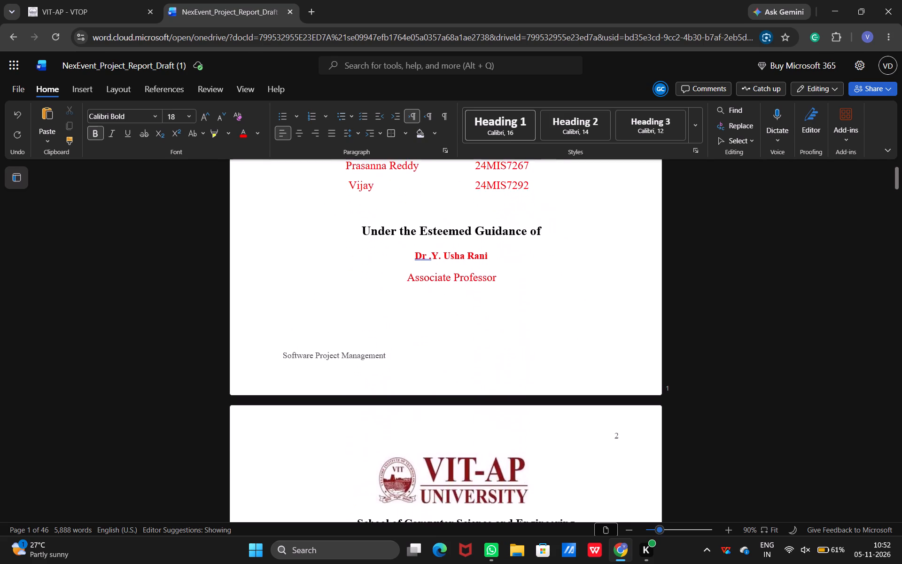
Review the page breaks, spacing and footers from the acknowledgement page through to the start of Chapter 7.
scroll(381, 323, "down", 12)
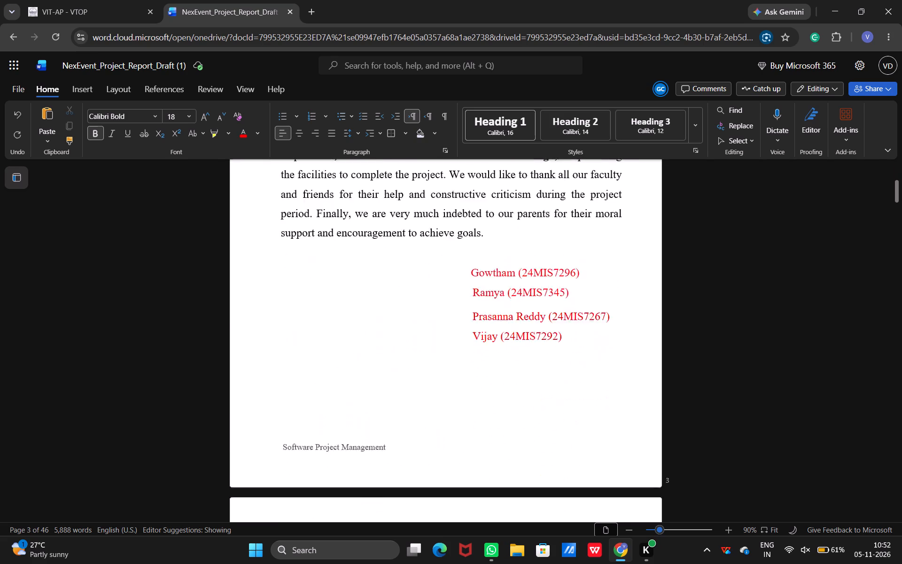
scroll(381, 323, "down", 12)
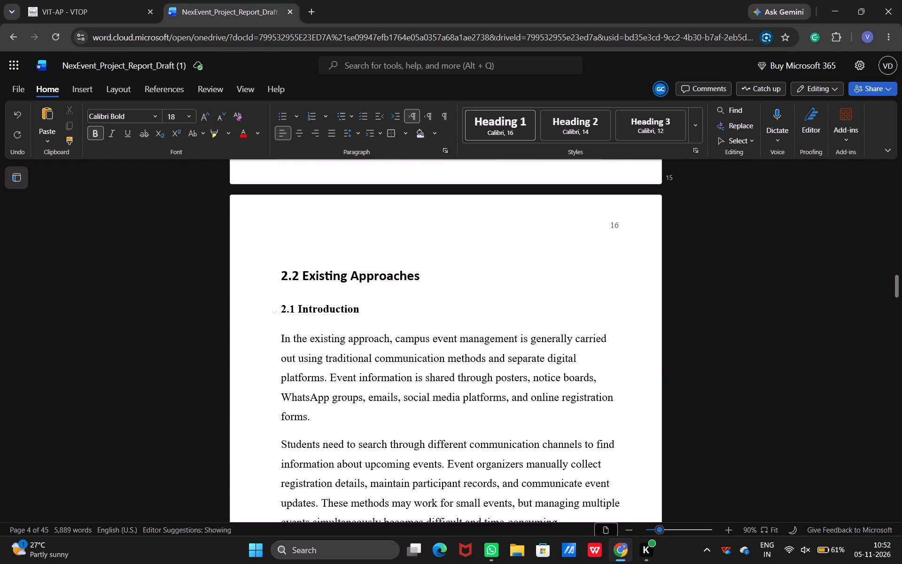
scroll(450, 170, "down", 5)
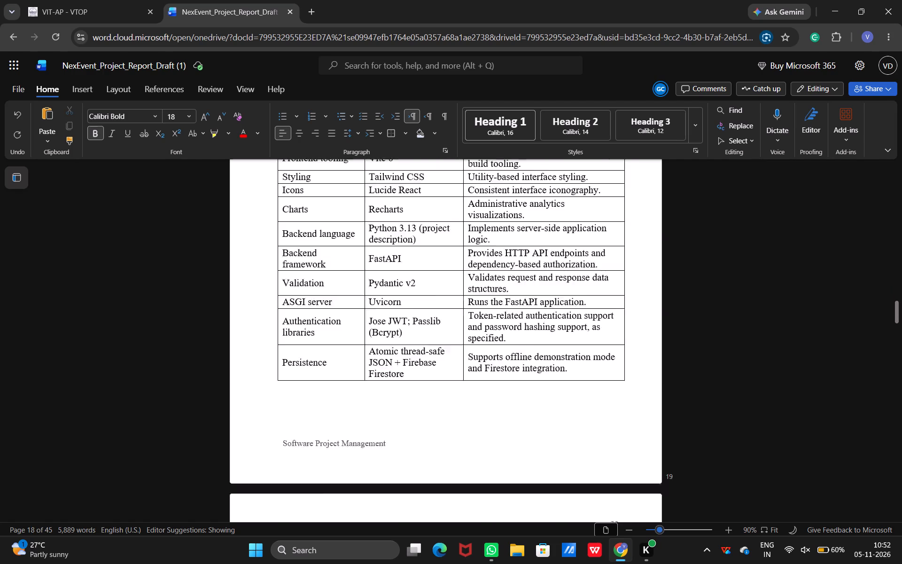
scroll(450, 170, "down", 9)
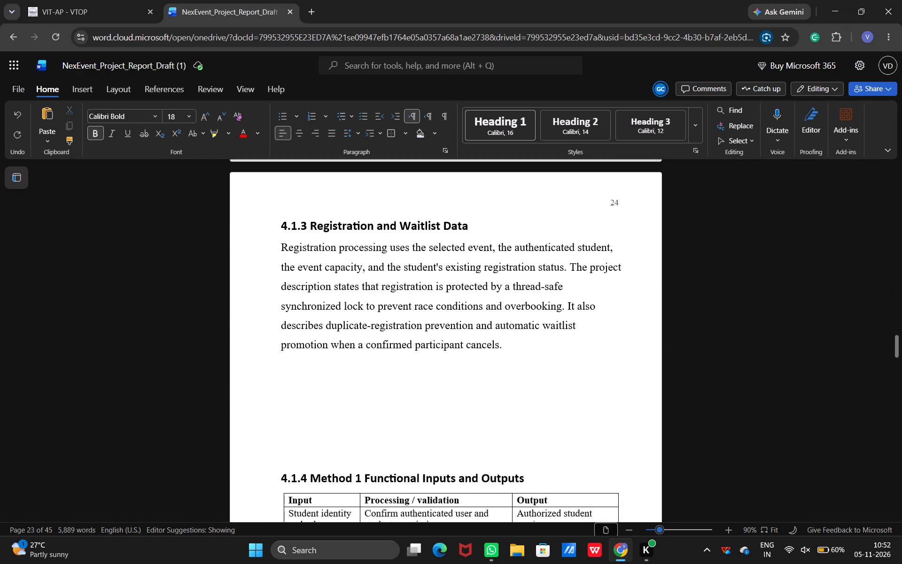
scroll(450, 170, "down", 11)
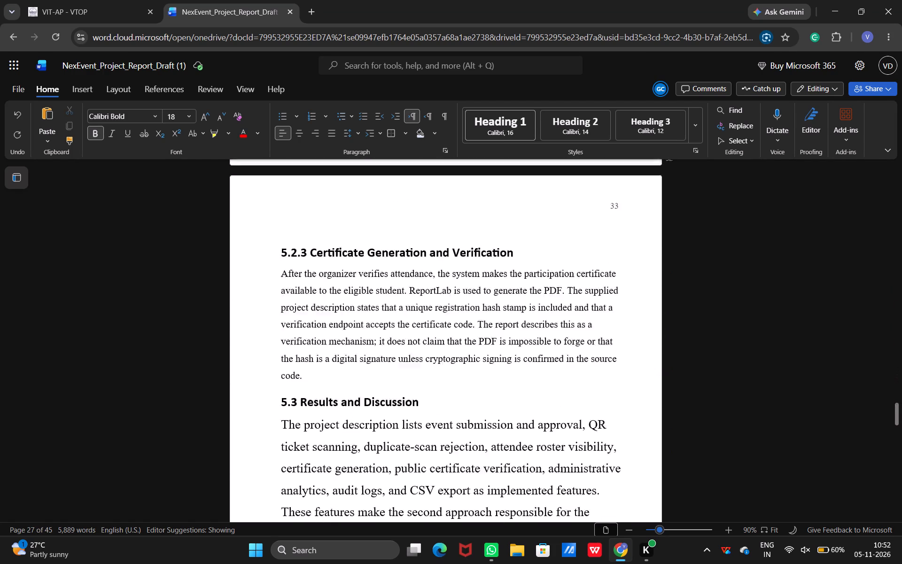
scroll(450, 170, "down", 15)
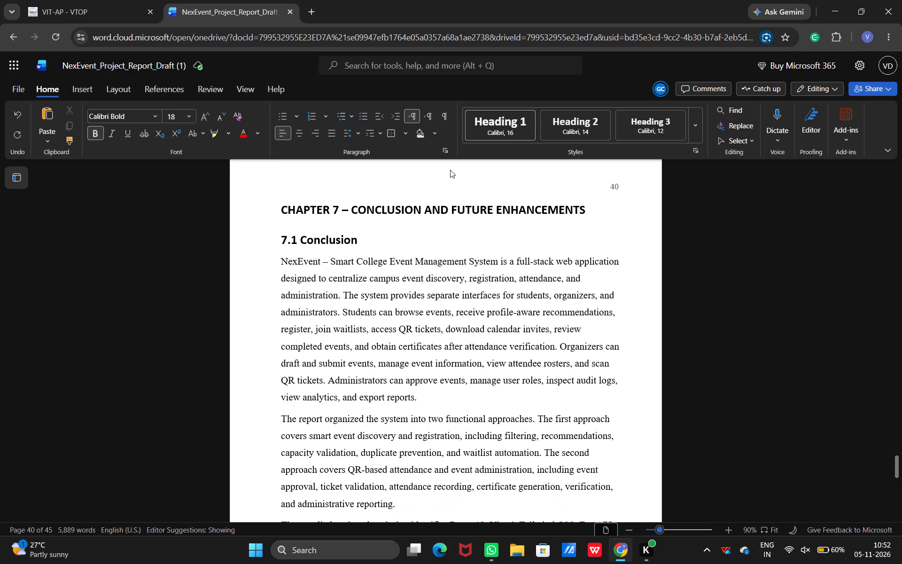
Open the page header above the "CHAPTER 7 – CONCLUSION AND FUTURE ENHANCEMENTS" heading for editing.
left_click(450, 170)
triple_click(461, 165)
left_click(461, 165)
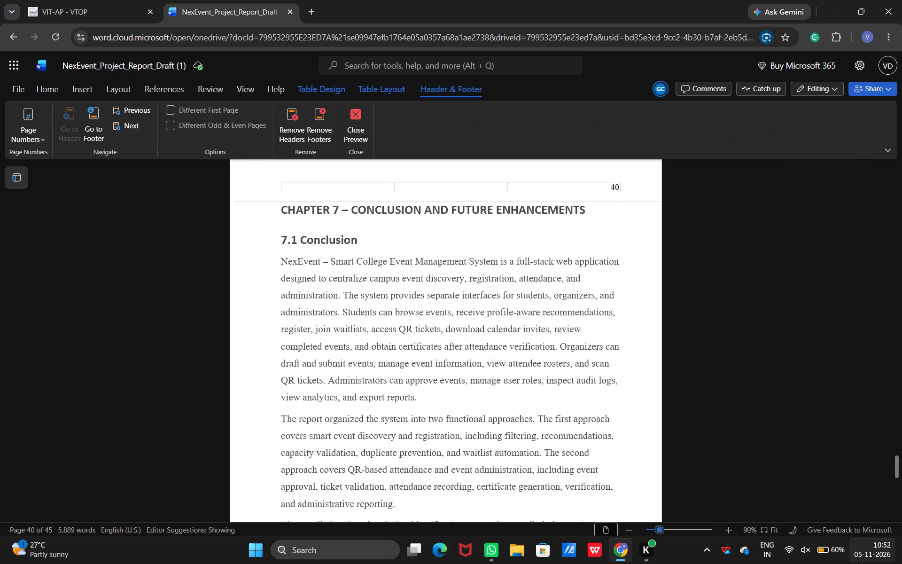
Turn on the computer's mobile hotspot in the Windows quick settings.
left_click(834, 557)
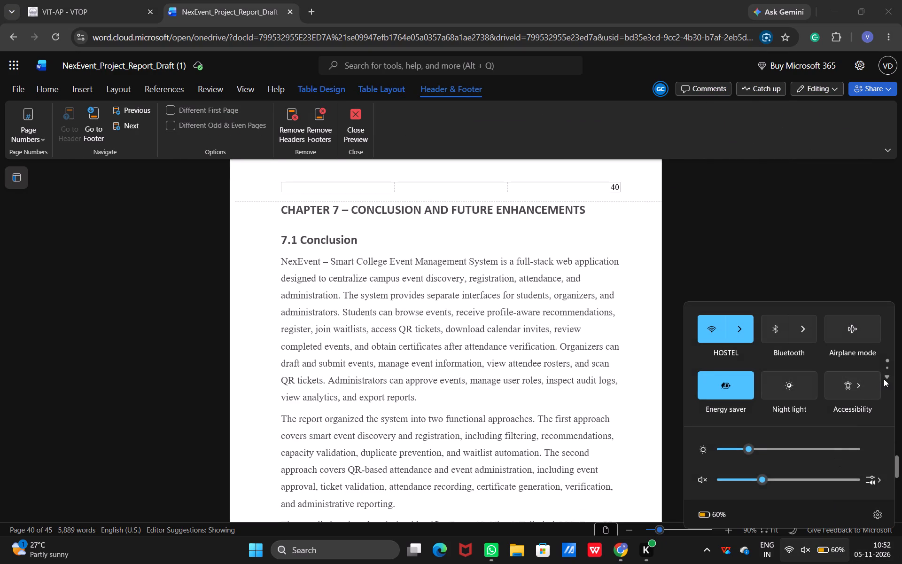
left_click(884, 379)
left_click(850, 338)
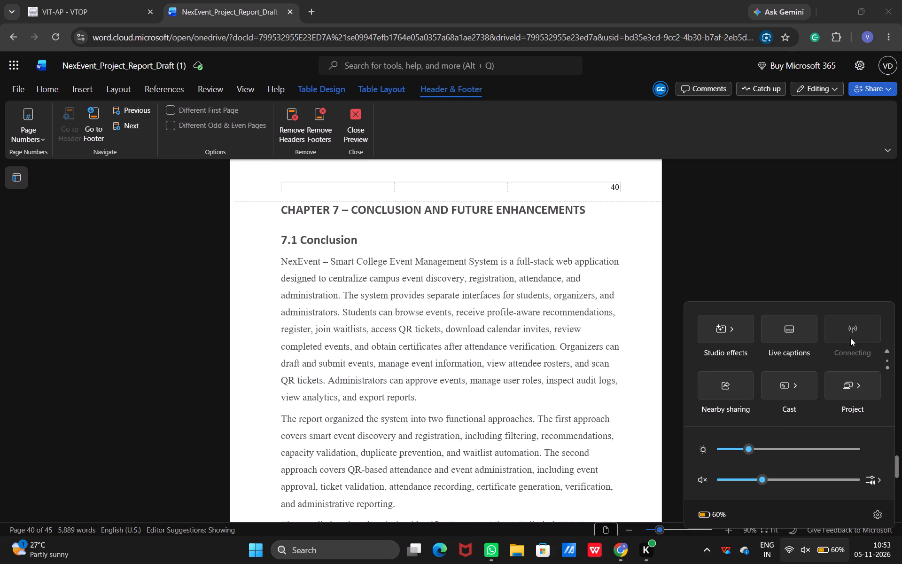
left_click(807, 251)
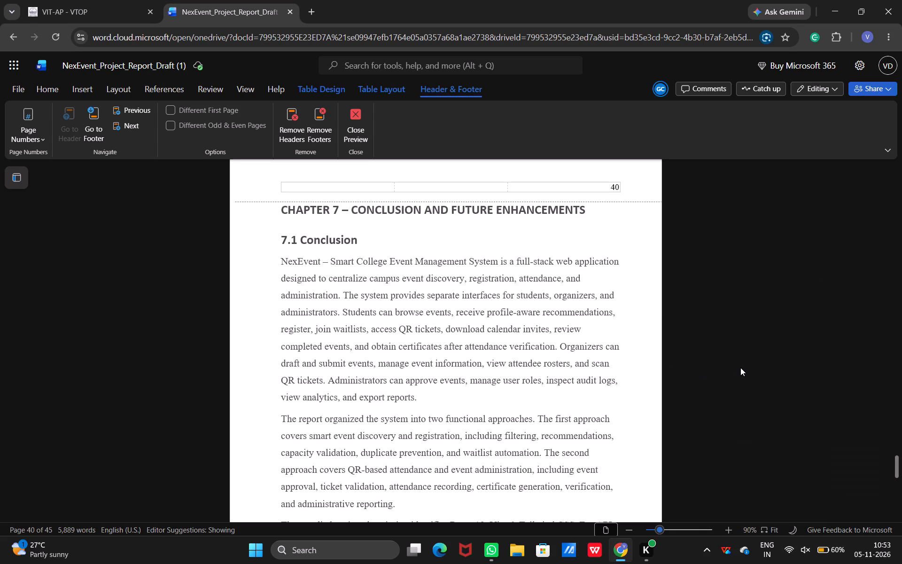
Check the header and footer areas from the Chapter 7 page back to section 6.2, and leave header editing.
left_click(801, 348)
scroll(727, 317, "up", 3)
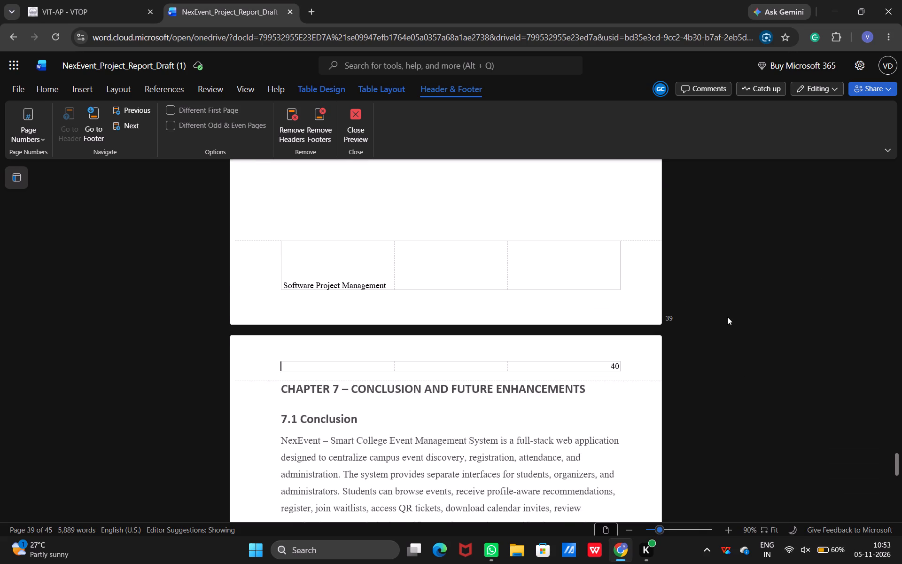
scroll(727, 317, "up", 11)
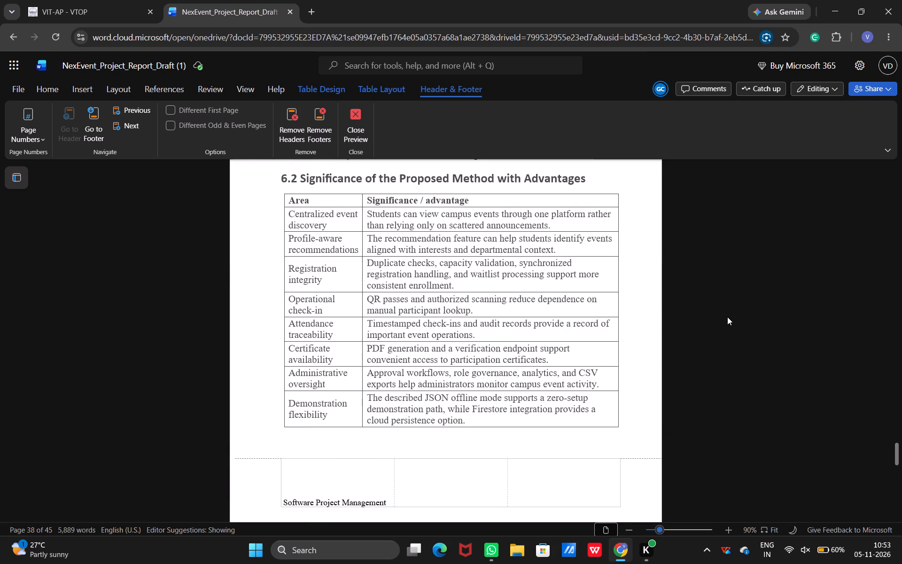
left_click(358, 120)
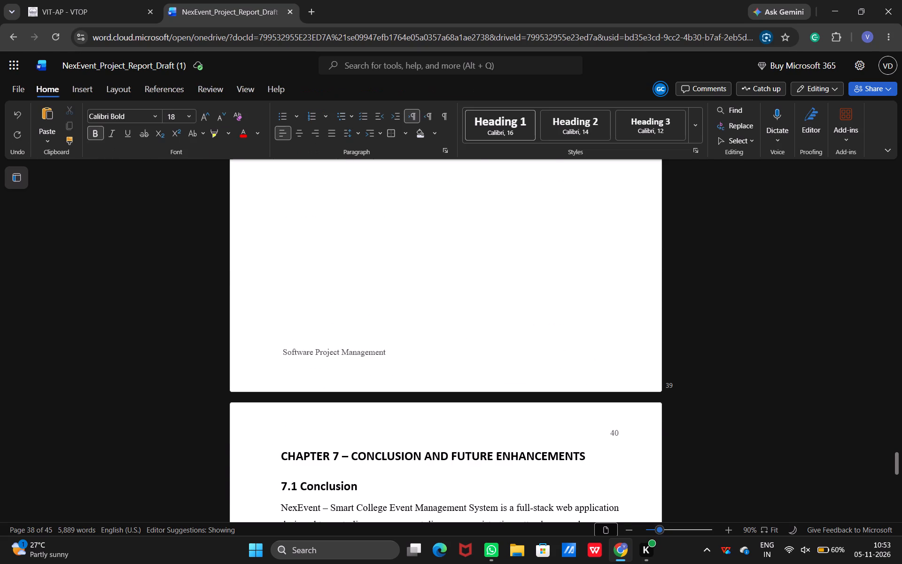
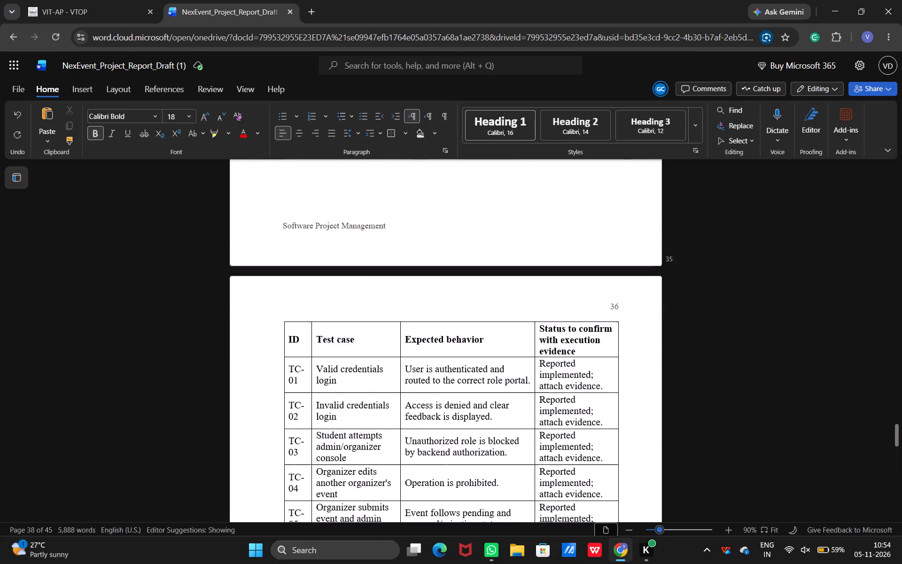
Review the page layout, spacing and footers from the test case table in the testing section back to the title page.
scroll(598, 280, "up", 14)
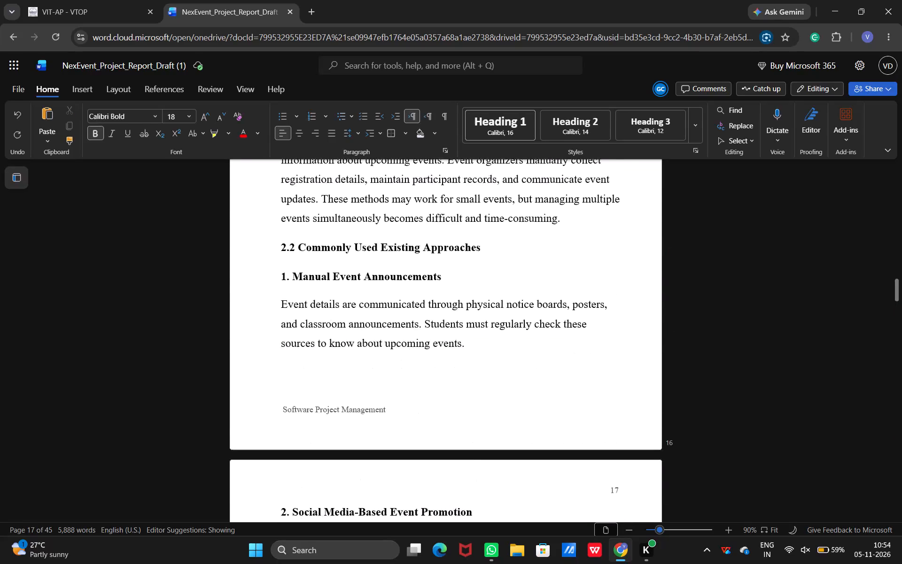
scroll(598, 280, "up", 14)
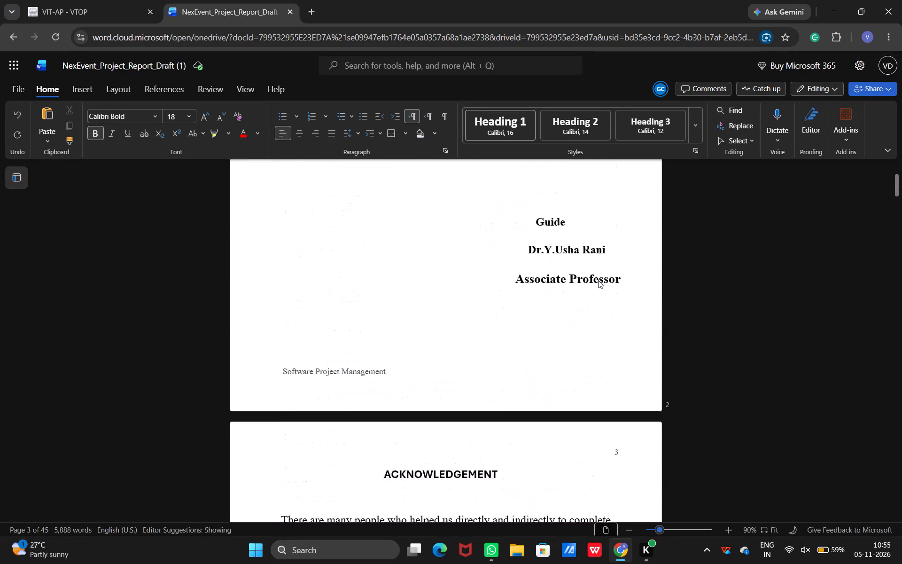
scroll(598, 280, "up", 6)
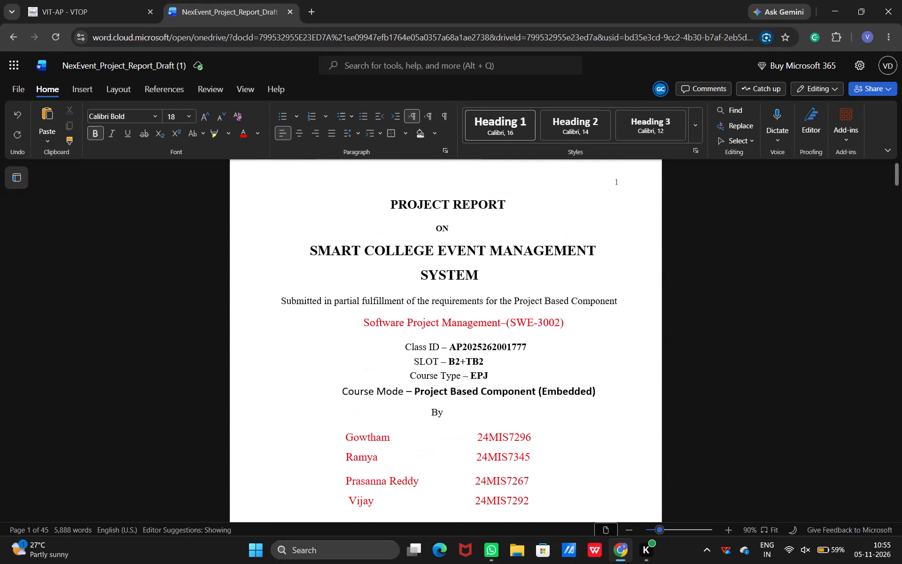
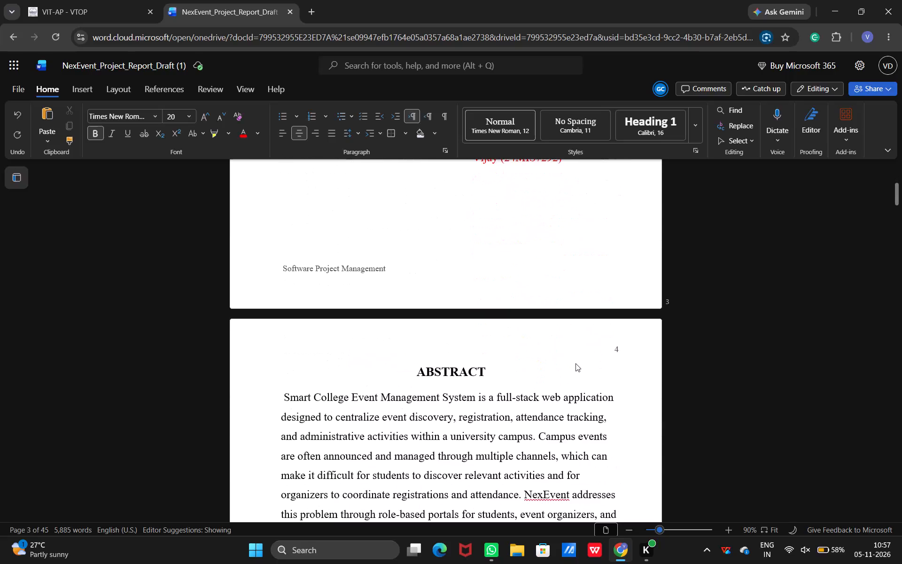
Review page layout, spacing and footers from the Acknowledgement page through to the References list on the last page.
scroll(575, 363, "up", 6)
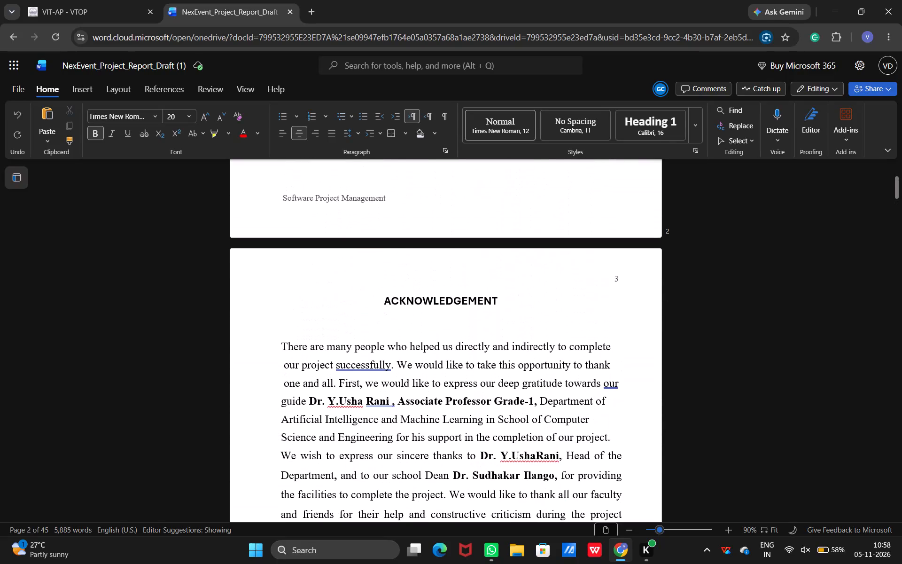
scroll(575, 363, "down", 6)
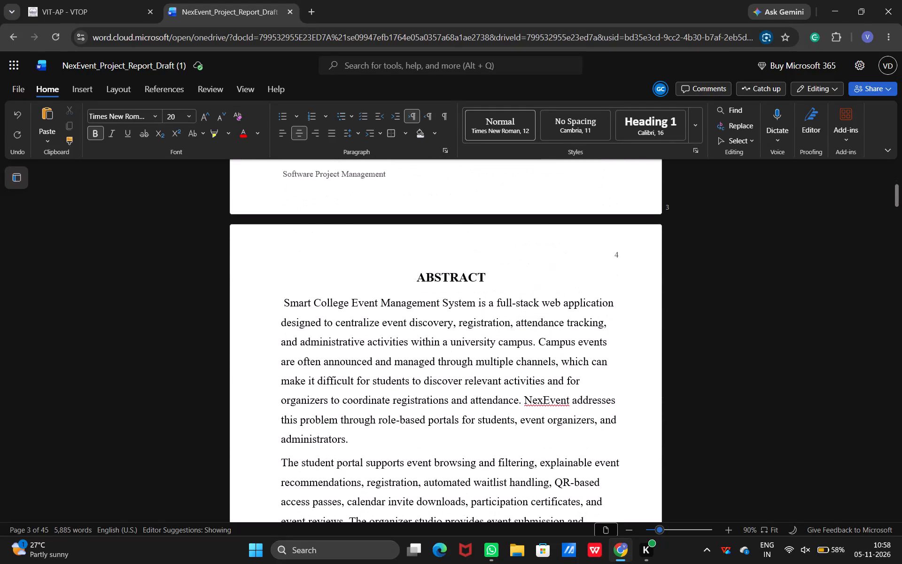
scroll(575, 363, "down", 8)
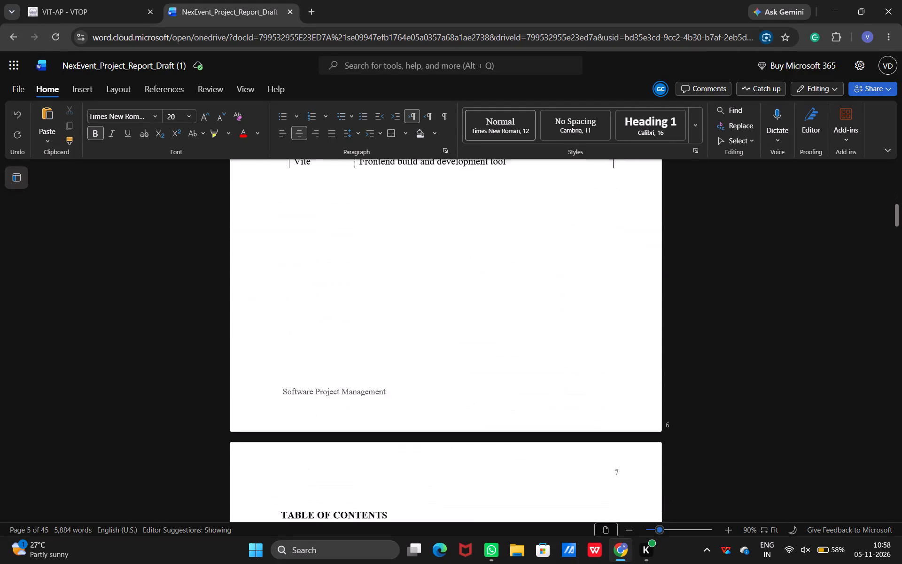
scroll(575, 363, "down", 16)
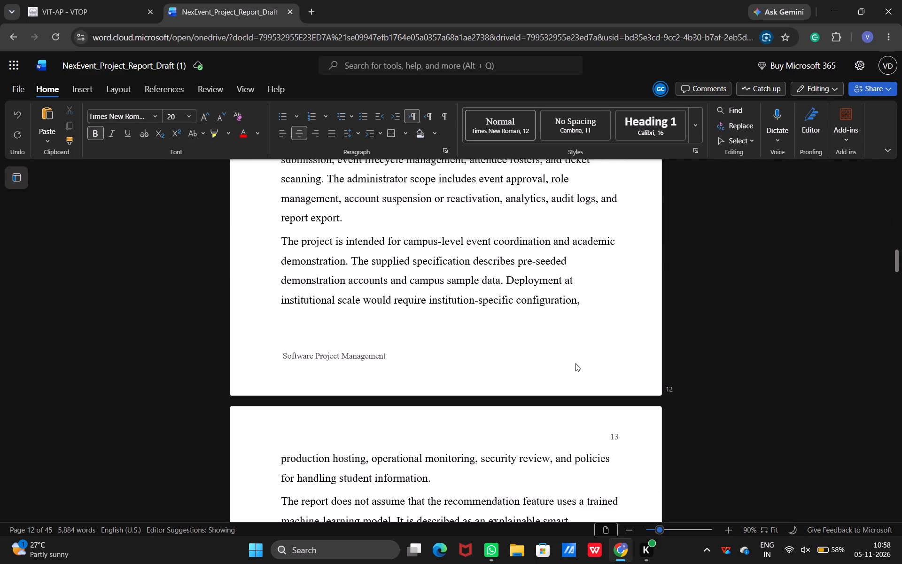
scroll(575, 363, "down", 20)
scroll(575, 363, "down", 20)
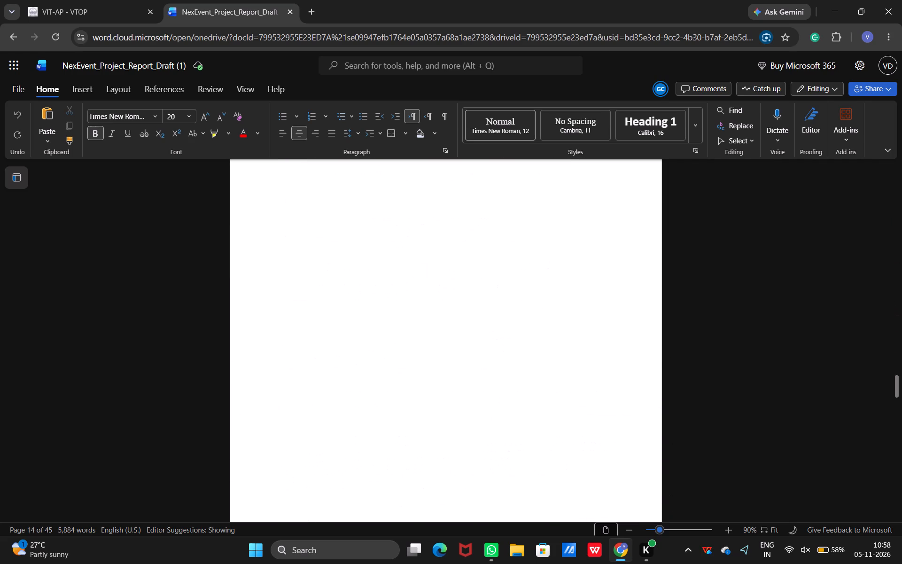
scroll(575, 363, "down", 17)
scroll(575, 363, "up", 2)
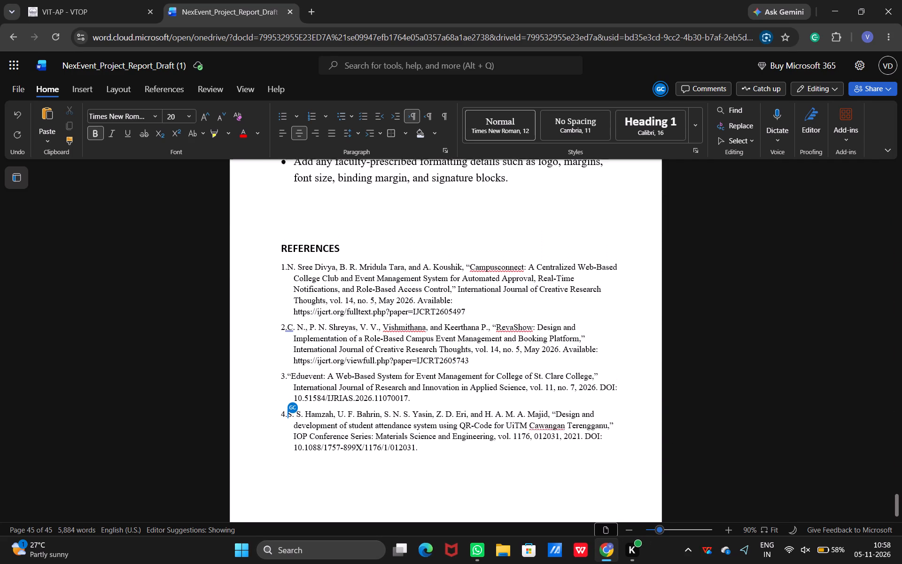
scroll(575, 363, "up", 3)
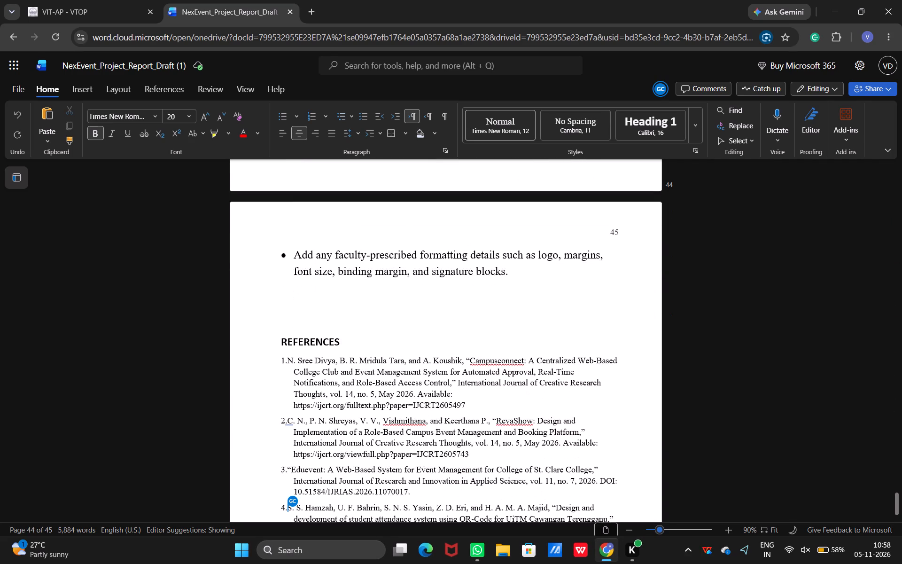
scroll(575, 363, "up", 1)
scroll(575, 363, "down", 1)
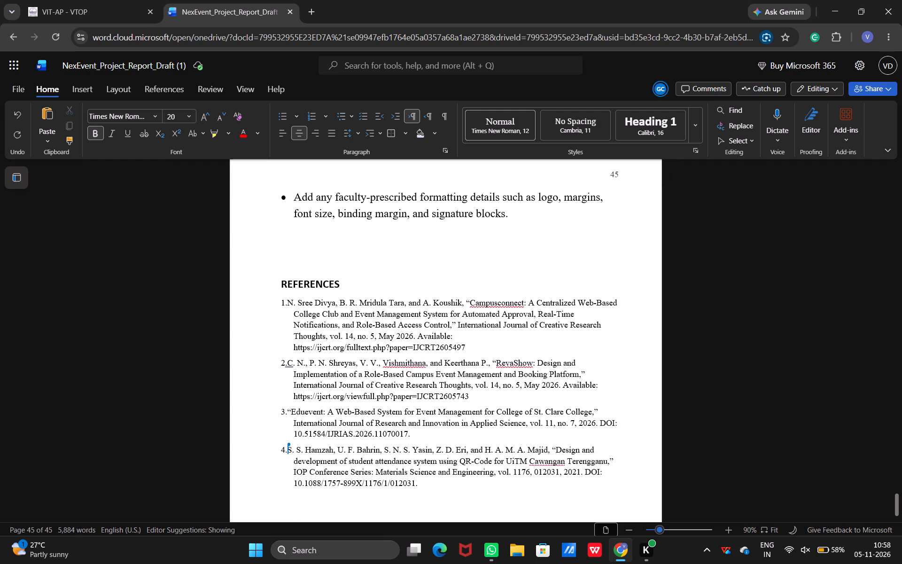
scroll(575, 363, "down", 1)
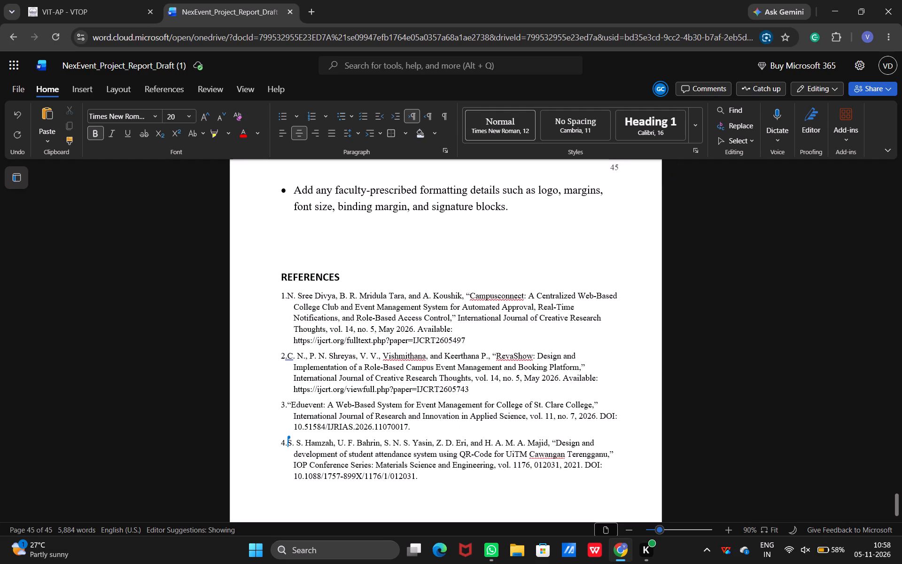
scroll(575, 363, "down", 2)
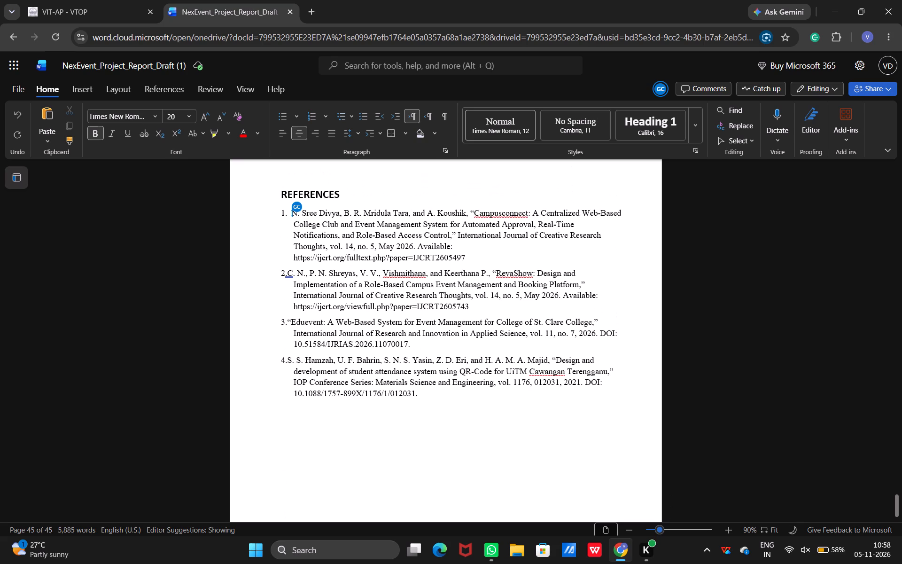
Space the References numbers from their text, adding two spaces after 2., two after 3. and three after 4.
left_click(288, 274)
key("space")
key("space")
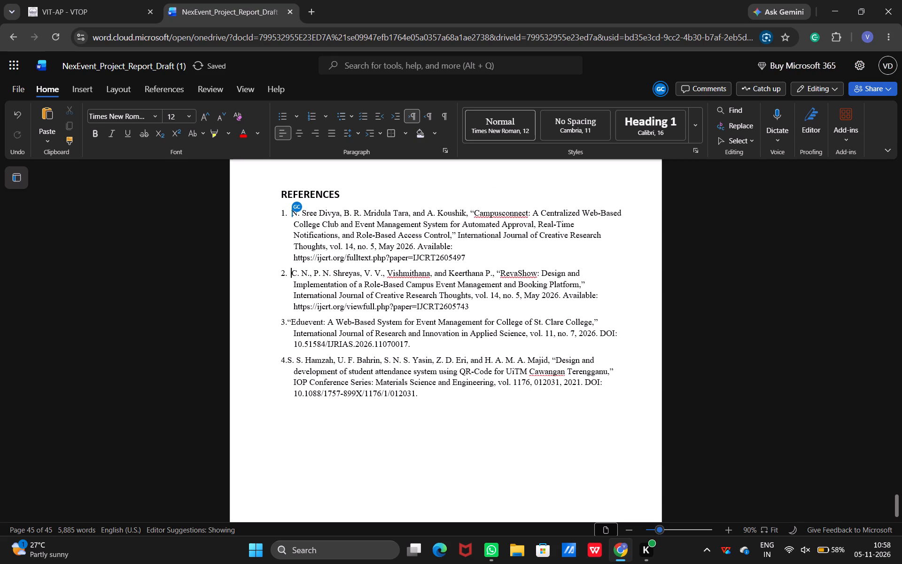
left_click(287, 322)
key("space")
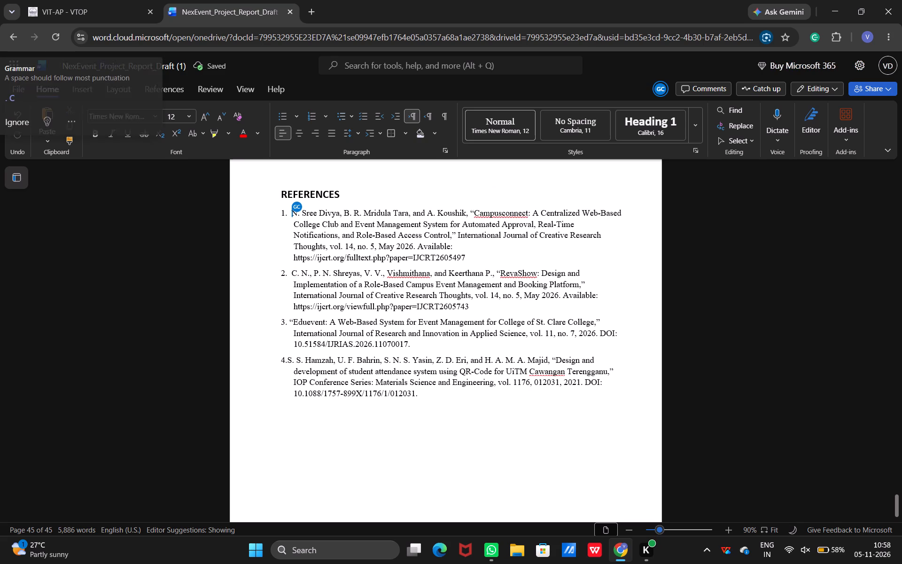
left_click(288, 360)
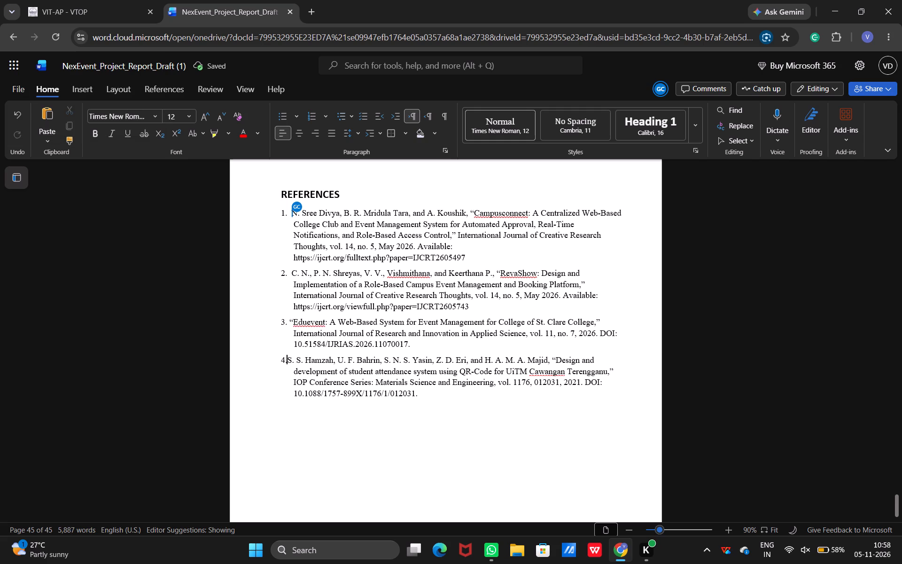
key("space")
key("space")
key("space")
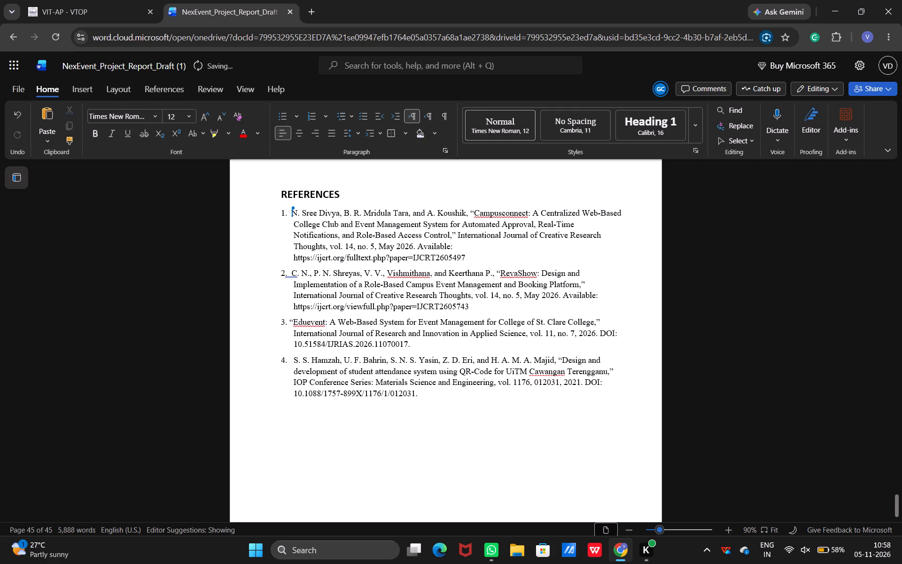
left_click(292, 369)
left_click(294, 387)
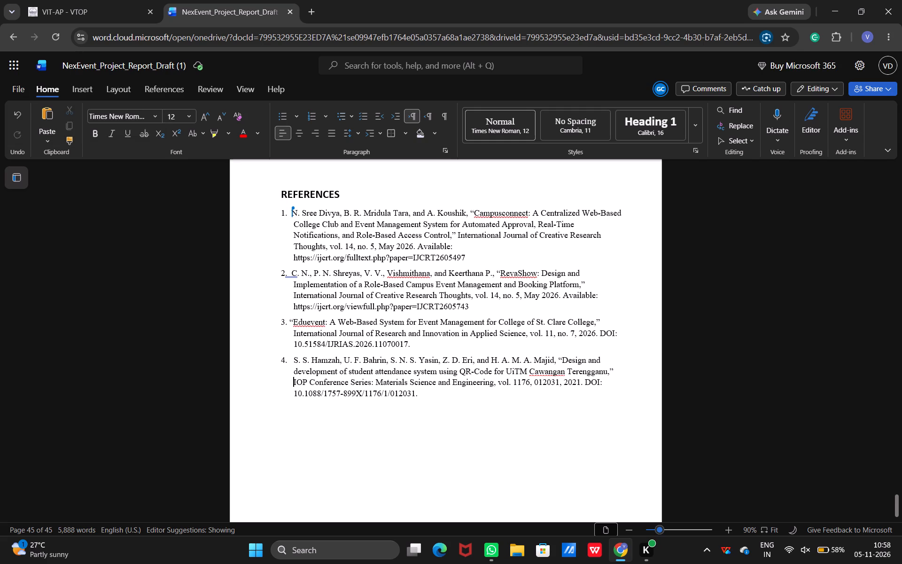
left_click(286, 321)
left_click(290, 321)
key("space")
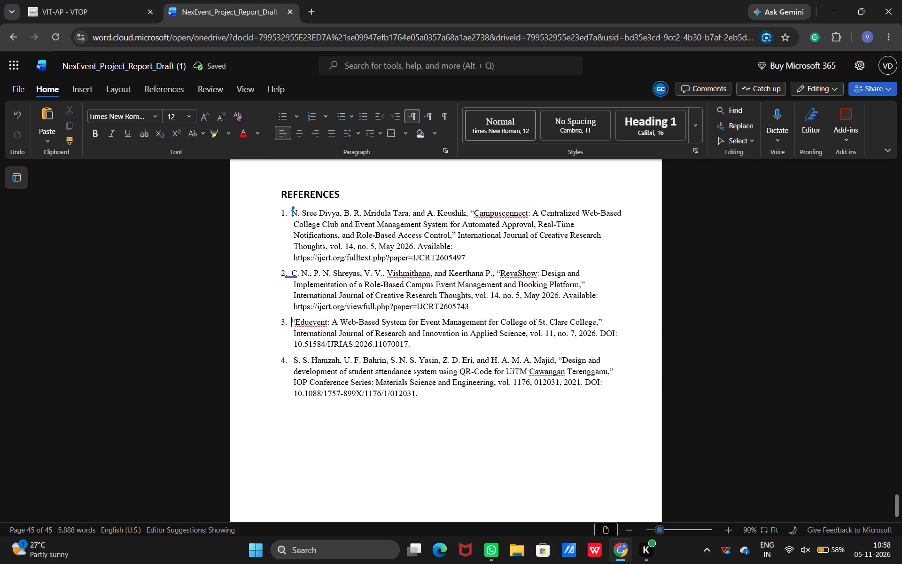
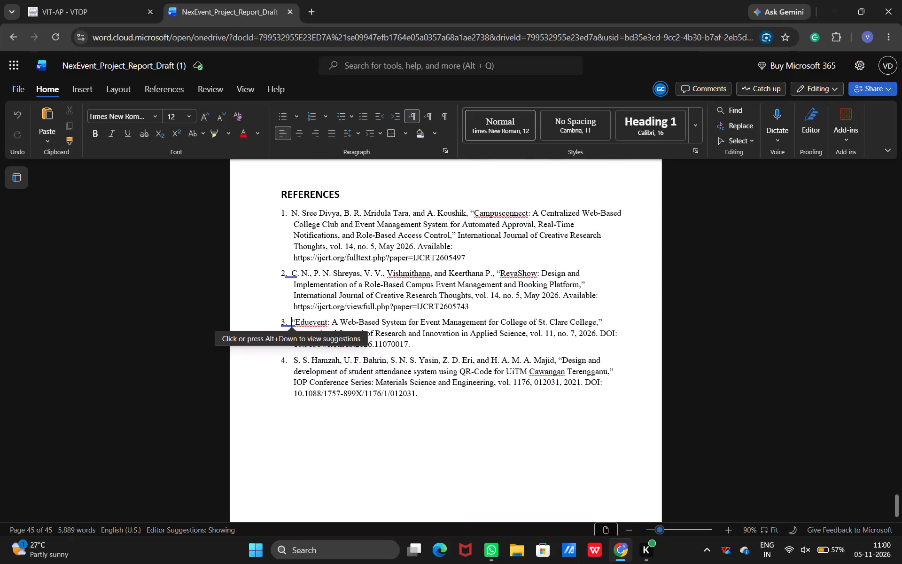
Skim back through the whole report from the References list to the cover page for a final layout check.
scroll(449, 397, "up", 9)
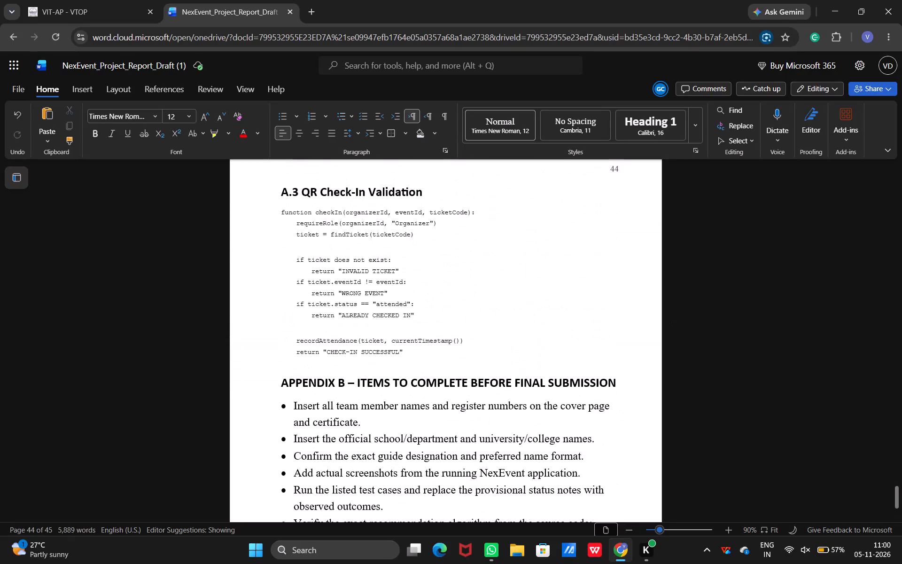
scroll(449, 397, "up", 20)
scroll(449, 397, "up", 1)
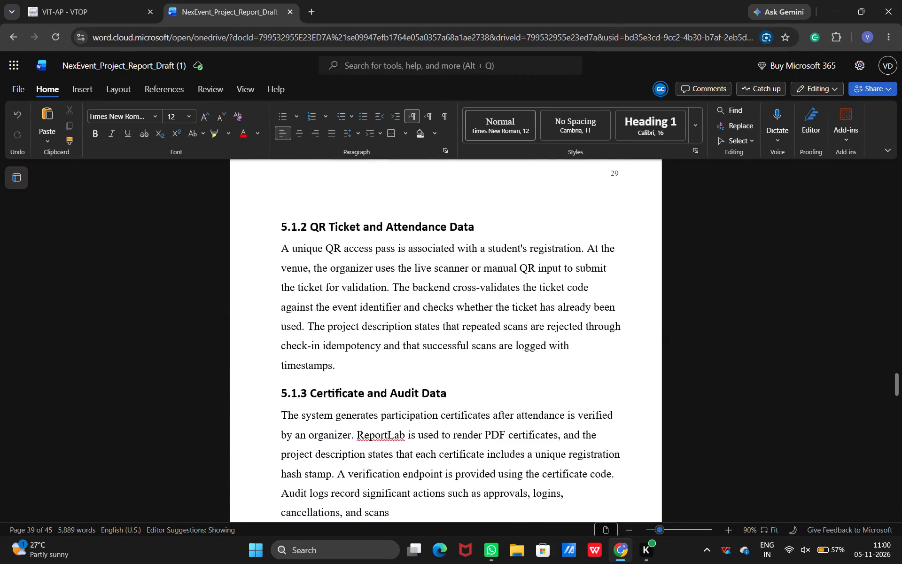
scroll(449, 397, "up", 18)
scroll(449, 397, "up", 6)
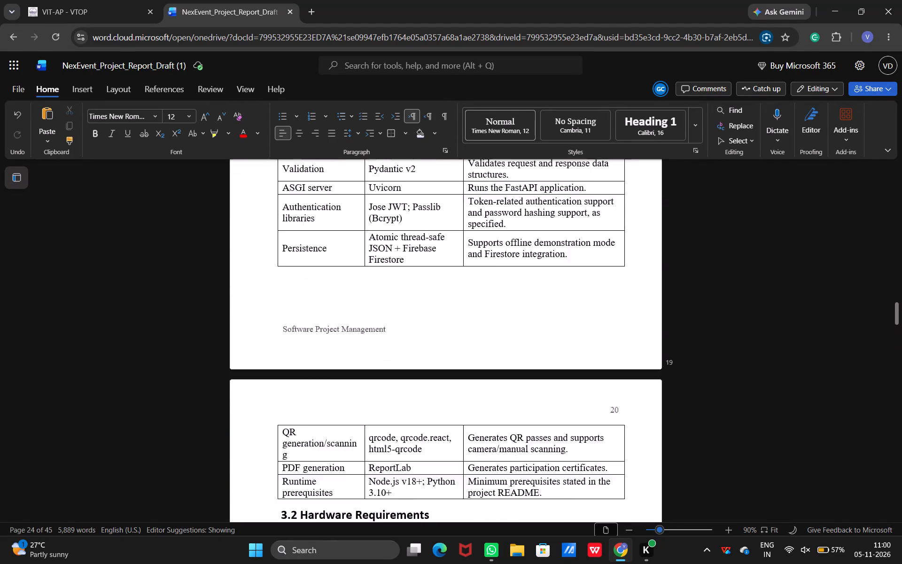
scroll(449, 397, "up", 20)
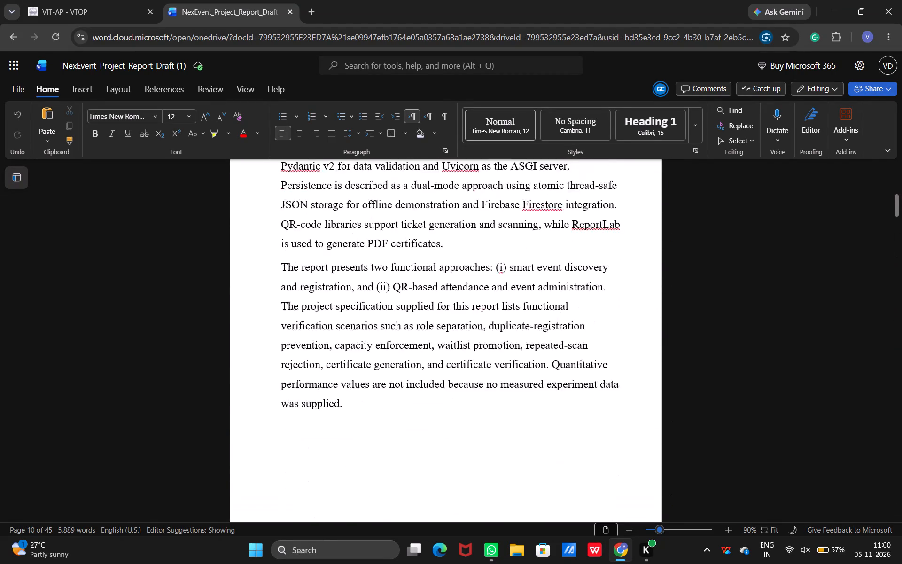
scroll(449, 397, "up", 20)
scroll(449, 397, "up", 5)
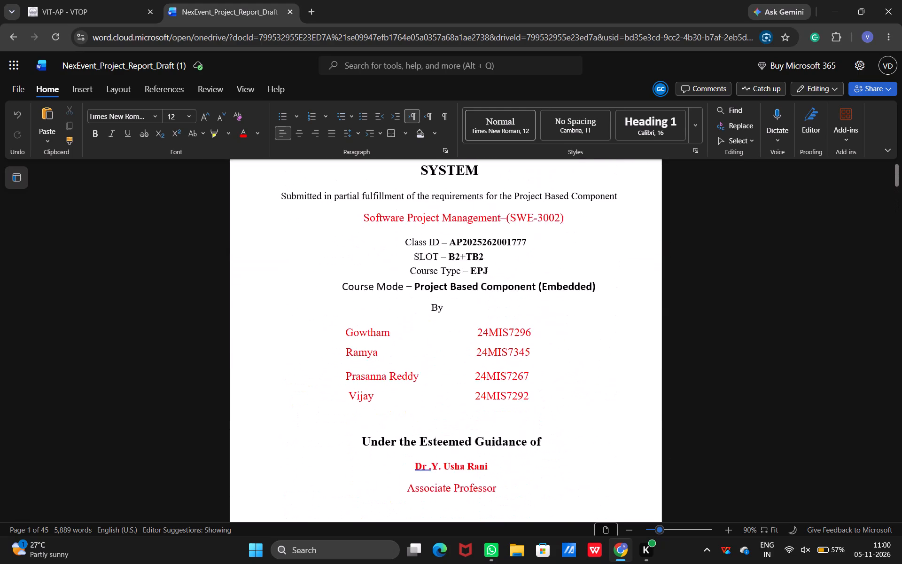
scroll(449, 397, "up", 1)
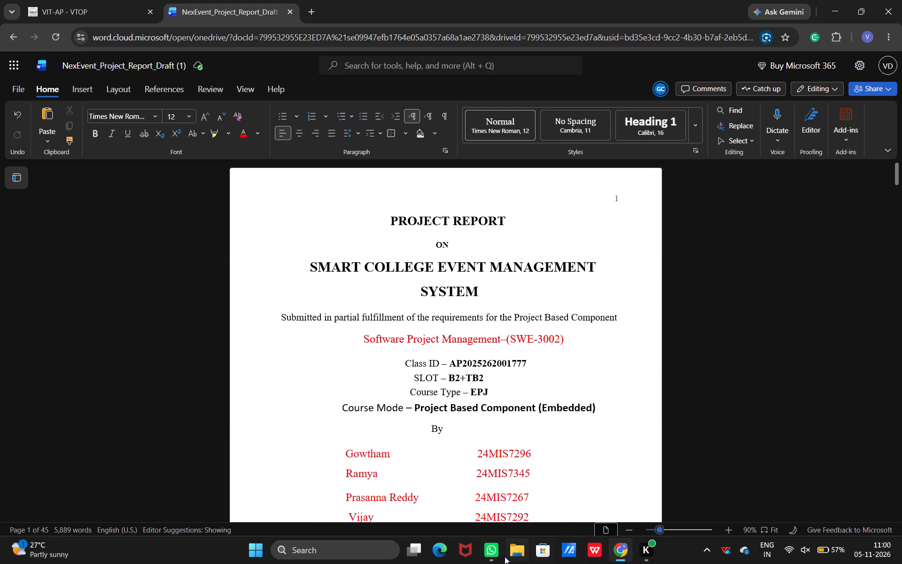
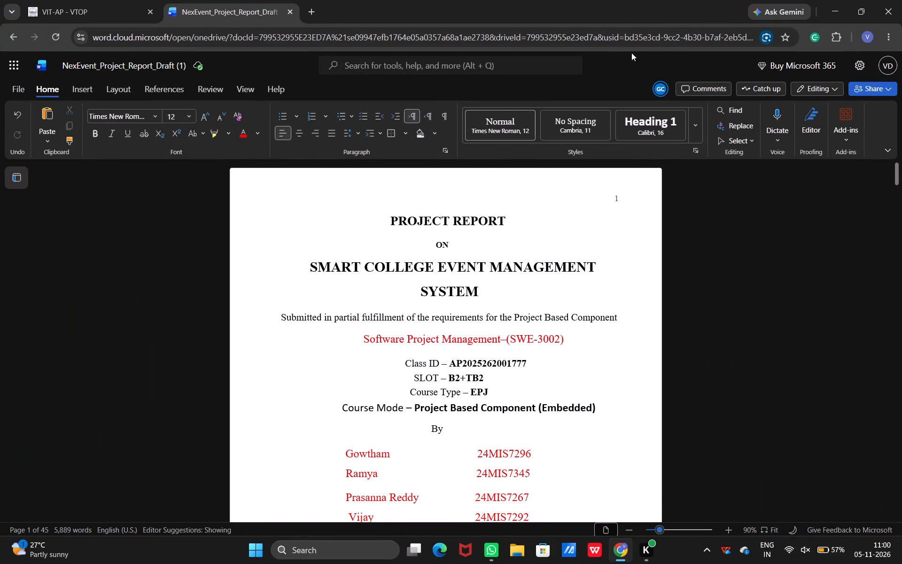
Open the sharing options for the NexEvent project report draft and copy its sharing link to the clipboard.
left_click(871, 86)
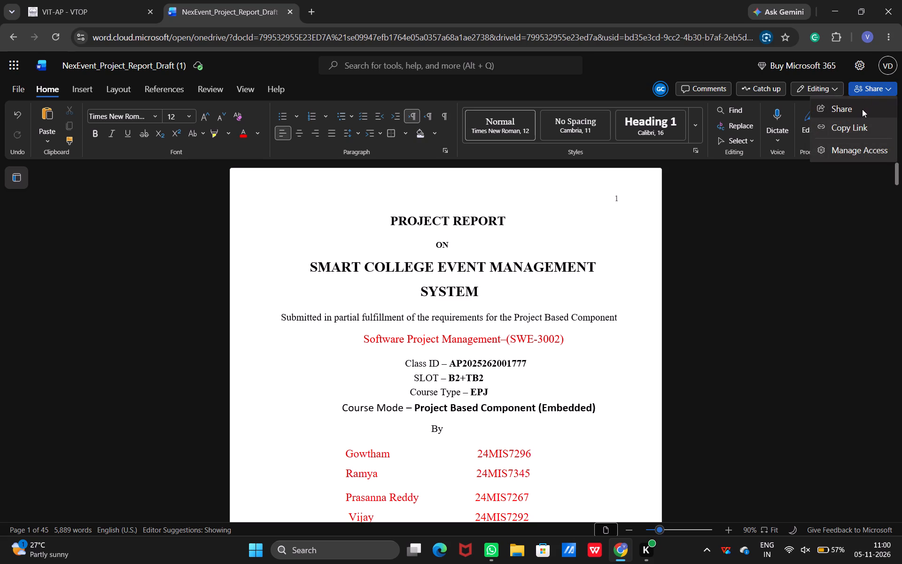
left_click(862, 109)
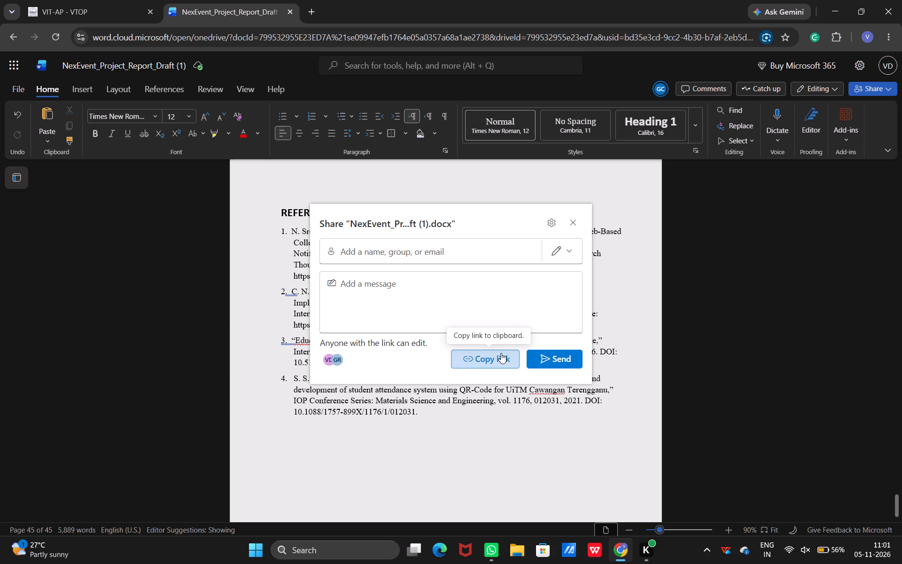
left_click(495, 357)
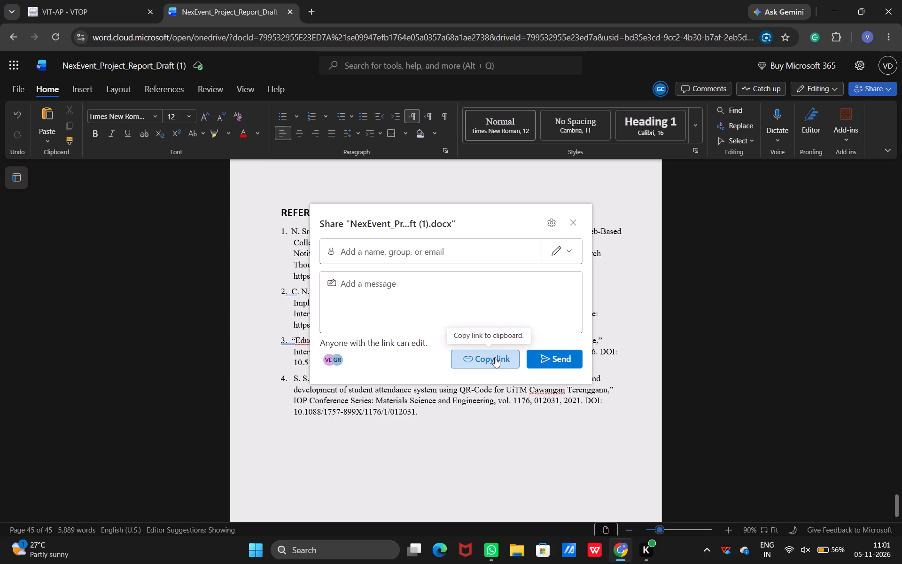
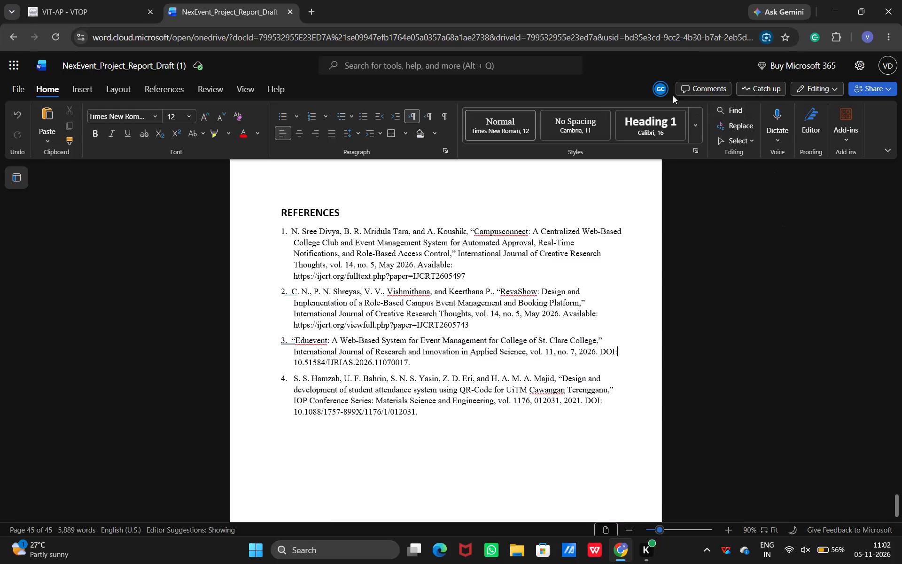
Check who else has the report draft open, looking back through its pages from the references to the title page.
left_click(661, 90)
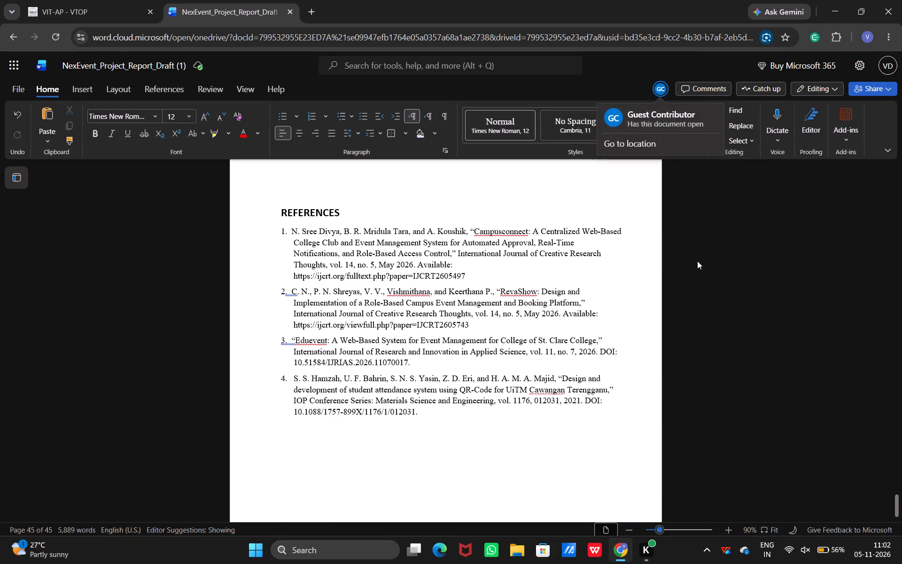
scroll(697, 261, "up", 6)
left_click(614, 277)
scroll(614, 277, "up", 10)
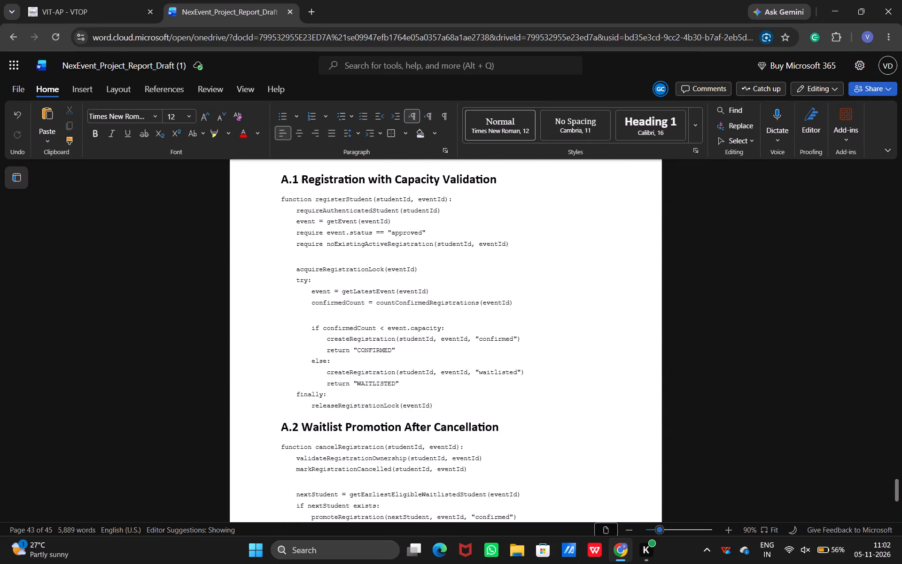
scroll(614, 277, "up", 20)
scroll(614, 277, "up", 12)
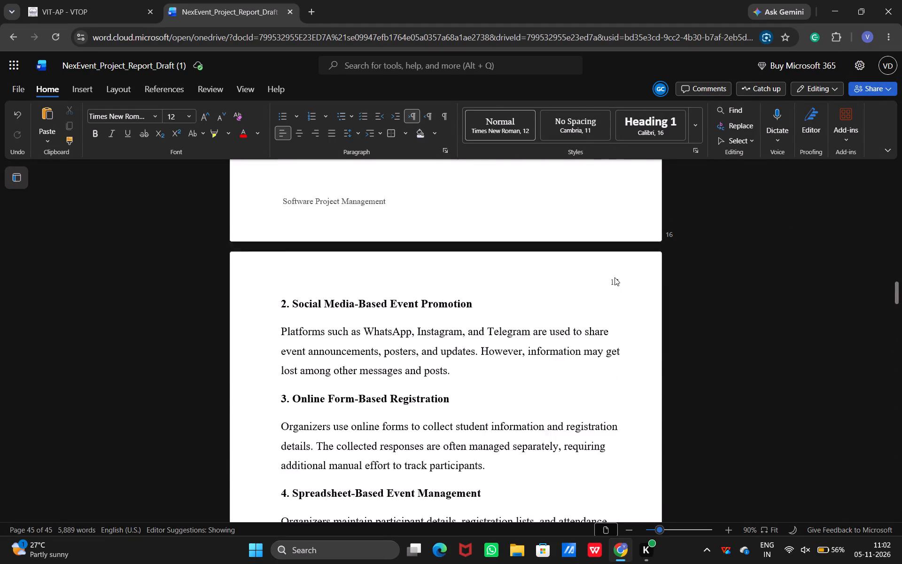
scroll(614, 277, "up", 20)
scroll(614, 277, "up", 5)
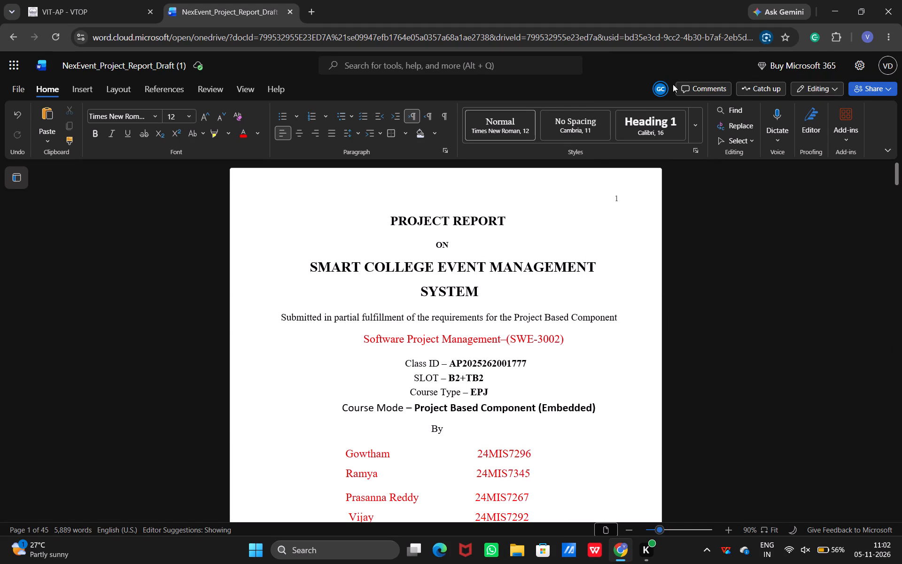
left_click(658, 92)
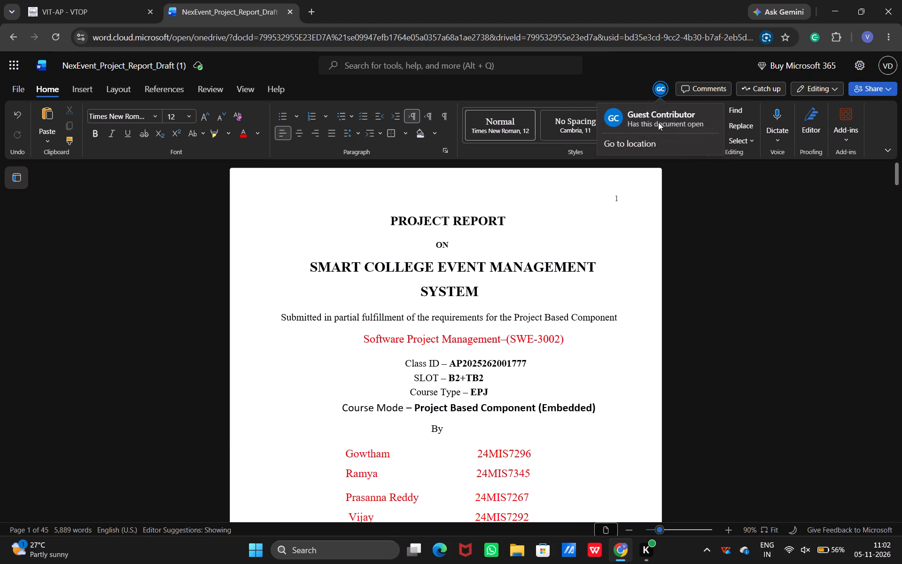
left_click(750, 273)
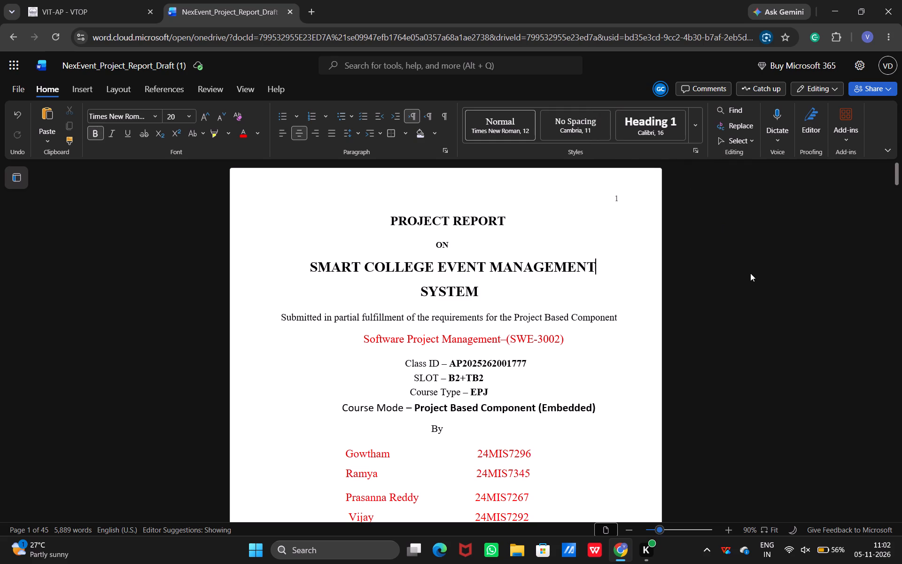
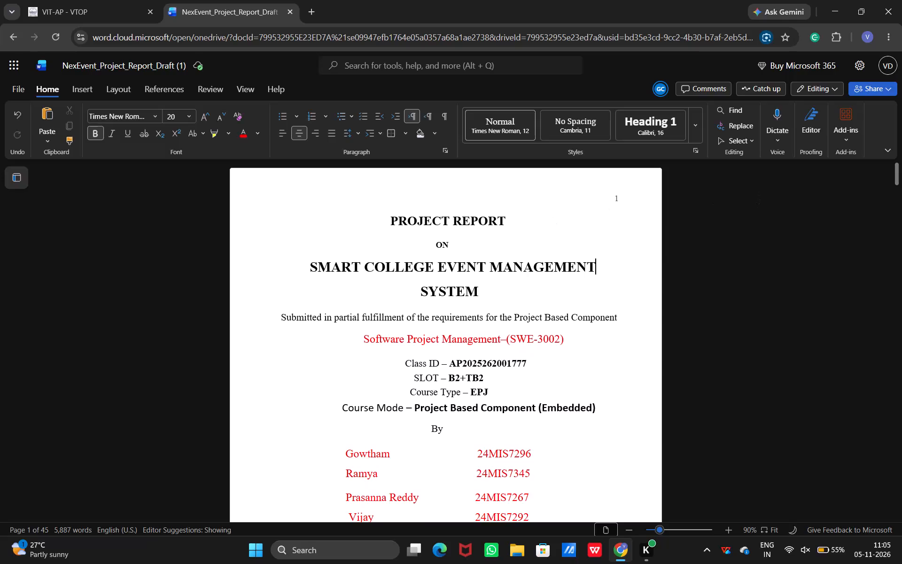
Review the report draft from the title page through to the architecture diagram in section 4.2.
scroll(524, 230, "down", 2)
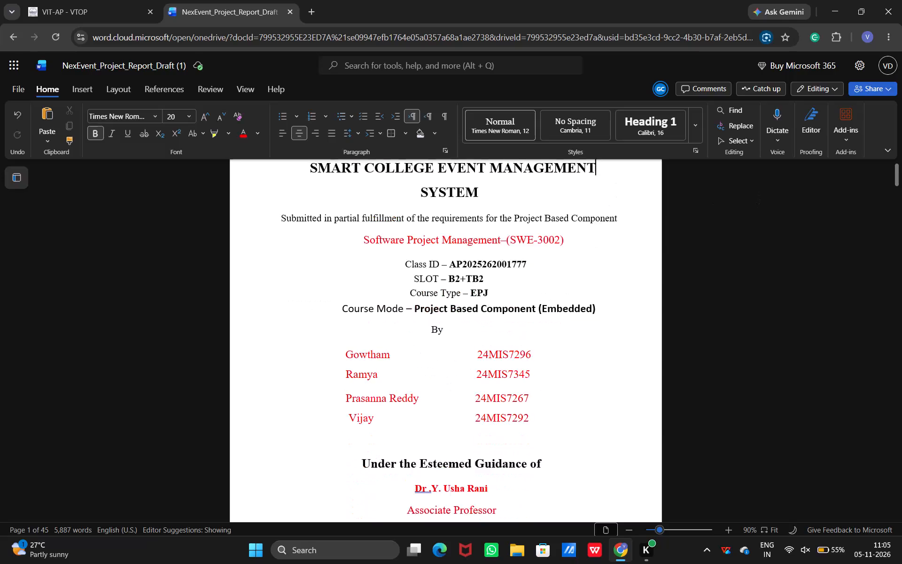
scroll(524, 230, "down", 17)
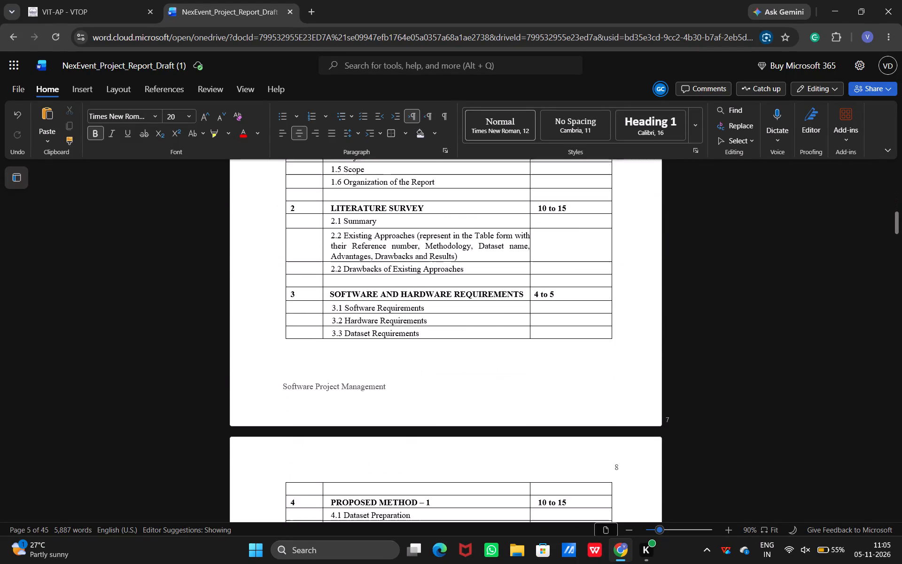
scroll(524, 230, "down", 12)
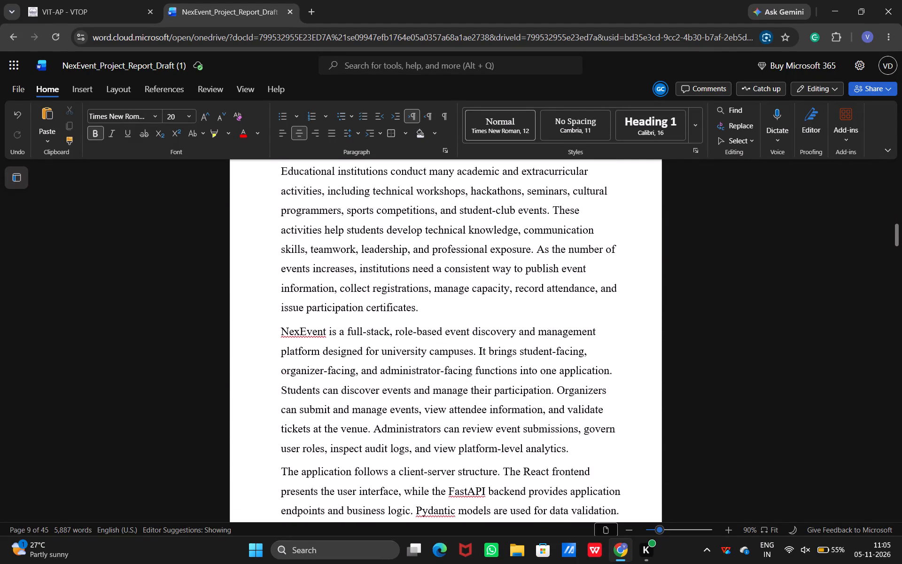
scroll(524, 230, "down", 10)
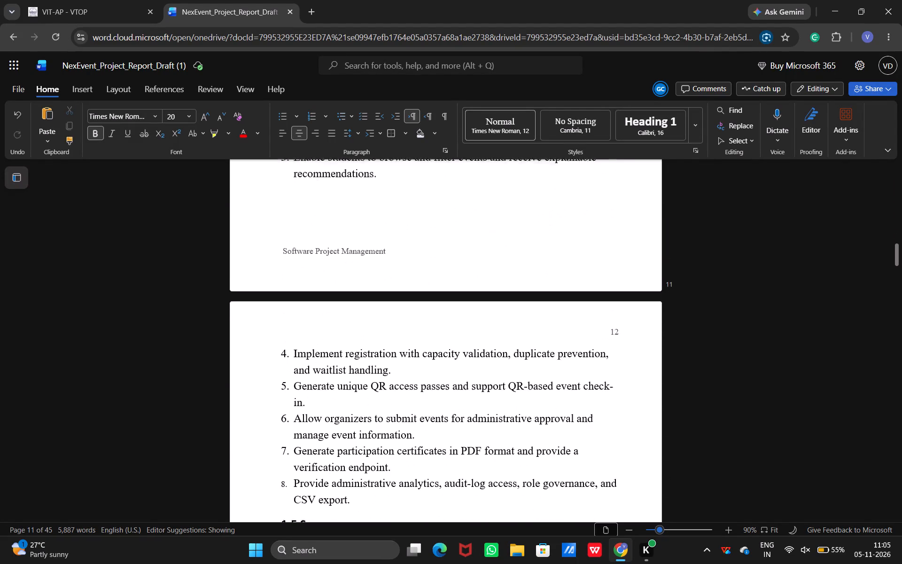
scroll(524, 230, "down", 11)
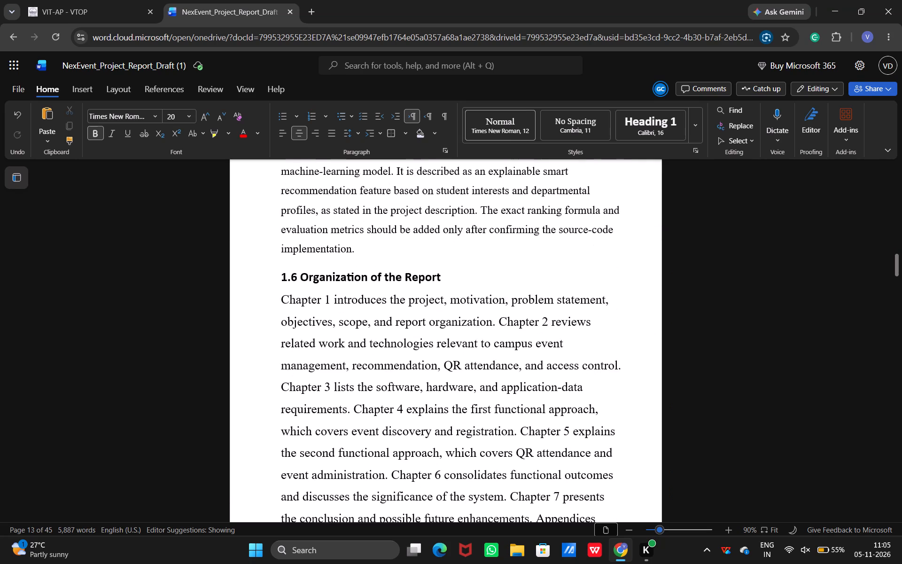
scroll(524, 230, "down", 14)
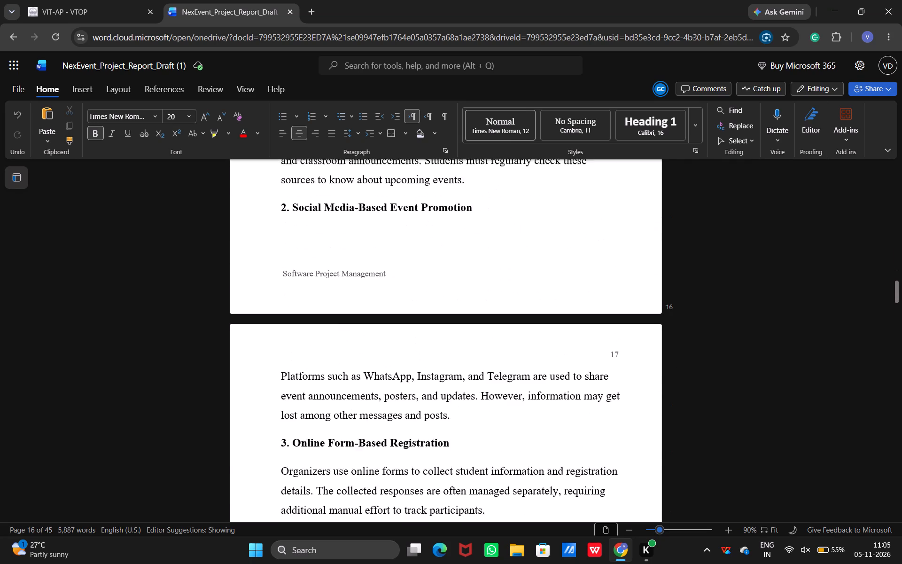
scroll(524, 230, "down", 14)
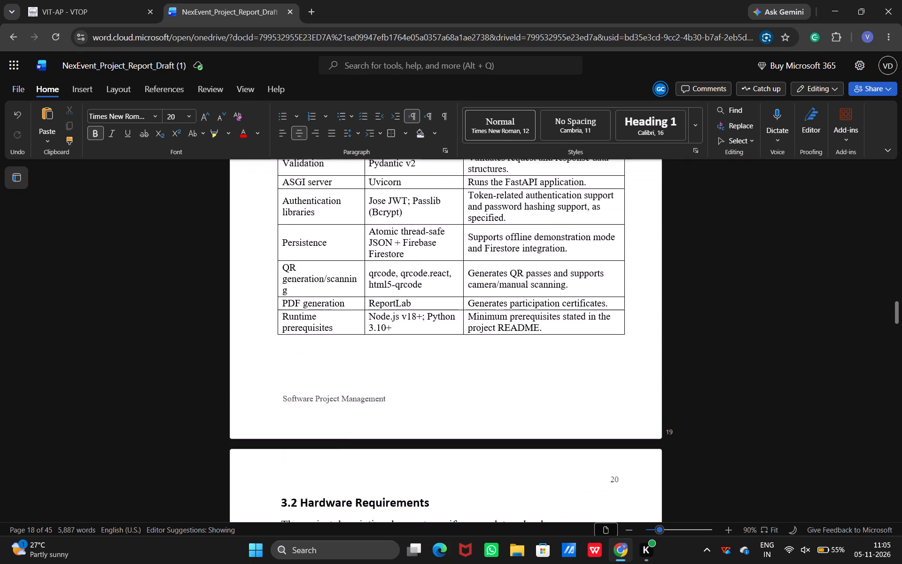
scroll(524, 230, "down", 14)
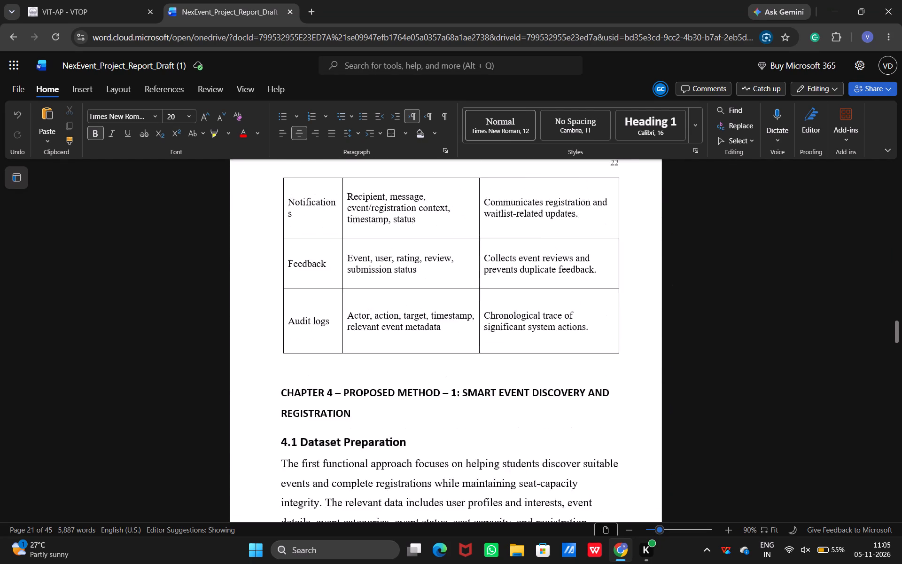
scroll(524, 230, "down", 13)
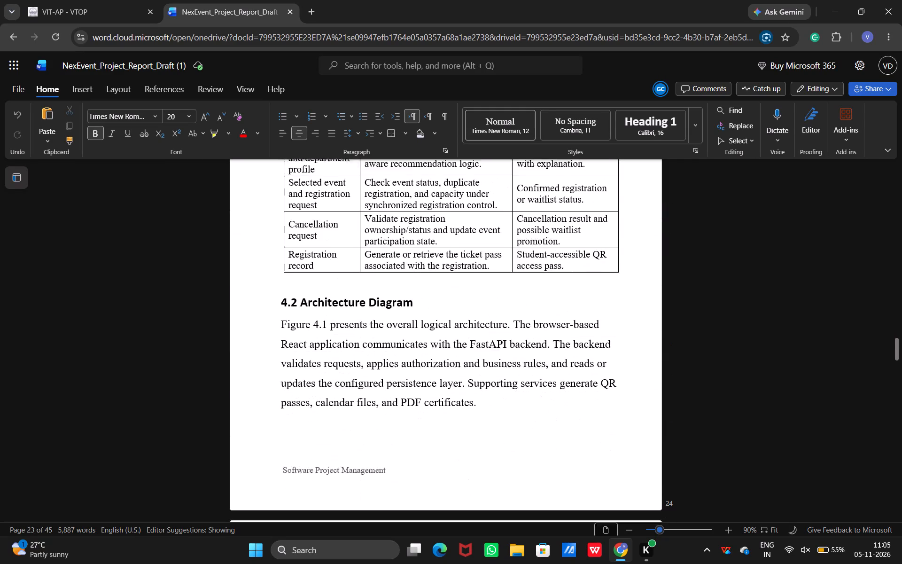
scroll(524, 230, "down", 4)
scroll(524, 230, "up", 1)
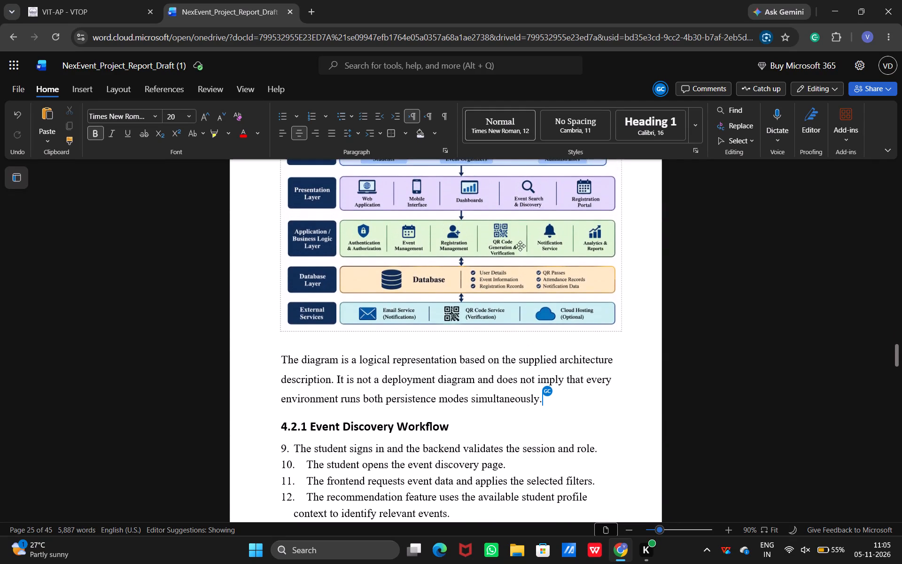
scroll(499, 350, "up", 4)
scroll(366, 388, "right", 1)
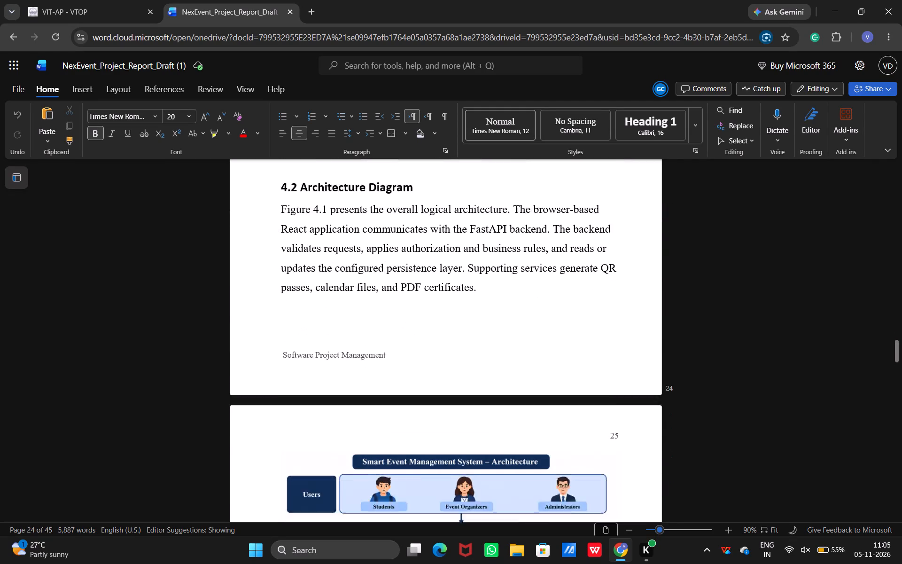
scroll(366, 388, "right", 1)
scroll(366, 388, "up", 9)
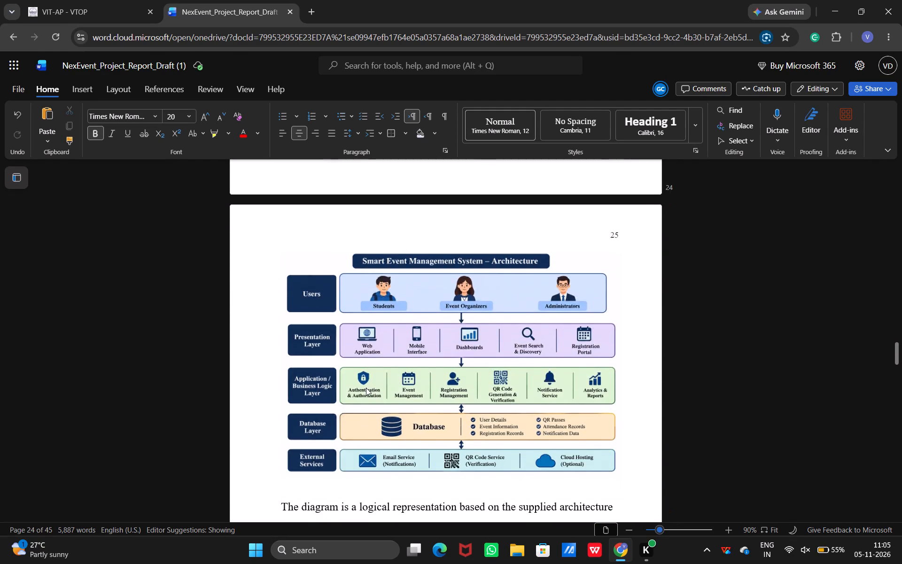
Look back through the report from the architecture diagram to the certificate page, checking the page layout around the Chapter 2 start.
scroll(366, 388, "up", 12)
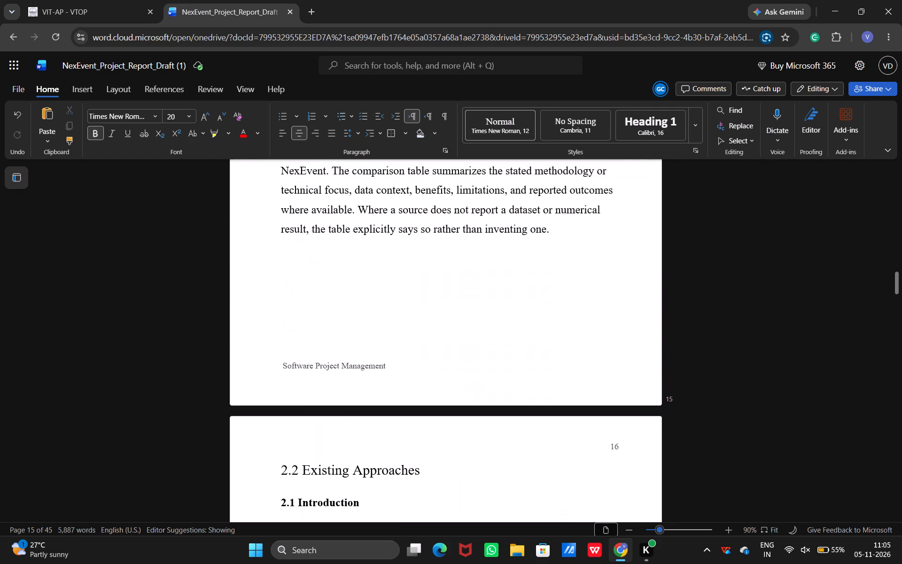
scroll(366, 388, "up", 5)
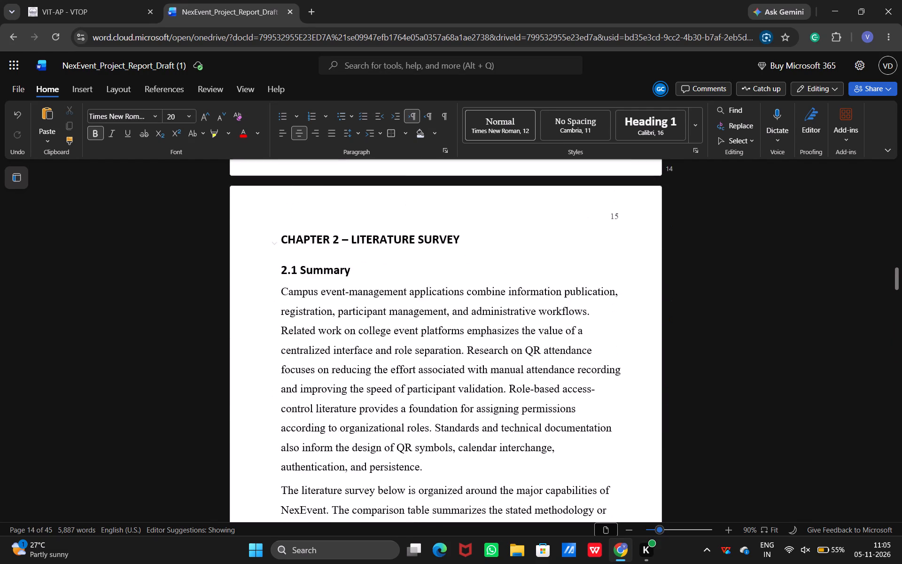
scroll(366, 388, "up", 4)
scroll(366, 388, "down", 1)
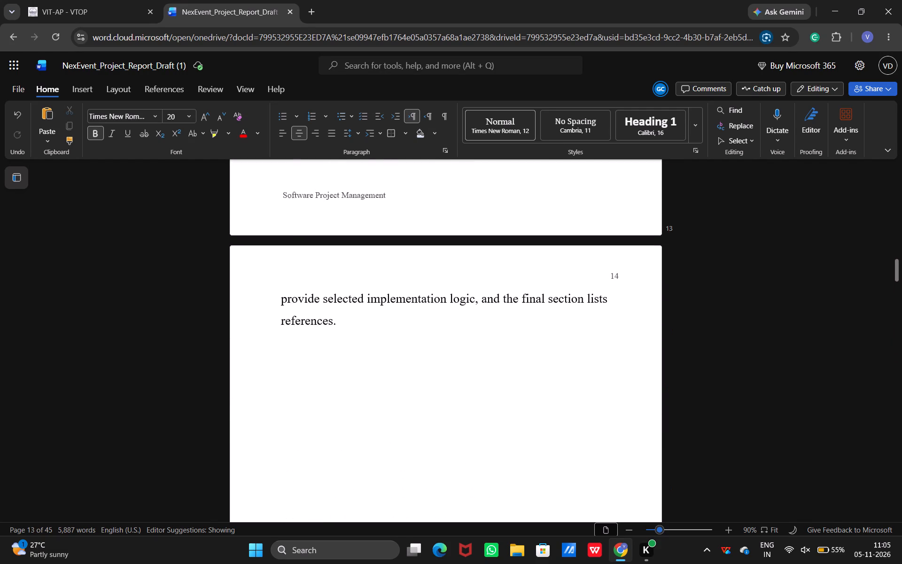
scroll(366, 388, "down", 1)
scroll(366, 388, "up", 7)
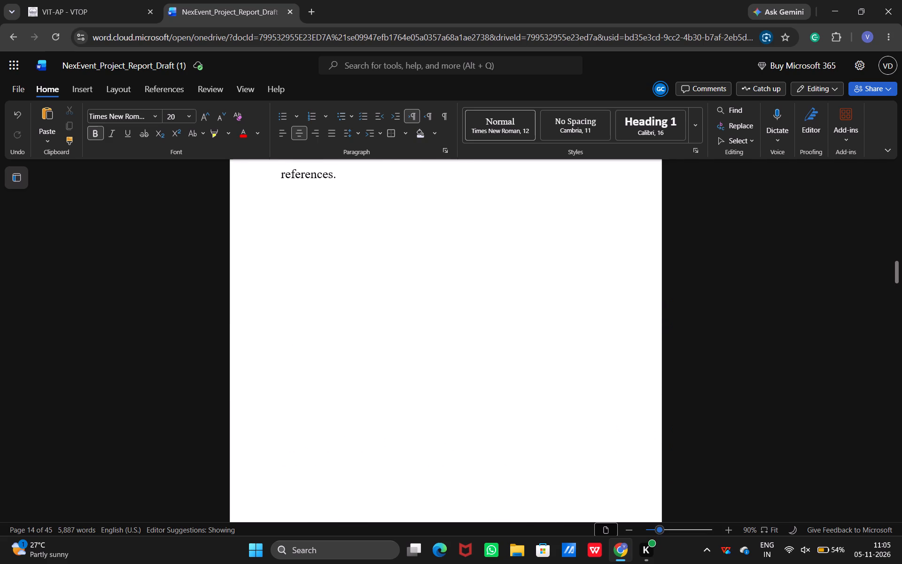
scroll(366, 388, "up", 10)
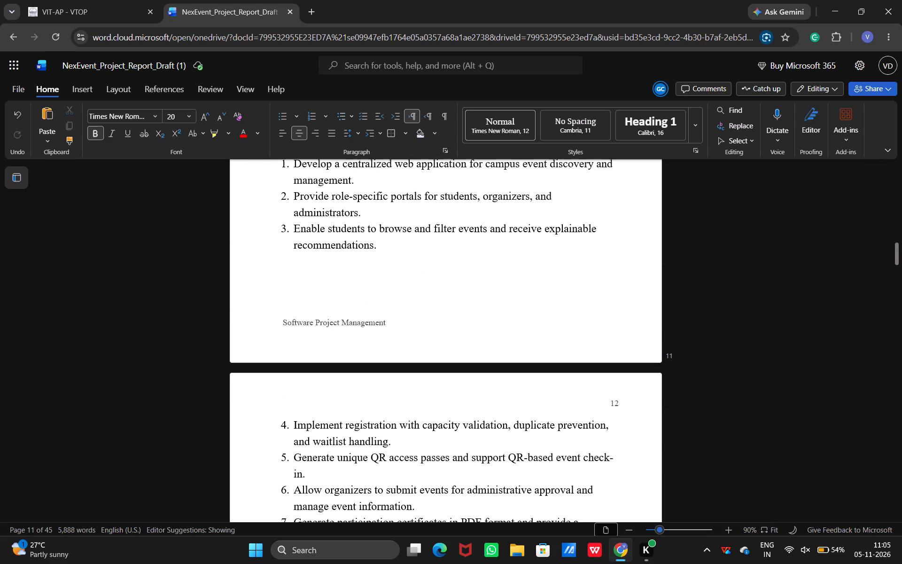
scroll(366, 388, "up", 10)
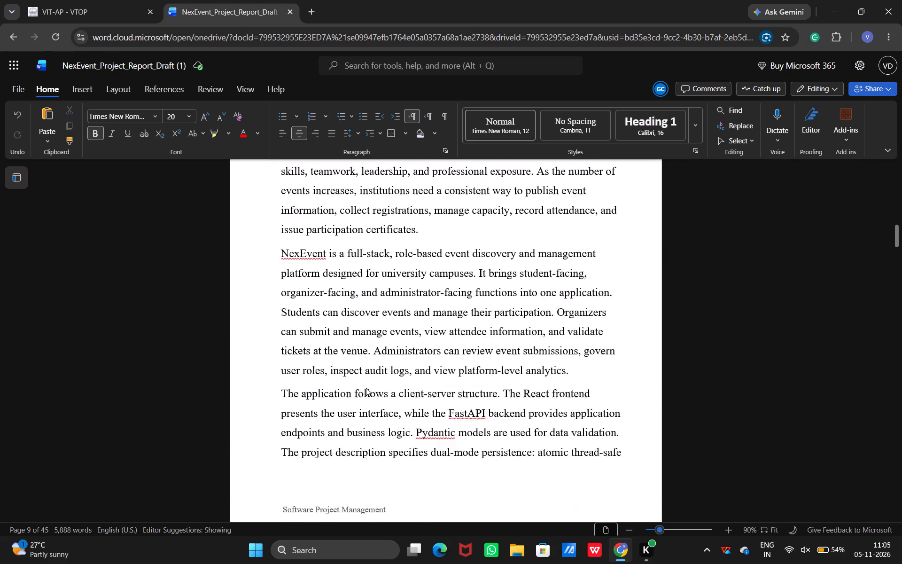
scroll(366, 388, "up", 11)
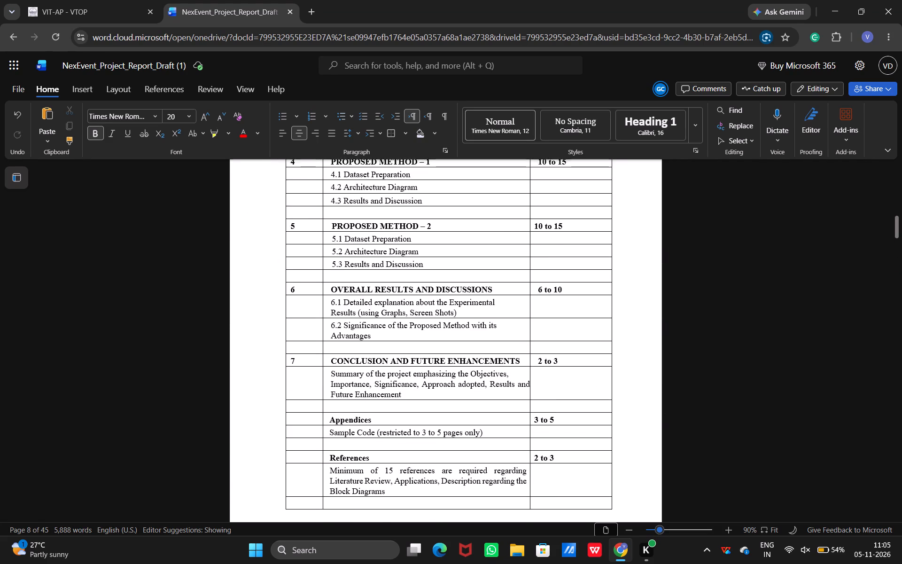
scroll(366, 388, "up", 11)
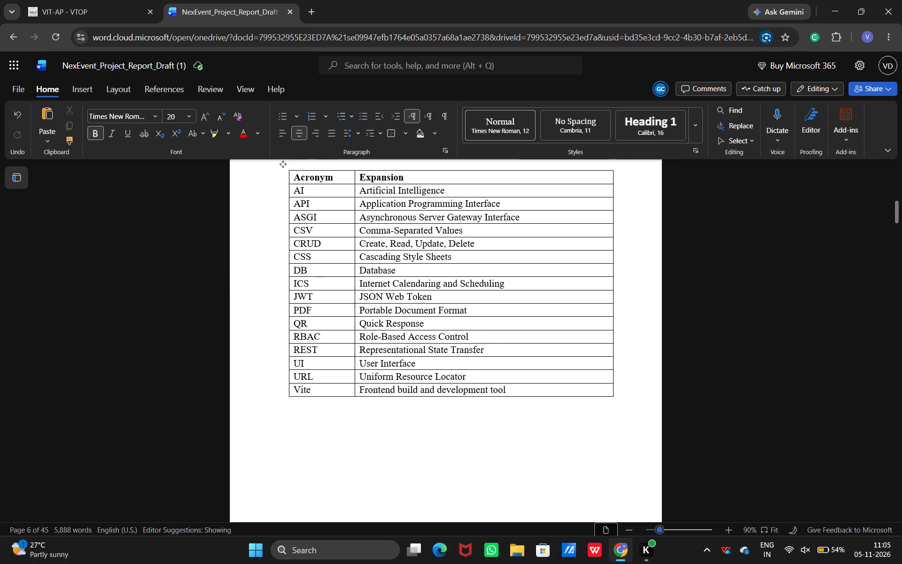
scroll(366, 388, "up", 10)
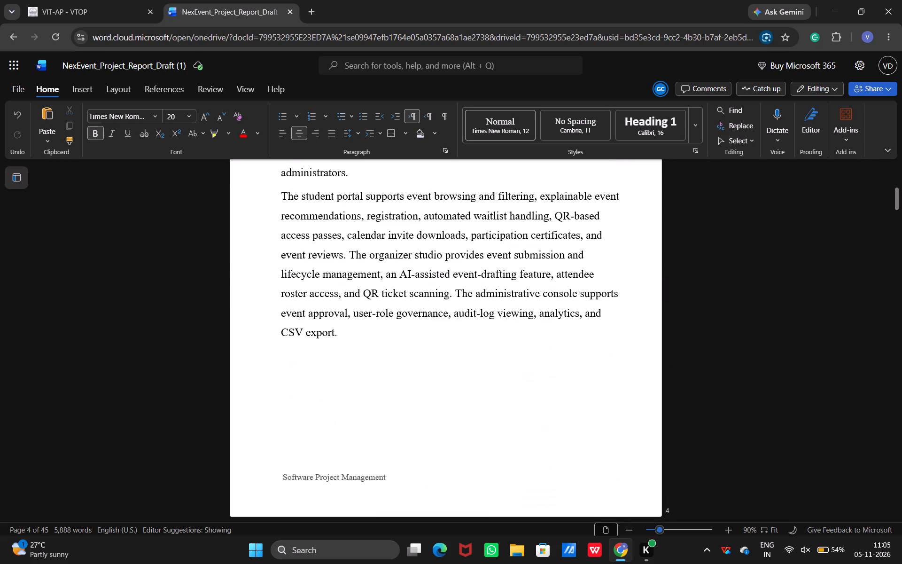
scroll(366, 388, "up", 11)
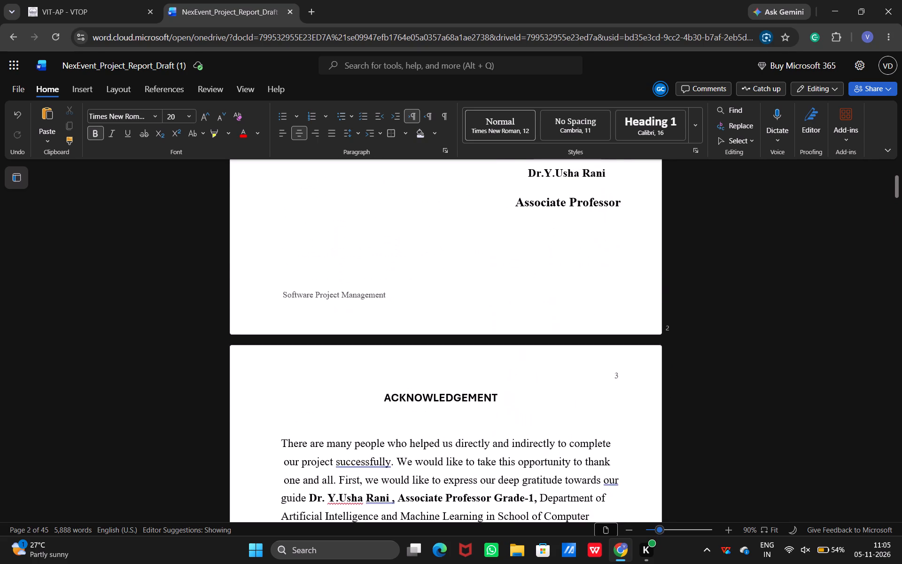
scroll(366, 388, "up", 6)
Recheck the report's pages from the certificate to the end of Chapter 1, examining the text break between pages 13 and 14.
scroll(366, 388, "down", 1)
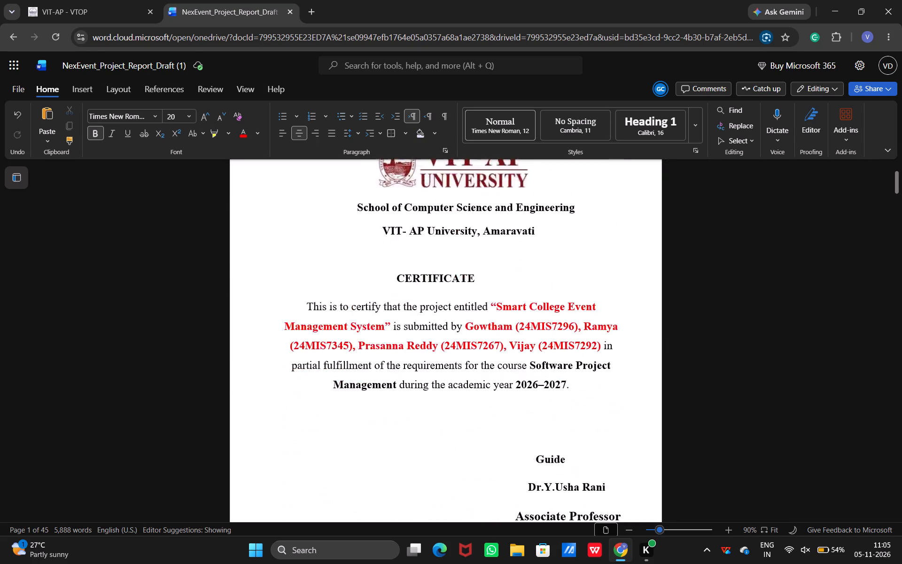
scroll(366, 388, "down", 8)
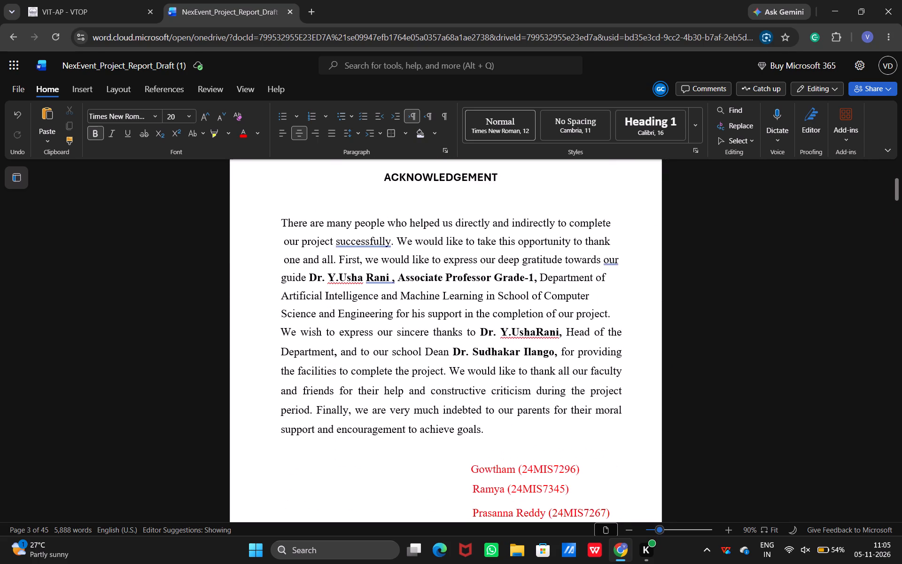
scroll(366, 388, "down", 3)
scroll(366, 388, "up", 3)
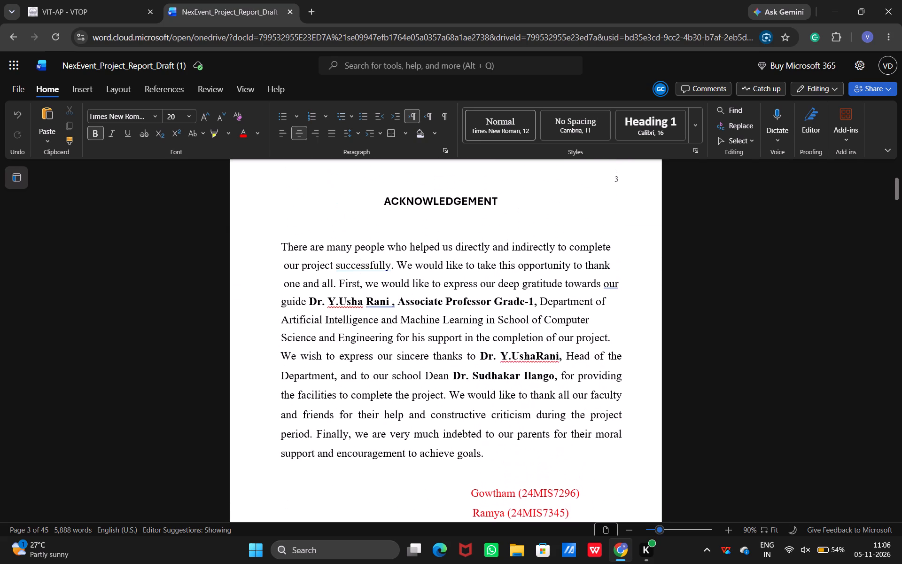
scroll(366, 388, "down", 4)
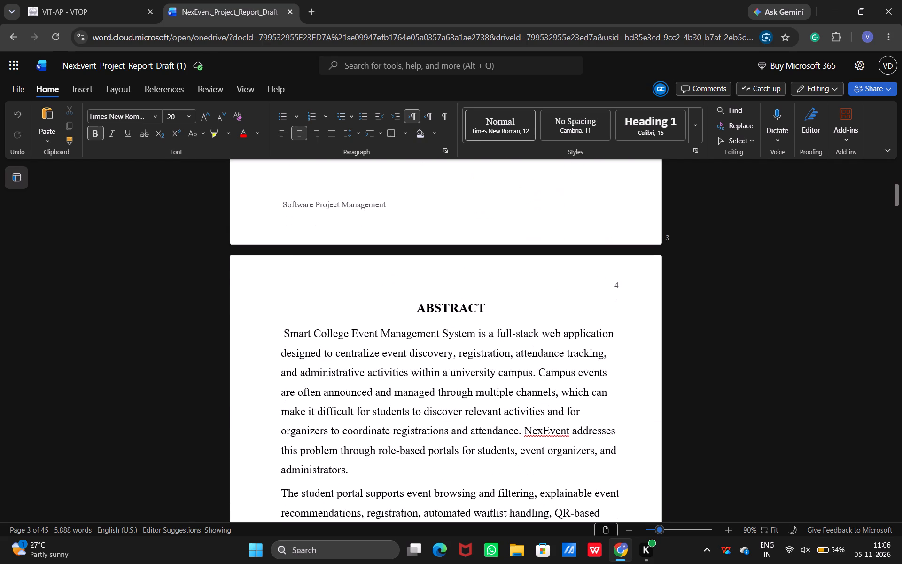
scroll(366, 388, "down", 8)
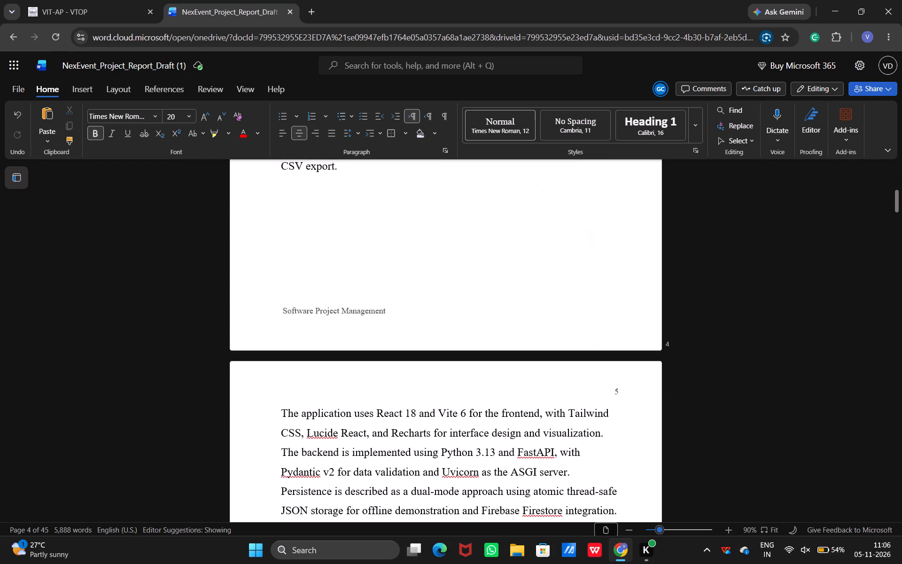
scroll(366, 388, "down", 9)
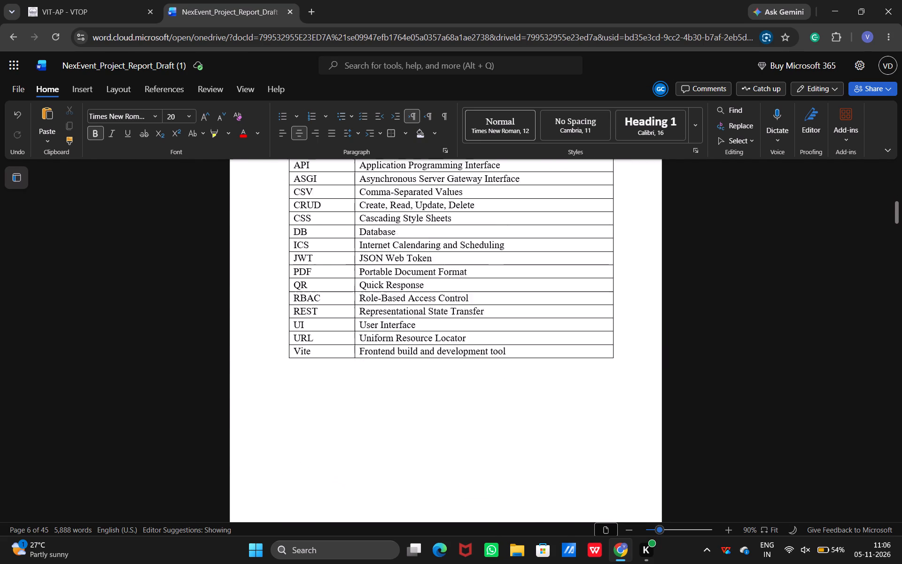
scroll(366, 388, "down", 9)
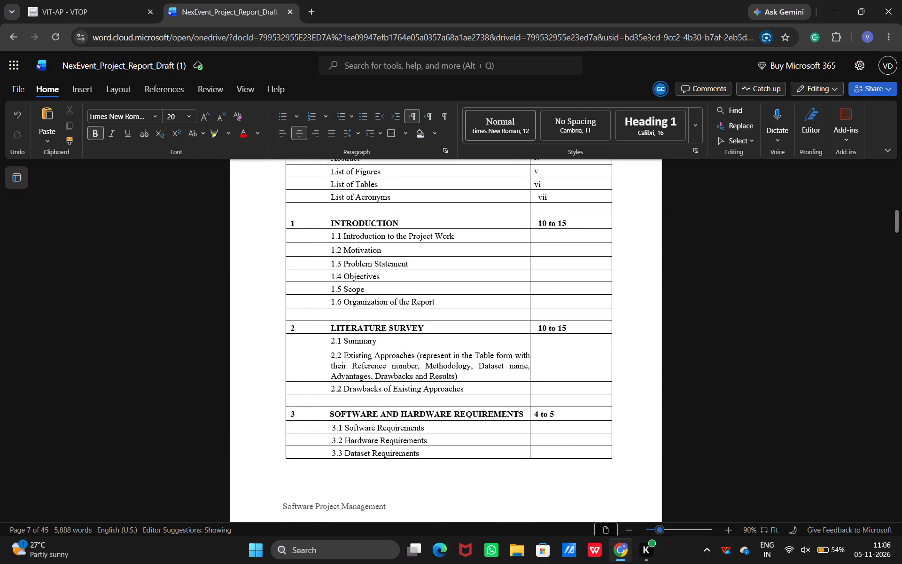
scroll(366, 388, "down", 9)
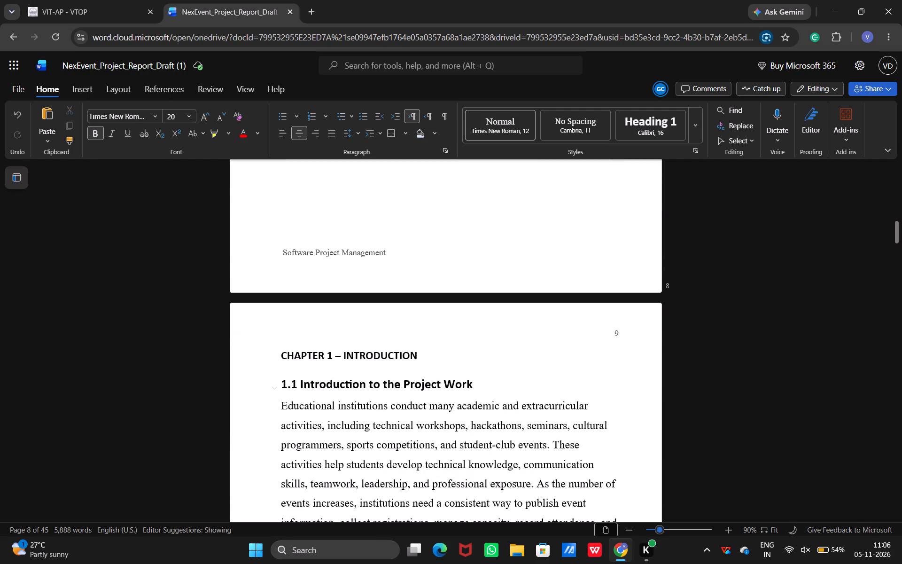
scroll(366, 388, "down", 9)
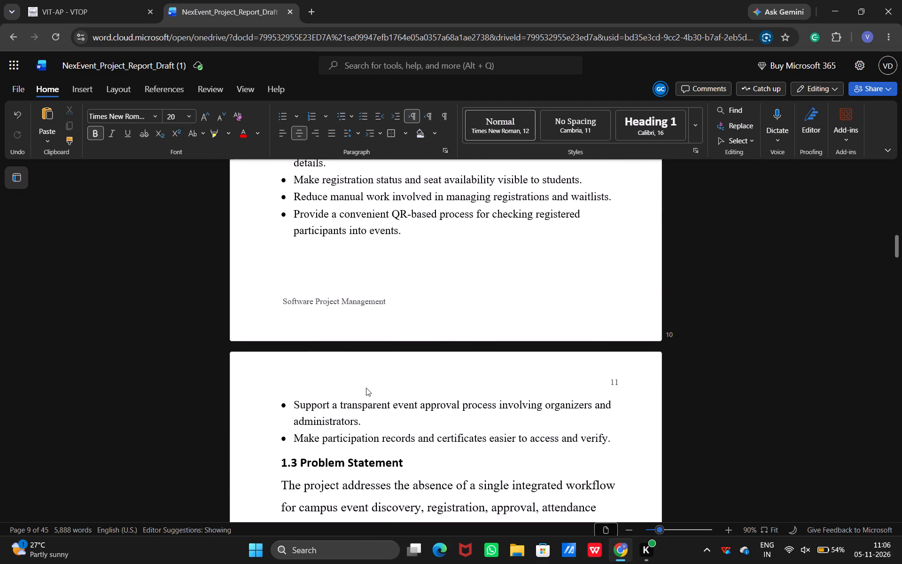
scroll(366, 388, "down", 10)
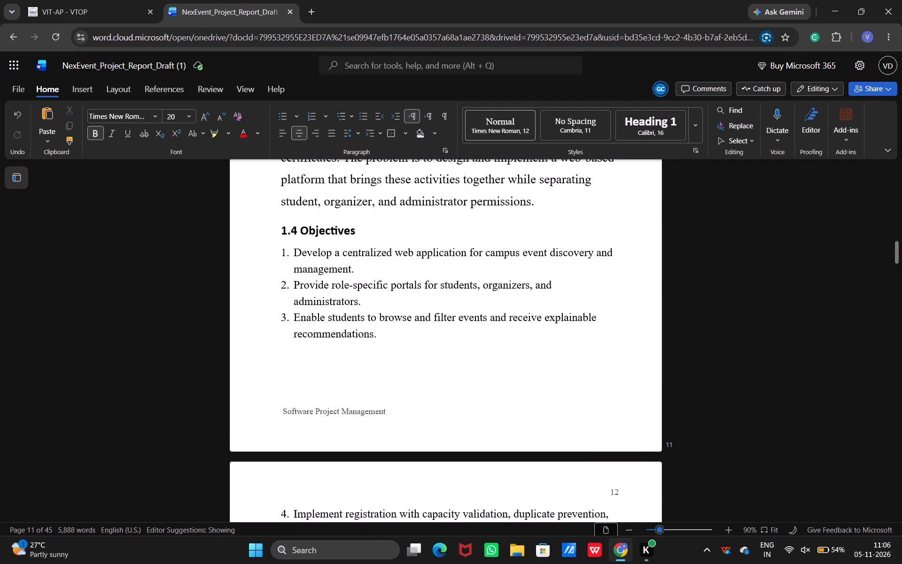
scroll(366, 388, "down", 9)
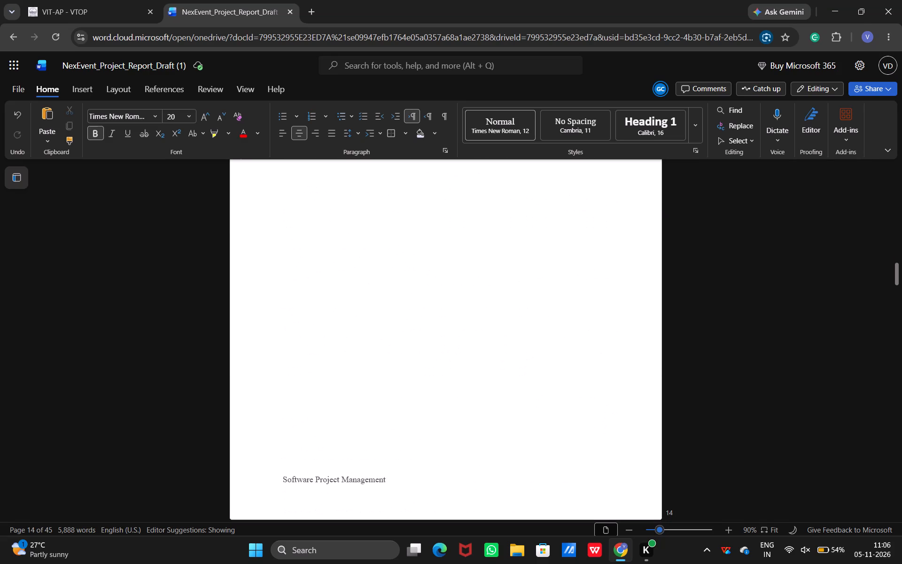
scroll(366, 388, "down", 3)
scroll(366, 388, "up", 4)
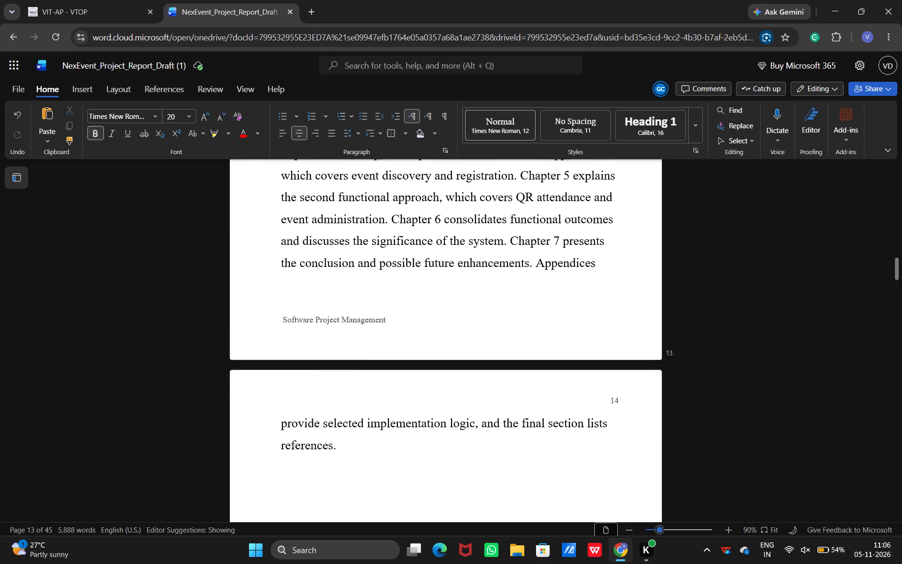
scroll(366, 388, "up", 3)
scroll(366, 388, "down", 1)
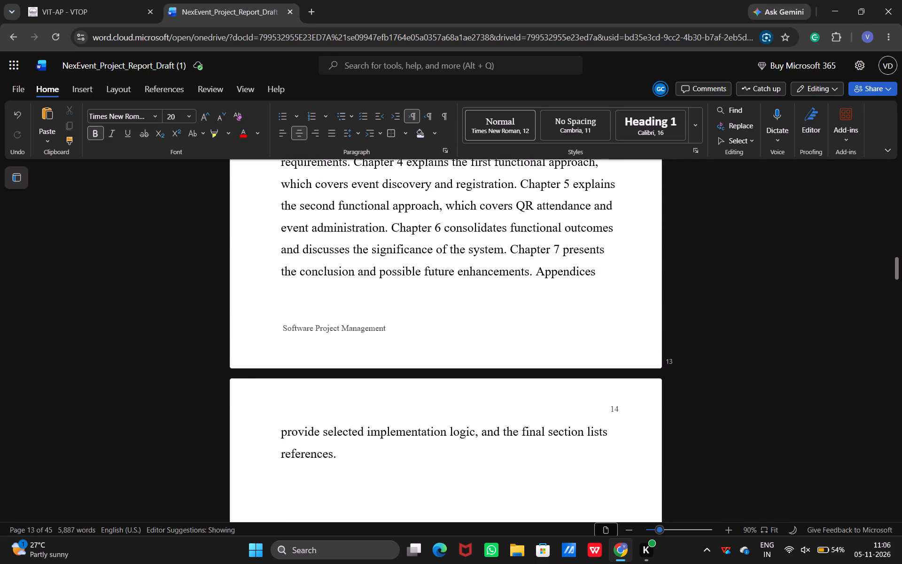
Recheck pages 14 to 17 of the report, examining the layout around the Chapter 2 start and section 2.2.
scroll(366, 388, "down", 5)
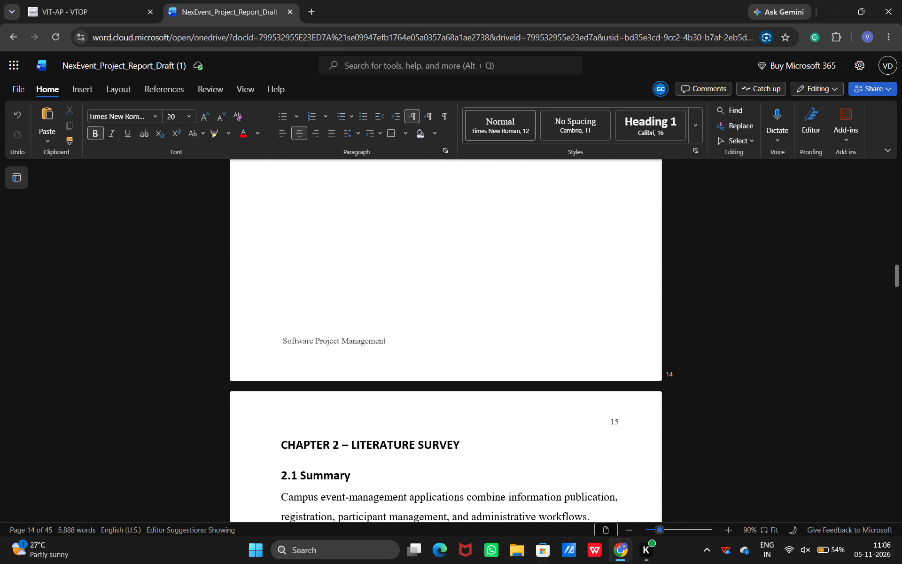
scroll(366, 388, "up", 1)
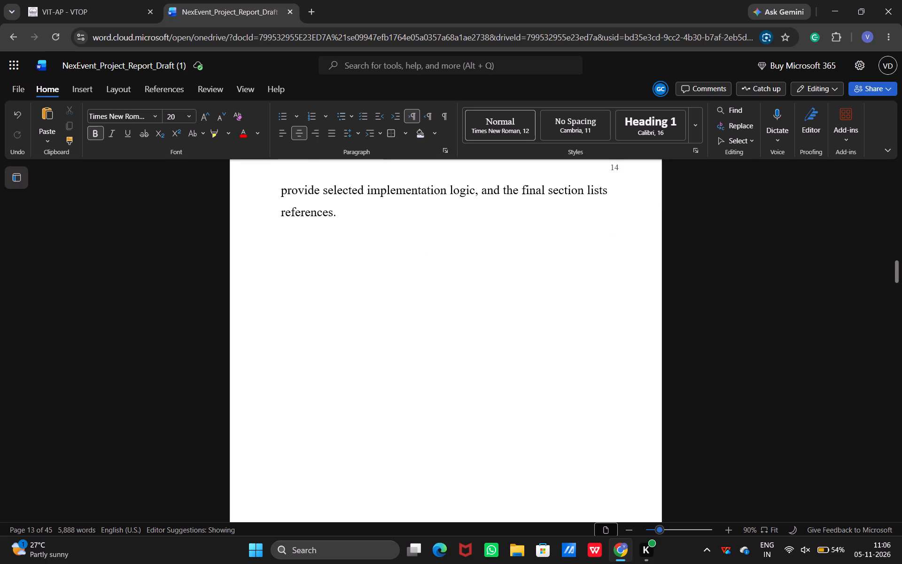
scroll(366, 388, "up", 1)
scroll(366, 388, "down", 1)
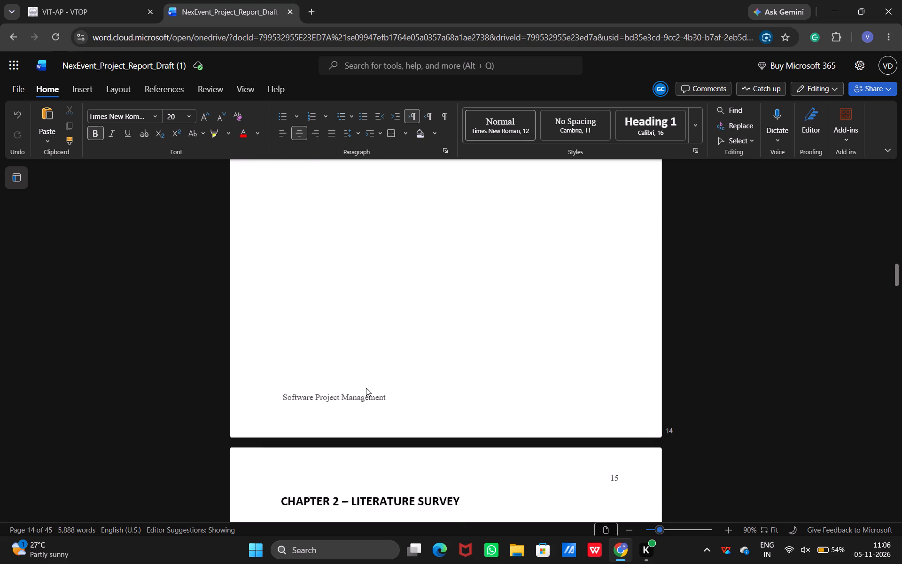
scroll(366, 388, "down", 3)
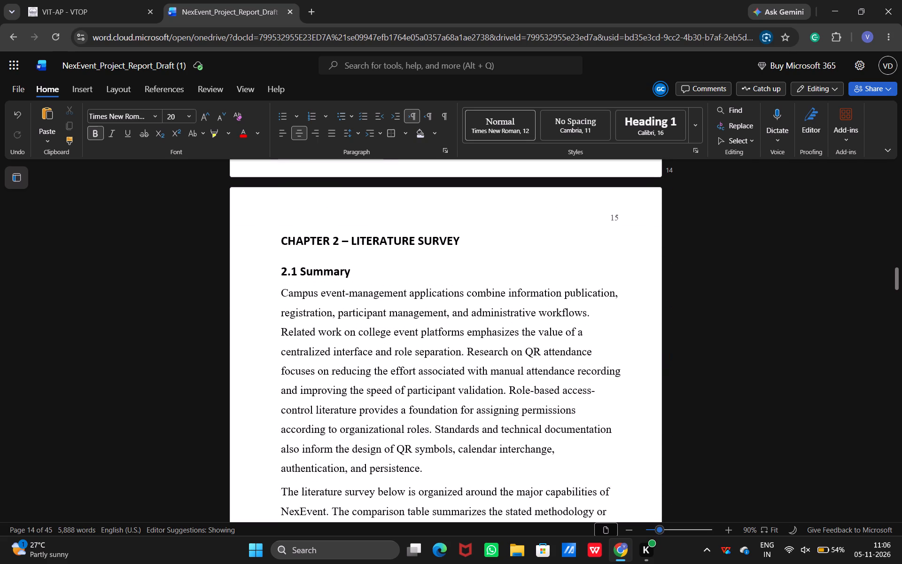
scroll(366, 388, "down", 1)
scroll(292, 232, "down", 3)
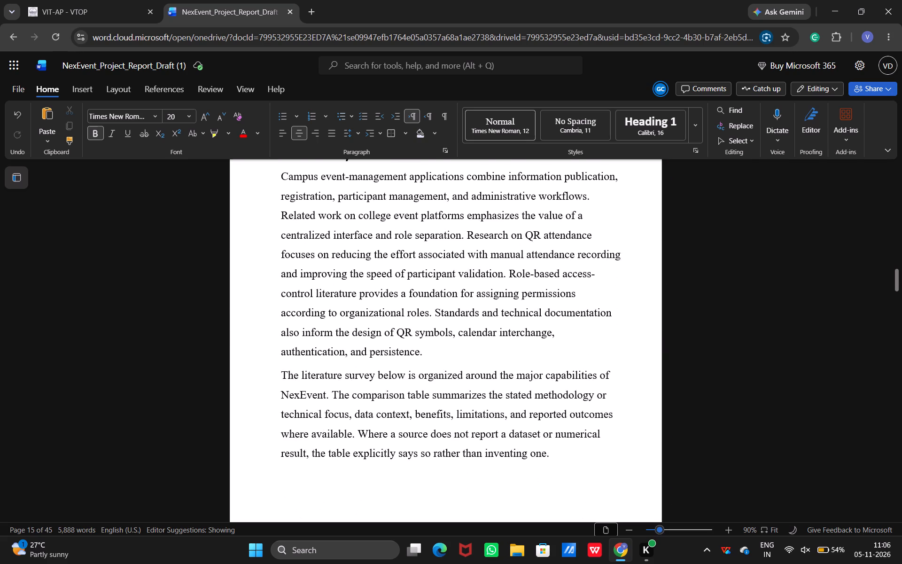
scroll(292, 232, "down", 7)
scroll(292, 232, "up", 1)
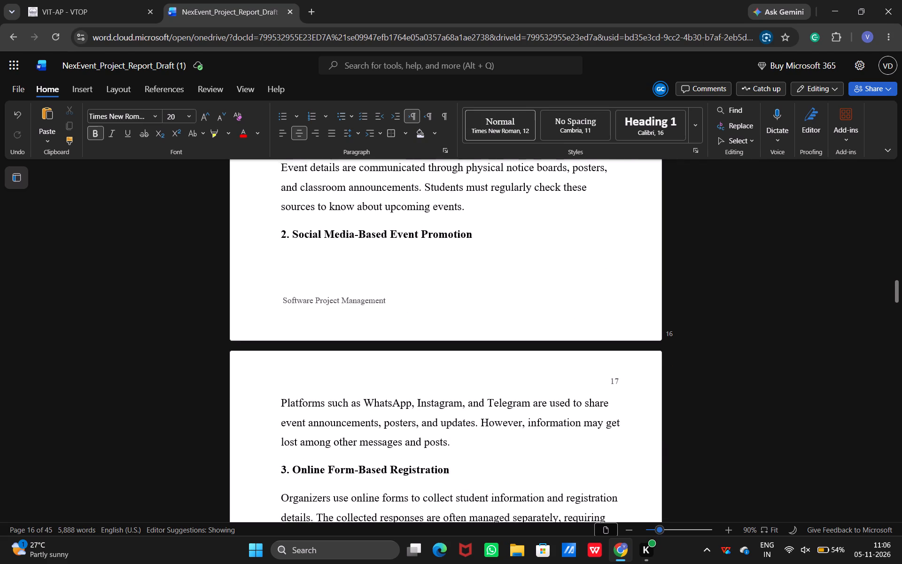
scroll(292, 232, "up", 2)
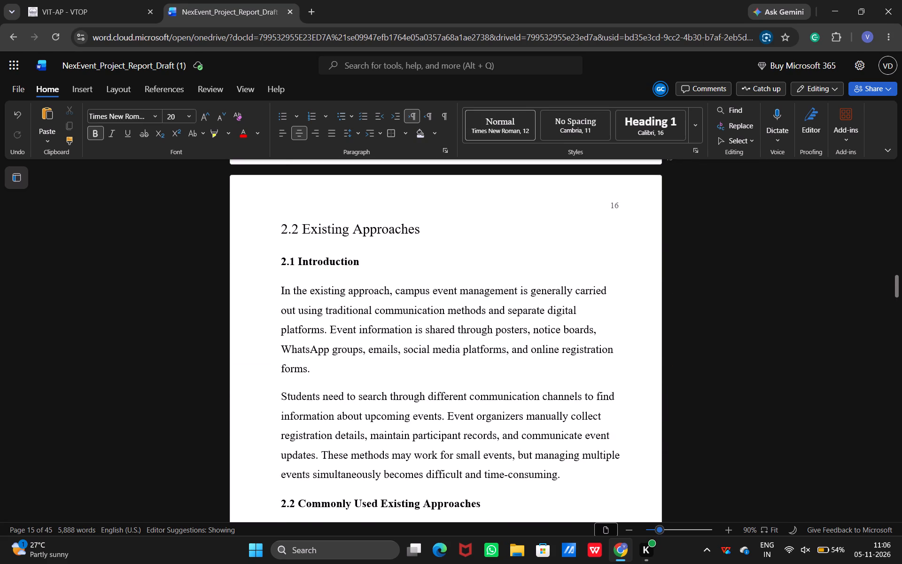
scroll(292, 232, "up", 4)
scroll(292, 232, "right", 1)
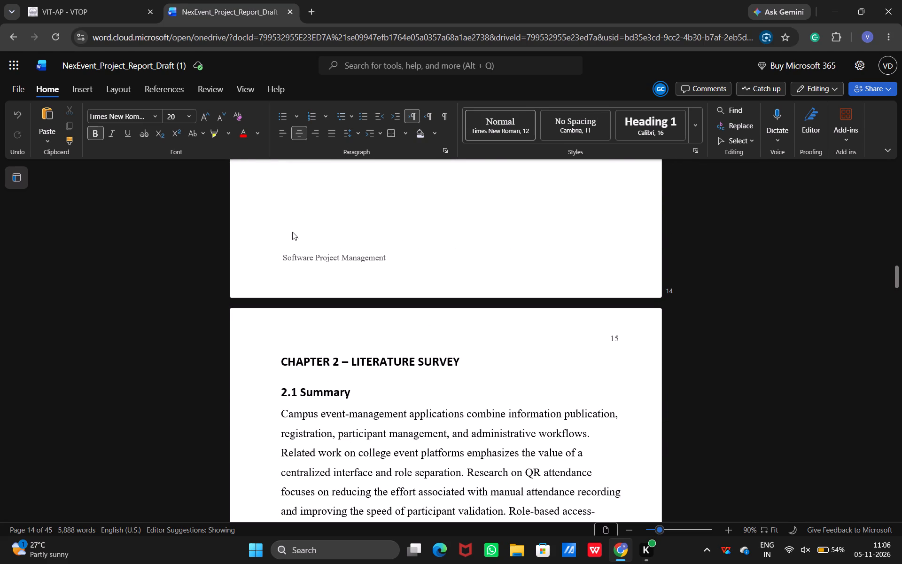
Review the report from the Chapter 2 start through the Chapter 3 requirement tables to the beginning of Chapter 4.
scroll(292, 232, "down", 2)
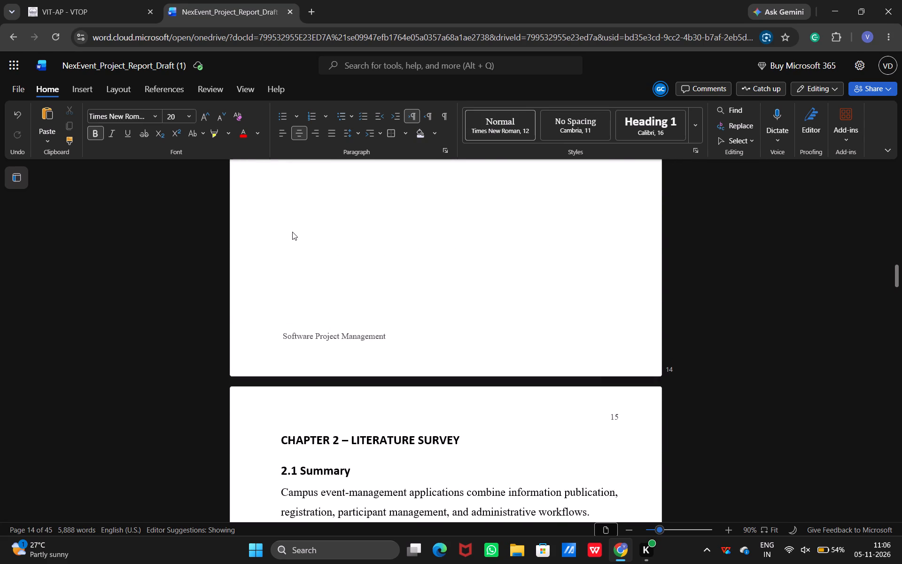
scroll(292, 232, "down", 4)
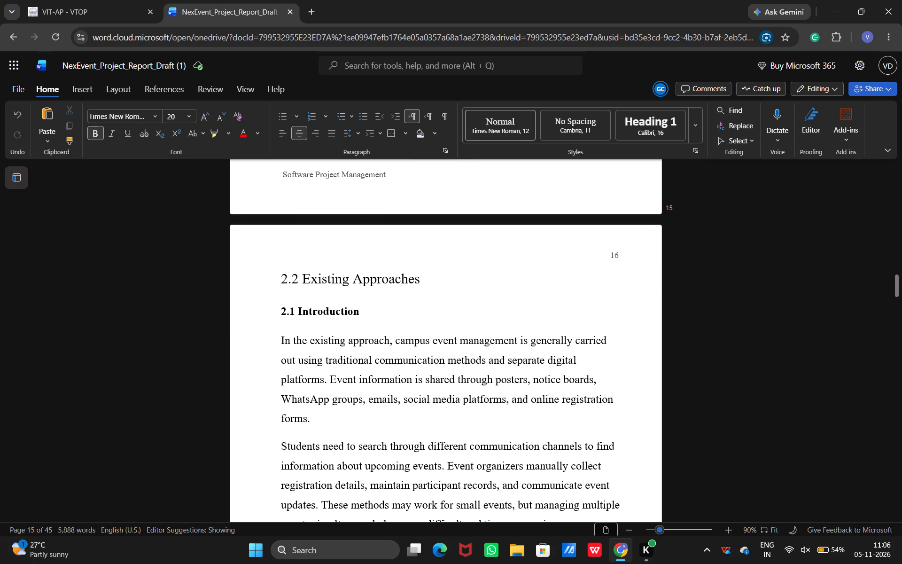
scroll(292, 232, "down", 5)
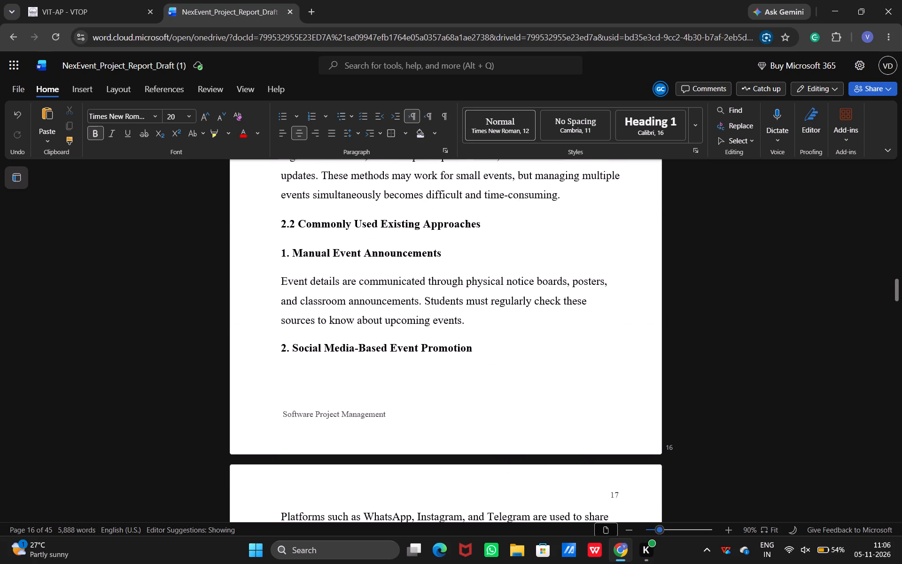
scroll(292, 232, "down", 2)
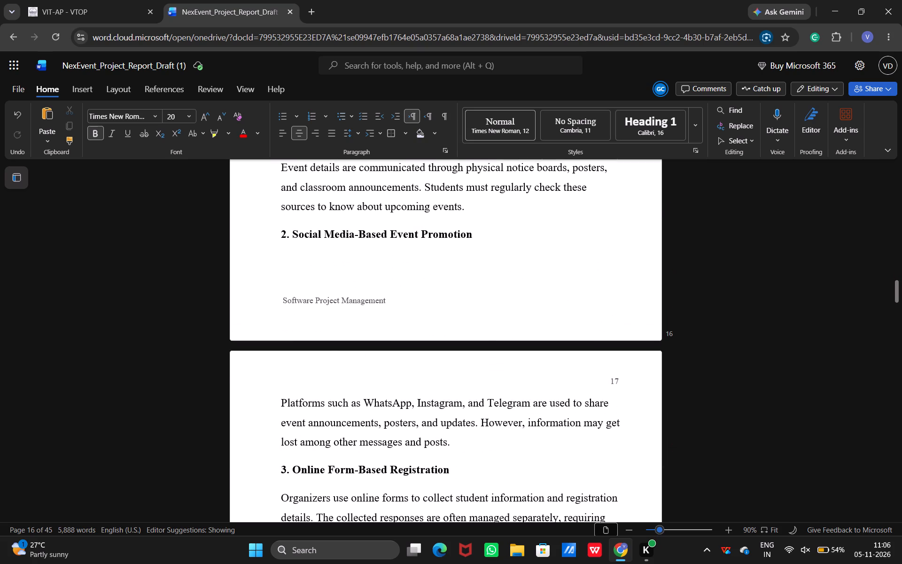
scroll(292, 232, "down", 7)
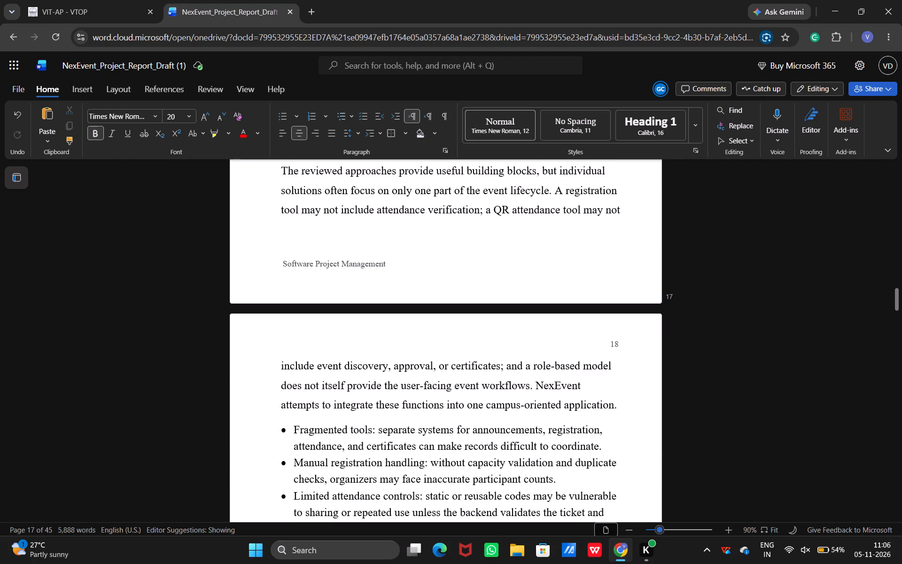
scroll(292, 232, "down", 6)
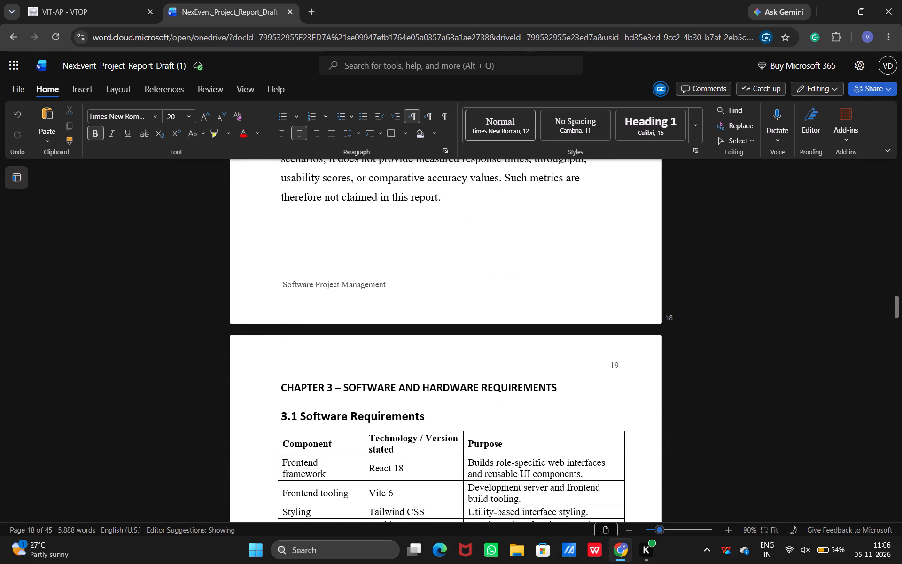
scroll(292, 232, "down", 9)
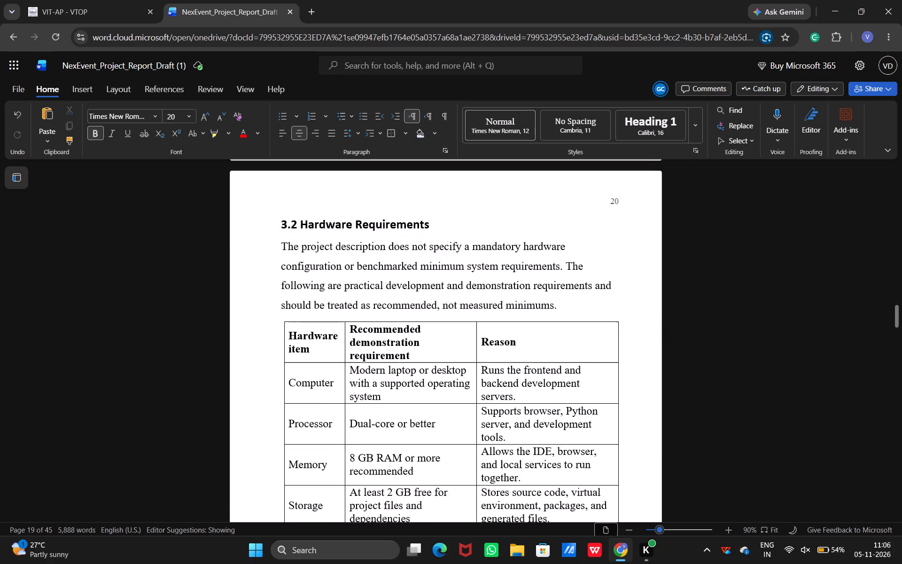
scroll(292, 232, "down", 9)
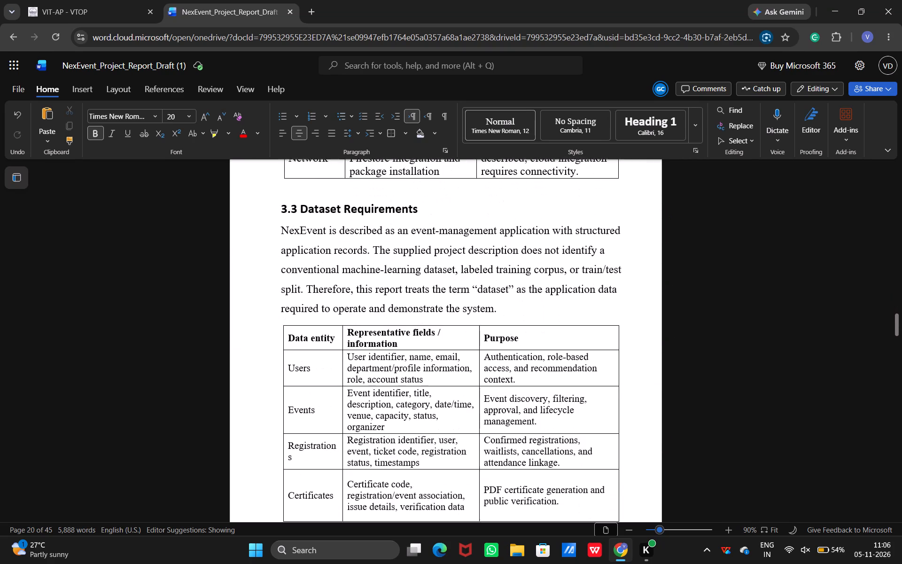
scroll(292, 232, "down", 9)
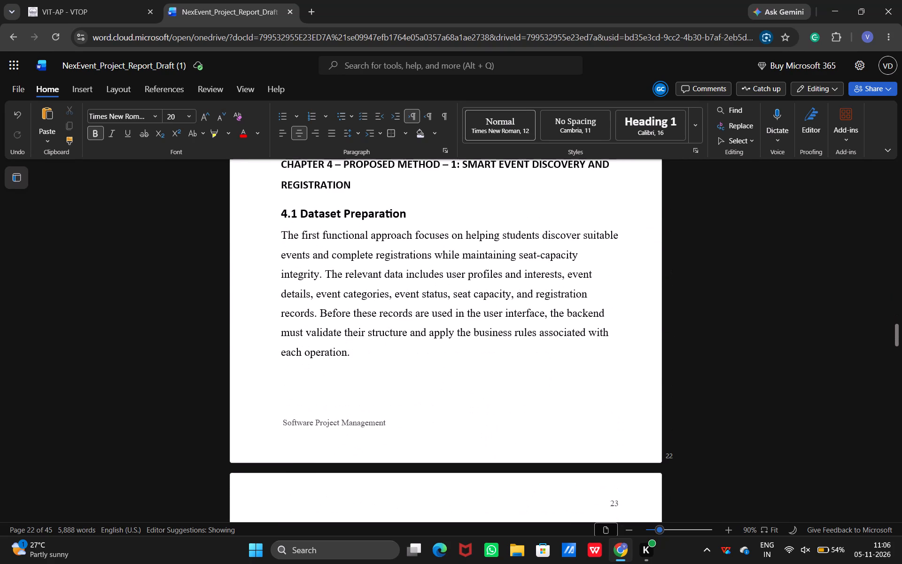
Insert four blank lines above the Chapter 4 heading, below the dataset table, to push the chapter onto page 23.
scroll(292, 232, "up", 1)
left_click(279, 262)
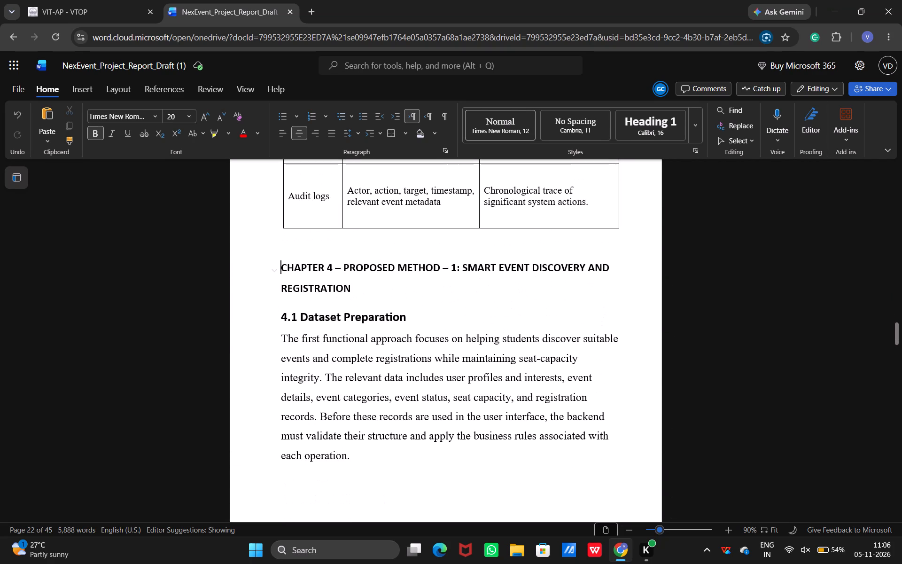
key("Return")
key("Return")
key("Return")
key("Return")
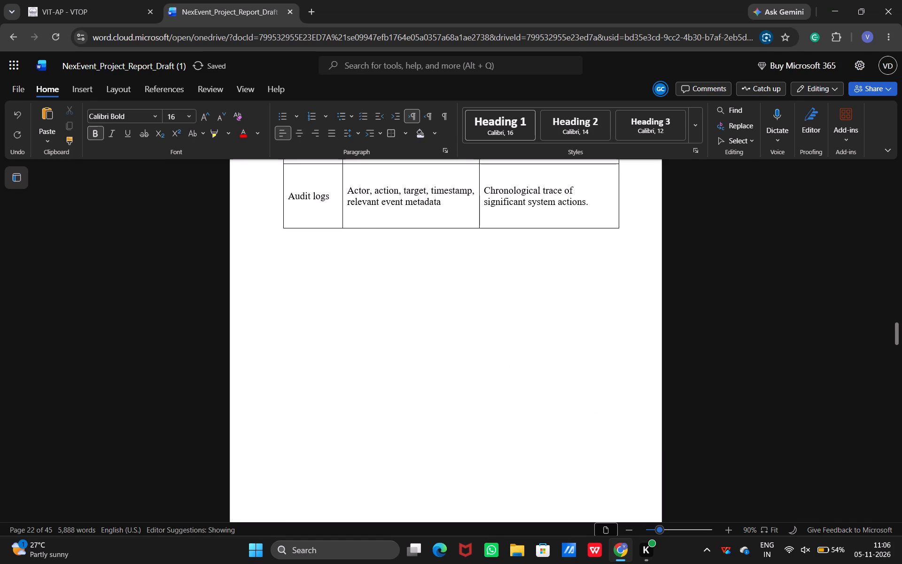
scroll(279, 262, "down", 6)
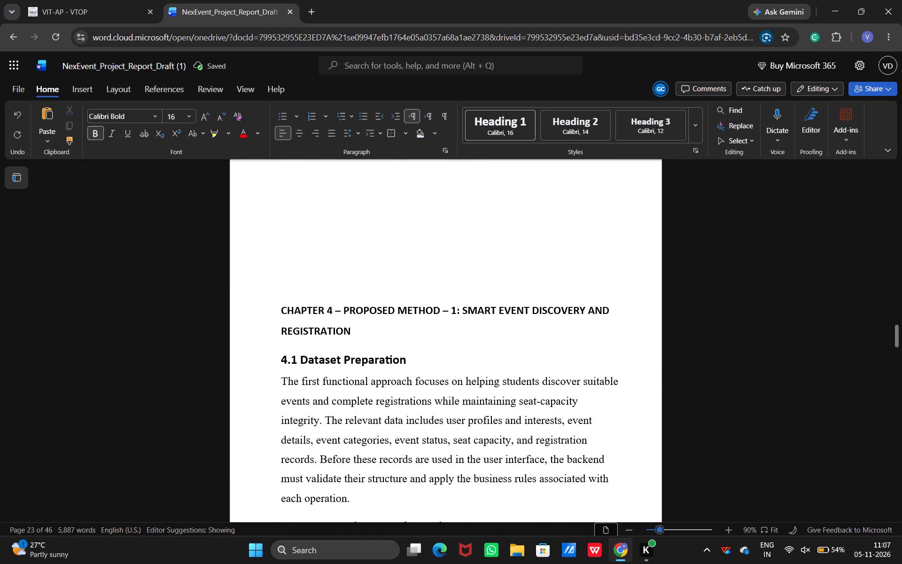
scroll(279, 262, "down", 1)
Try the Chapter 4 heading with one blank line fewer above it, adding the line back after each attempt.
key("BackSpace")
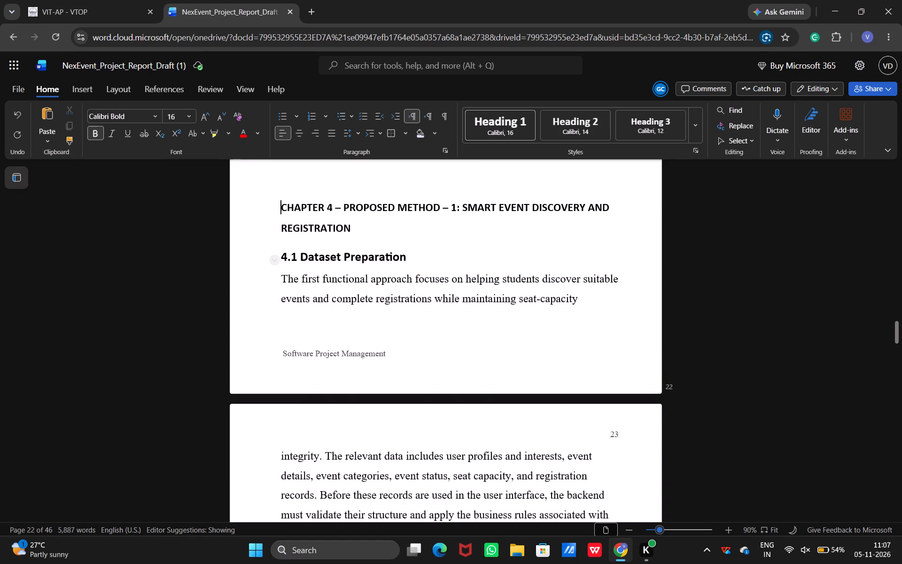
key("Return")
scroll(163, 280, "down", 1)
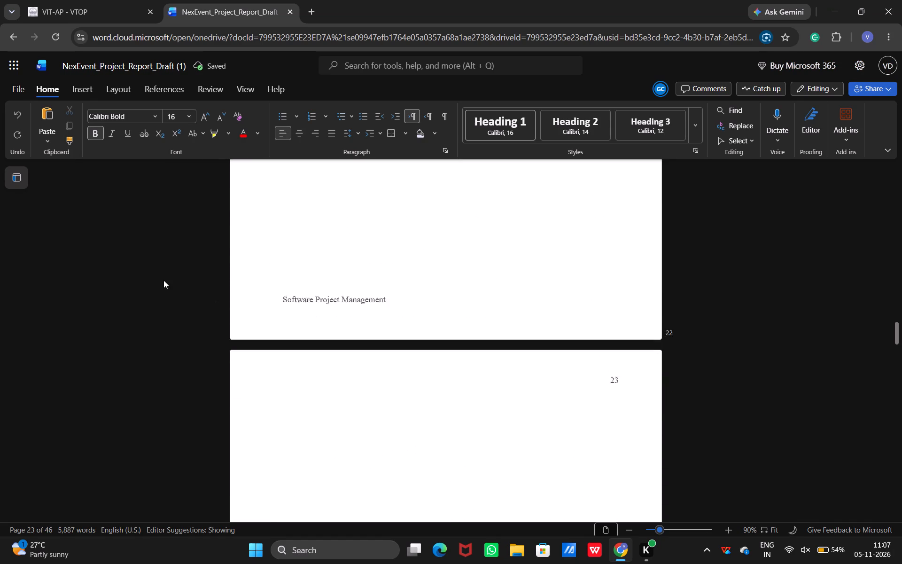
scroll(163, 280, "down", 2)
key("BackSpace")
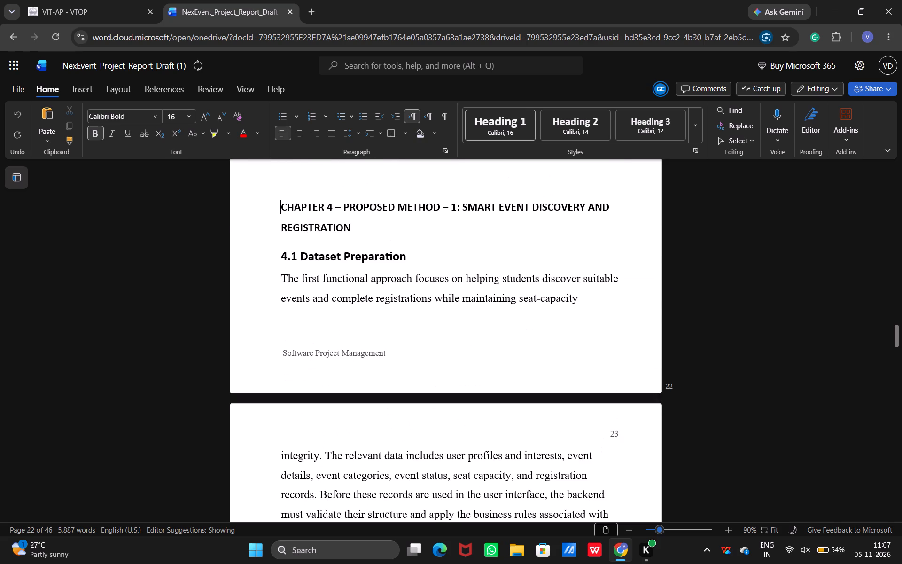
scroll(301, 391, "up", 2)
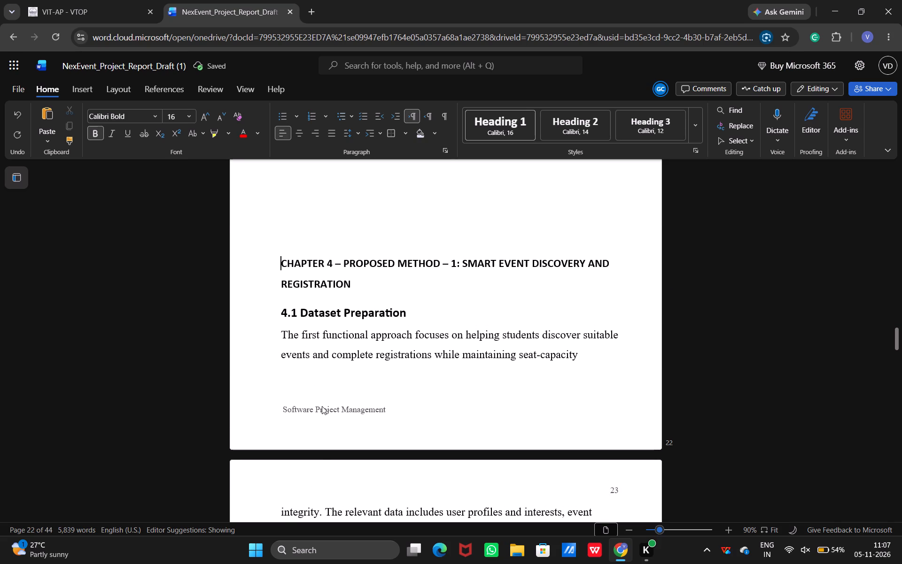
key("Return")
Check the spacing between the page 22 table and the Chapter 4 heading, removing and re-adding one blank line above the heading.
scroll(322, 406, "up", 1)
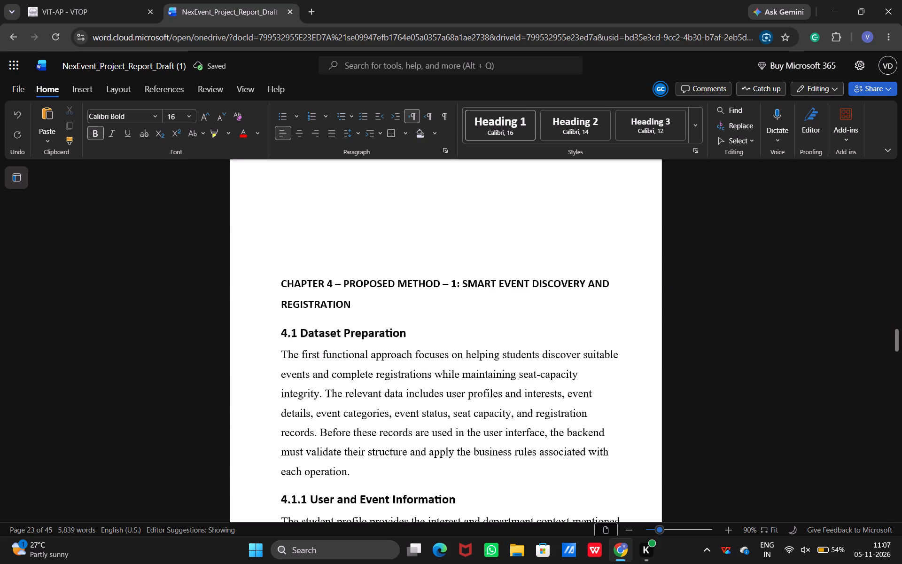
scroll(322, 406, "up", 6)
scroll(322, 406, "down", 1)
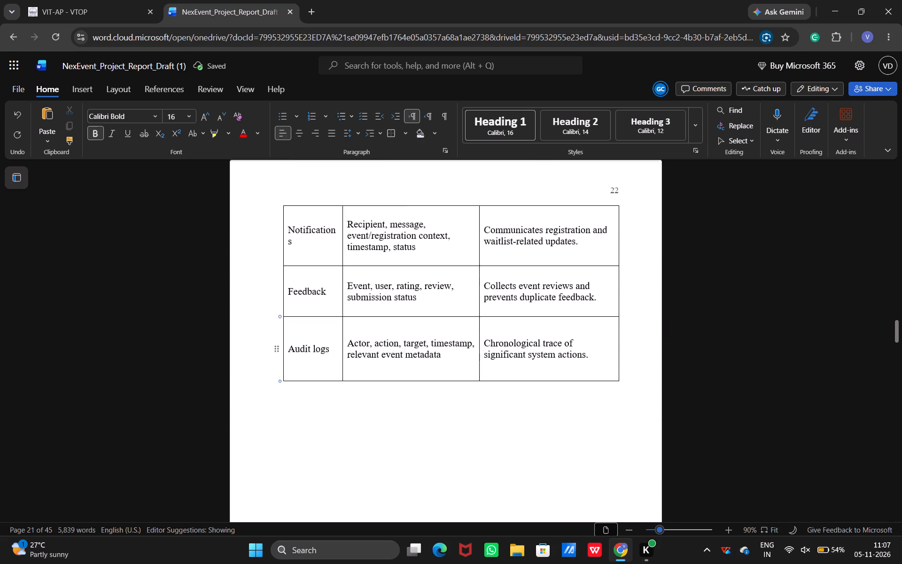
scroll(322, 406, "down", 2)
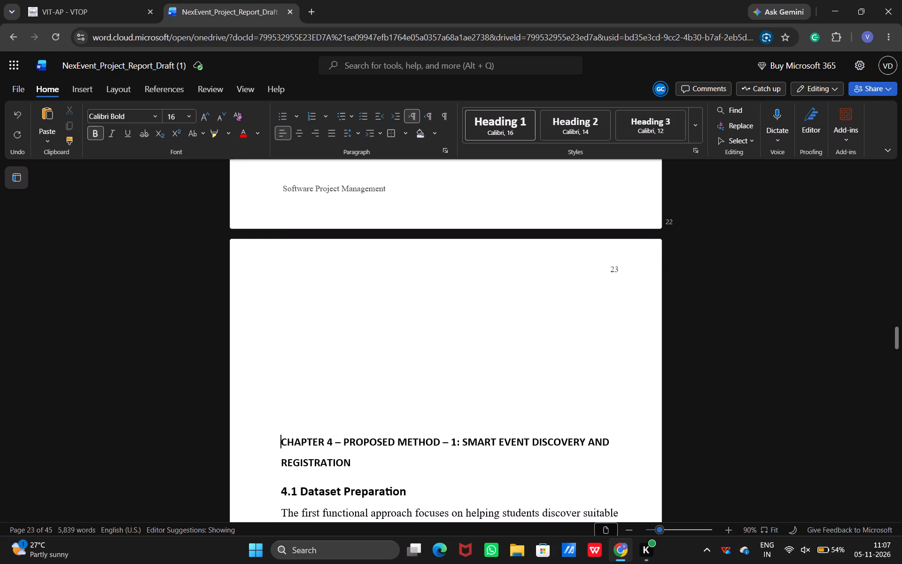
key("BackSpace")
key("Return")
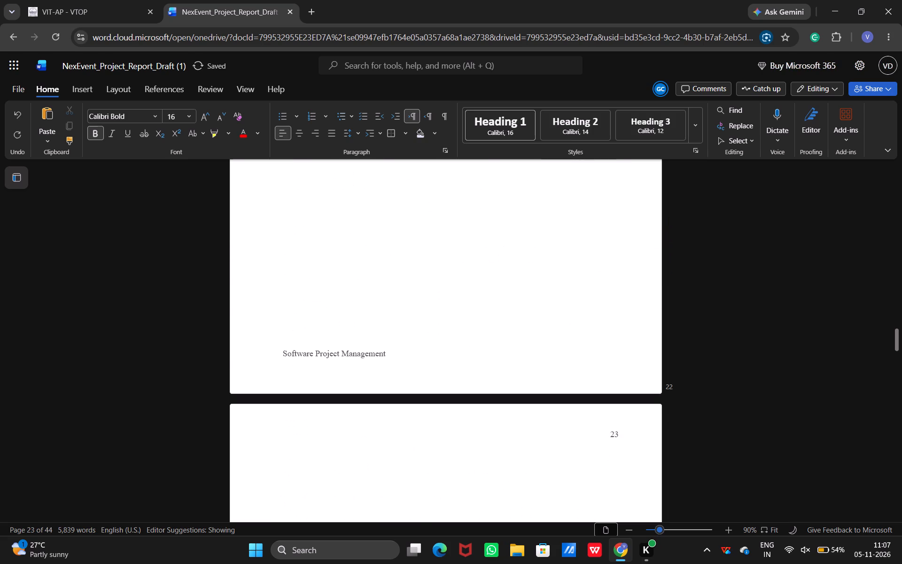
Delete one of the blank lines directly above the Chapter 4 heading.
scroll(322, 406, "down", 4)
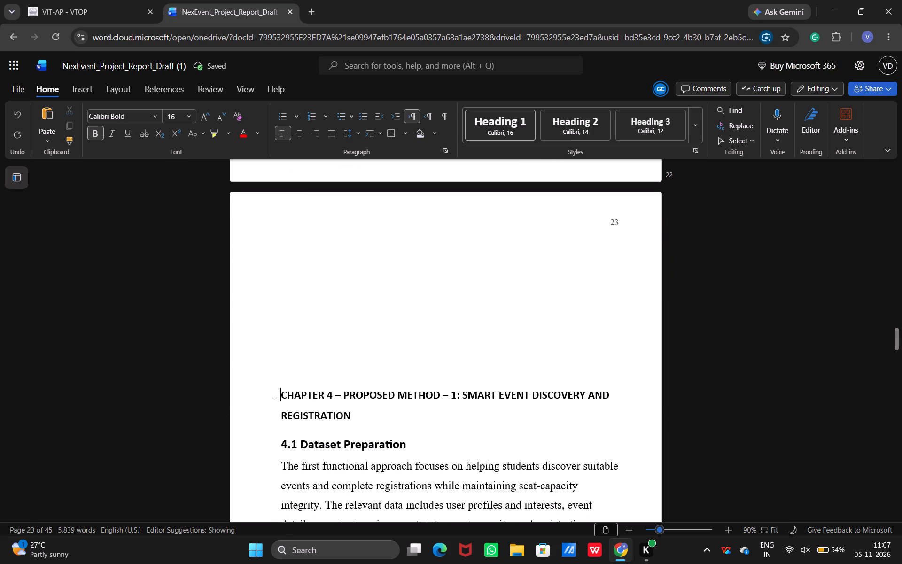
key("Up")
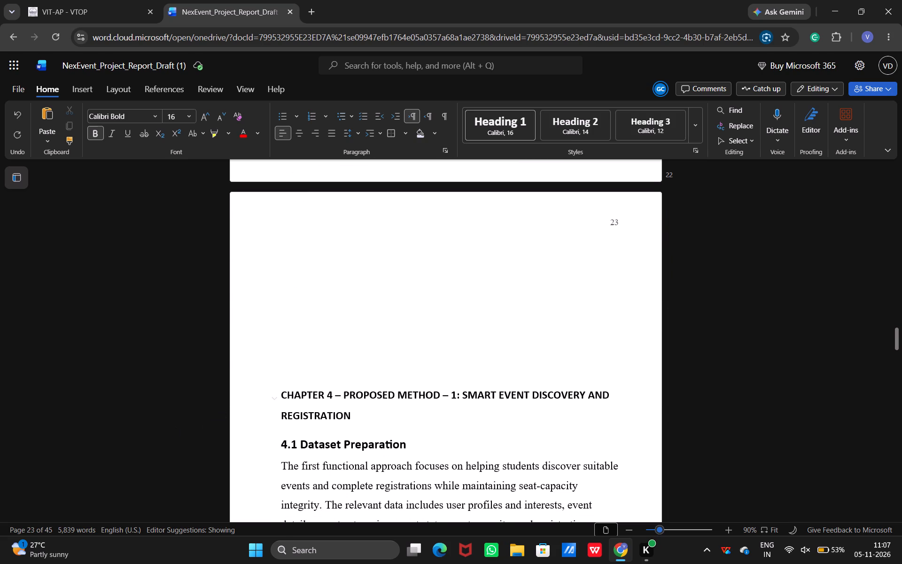
key("BackSpace")
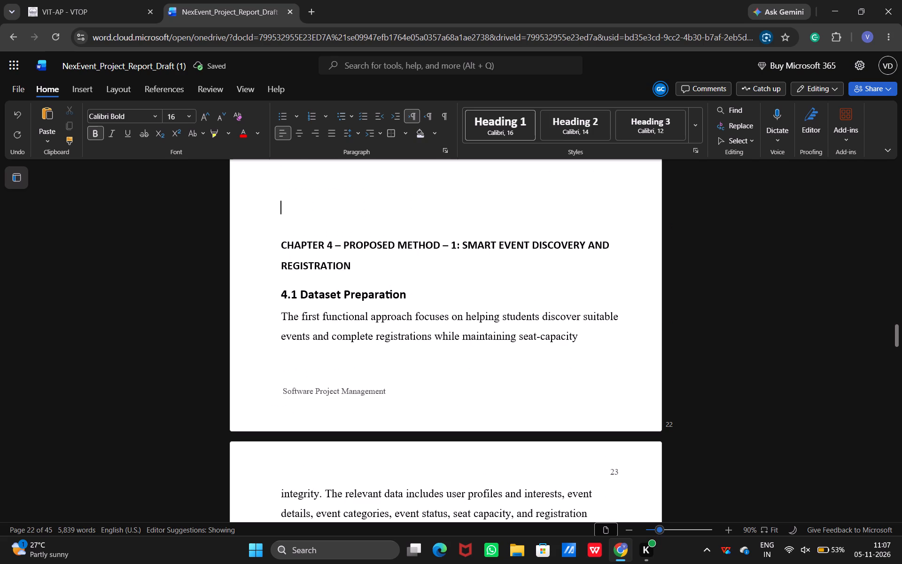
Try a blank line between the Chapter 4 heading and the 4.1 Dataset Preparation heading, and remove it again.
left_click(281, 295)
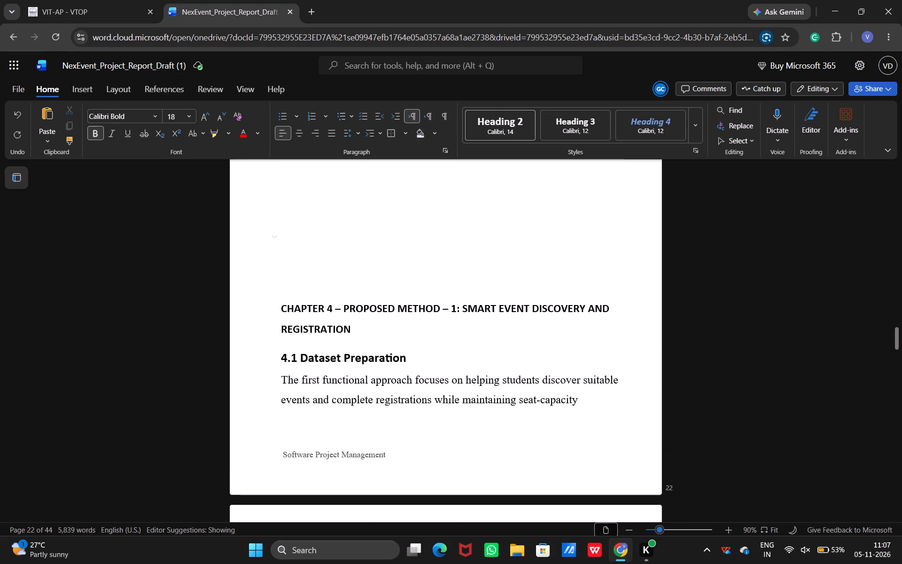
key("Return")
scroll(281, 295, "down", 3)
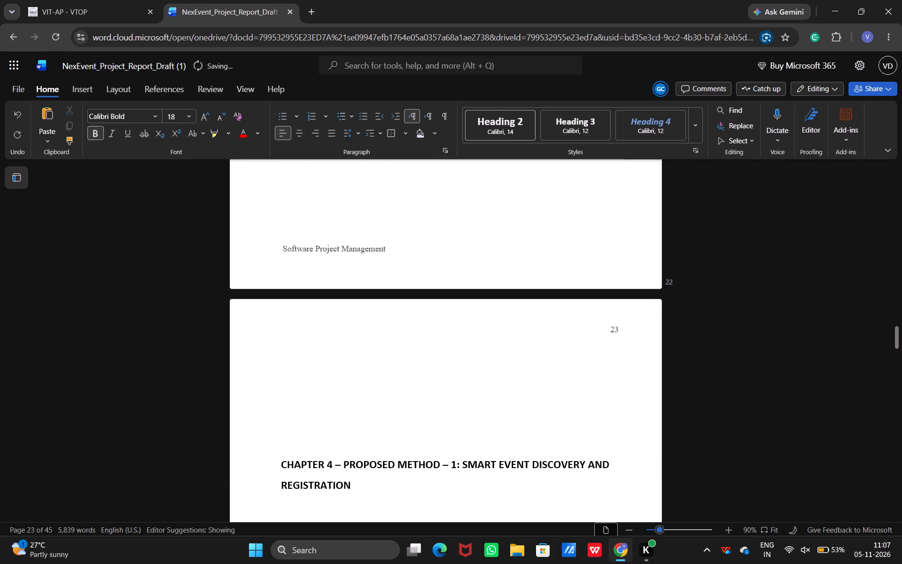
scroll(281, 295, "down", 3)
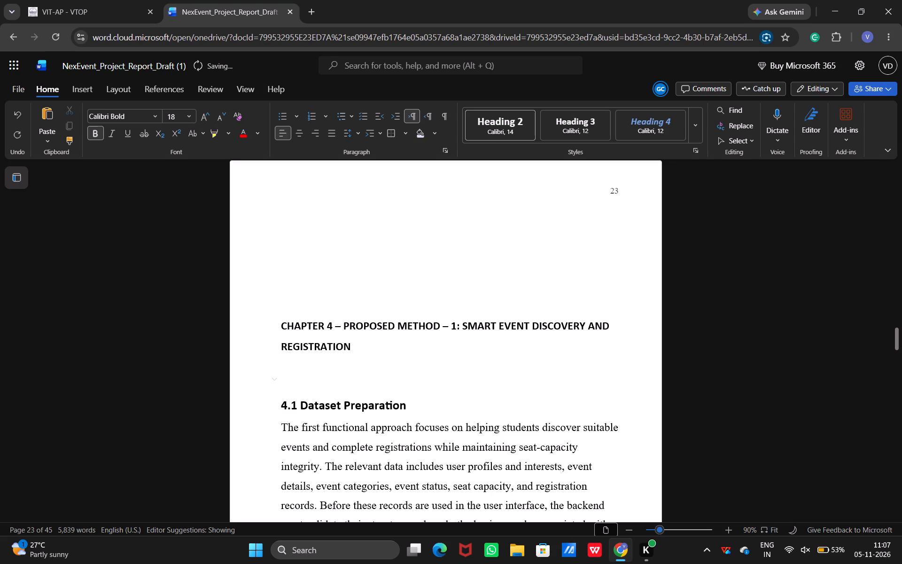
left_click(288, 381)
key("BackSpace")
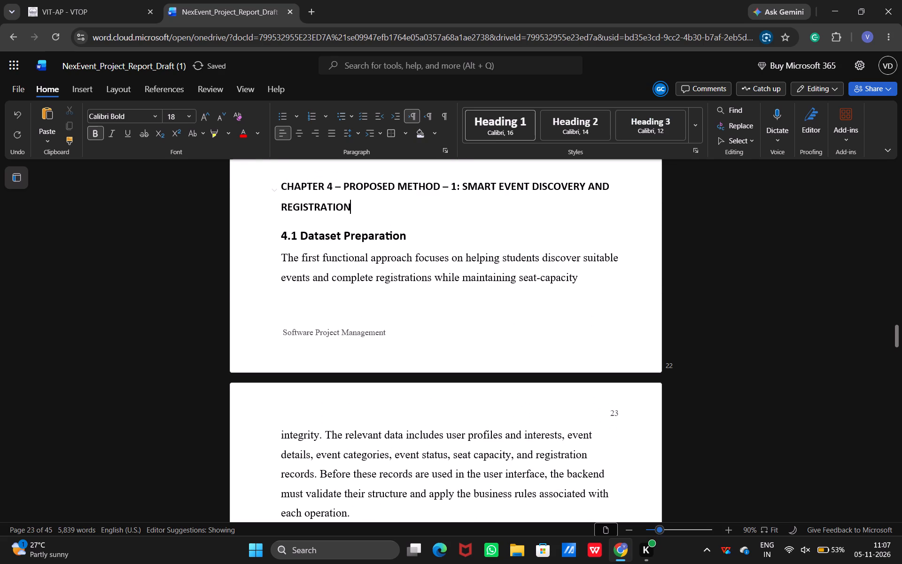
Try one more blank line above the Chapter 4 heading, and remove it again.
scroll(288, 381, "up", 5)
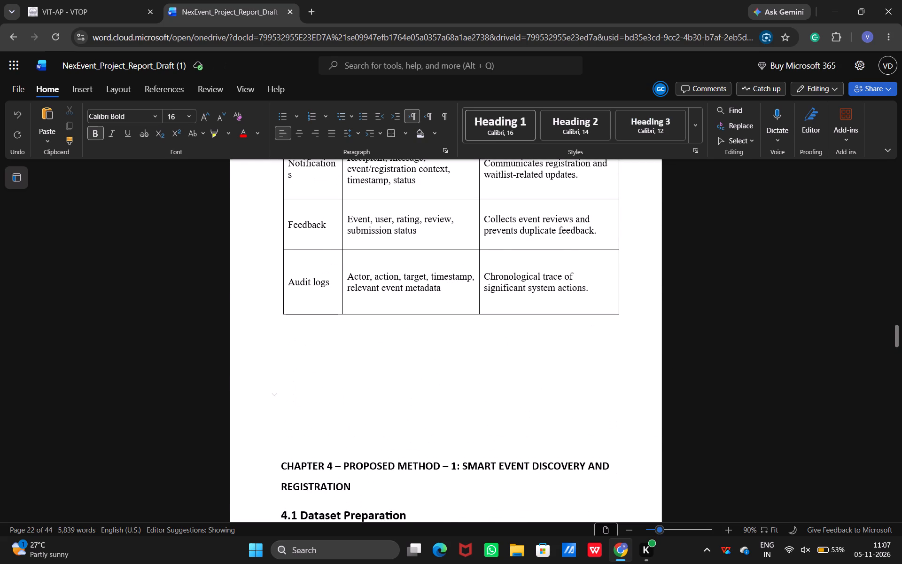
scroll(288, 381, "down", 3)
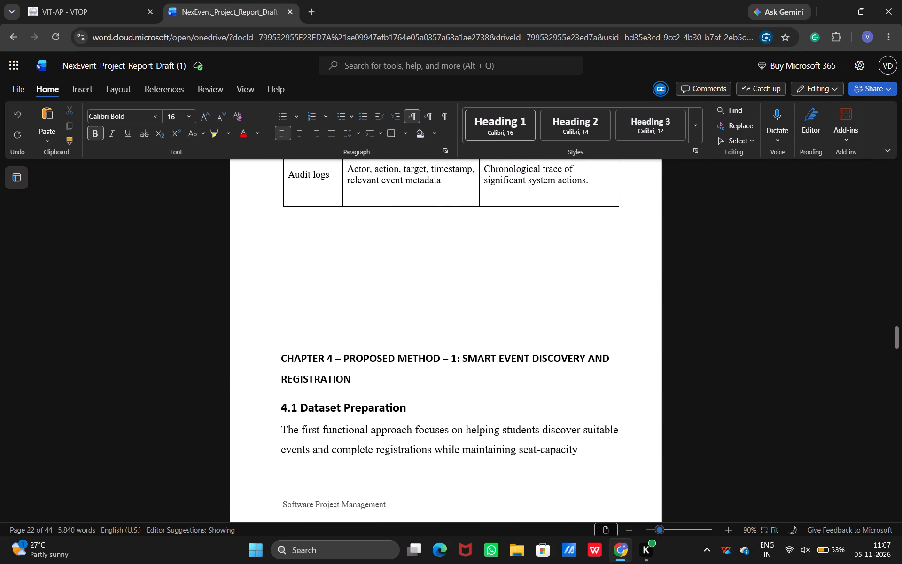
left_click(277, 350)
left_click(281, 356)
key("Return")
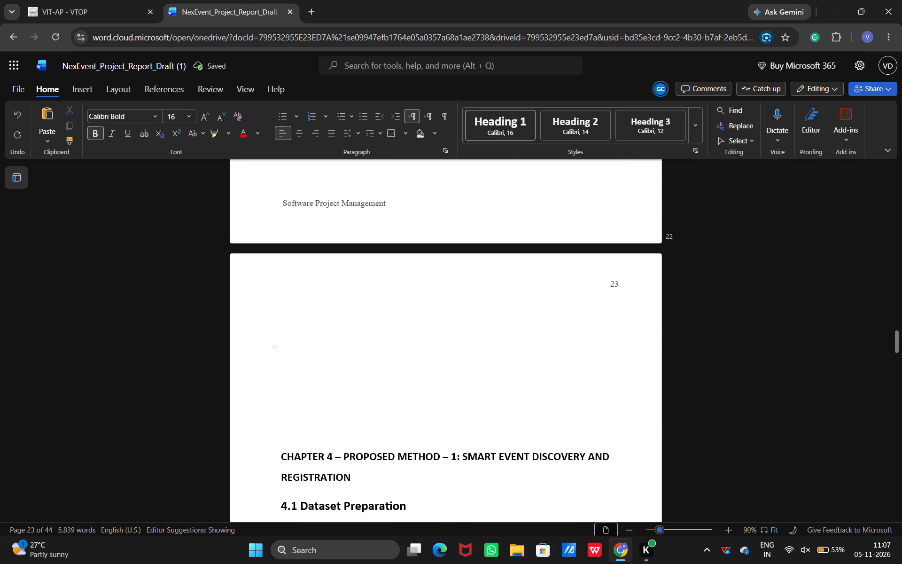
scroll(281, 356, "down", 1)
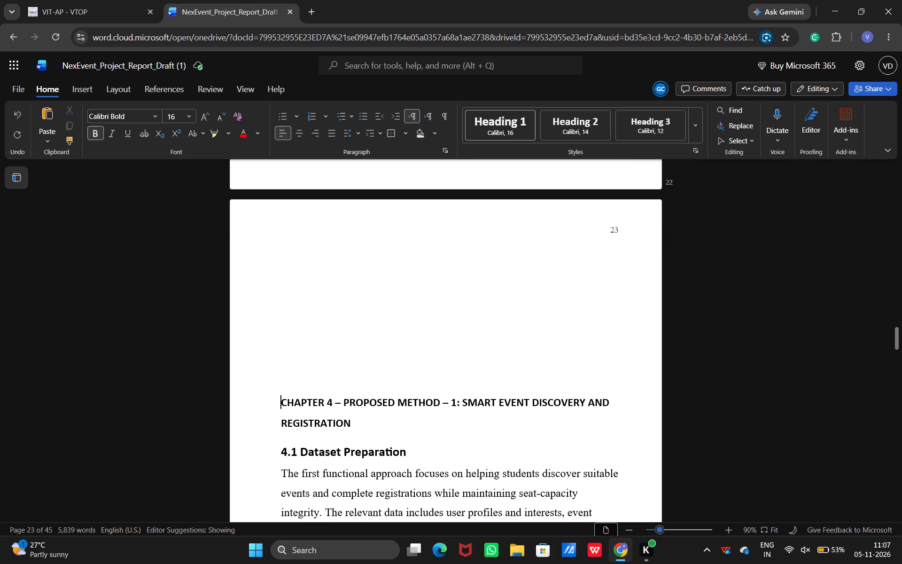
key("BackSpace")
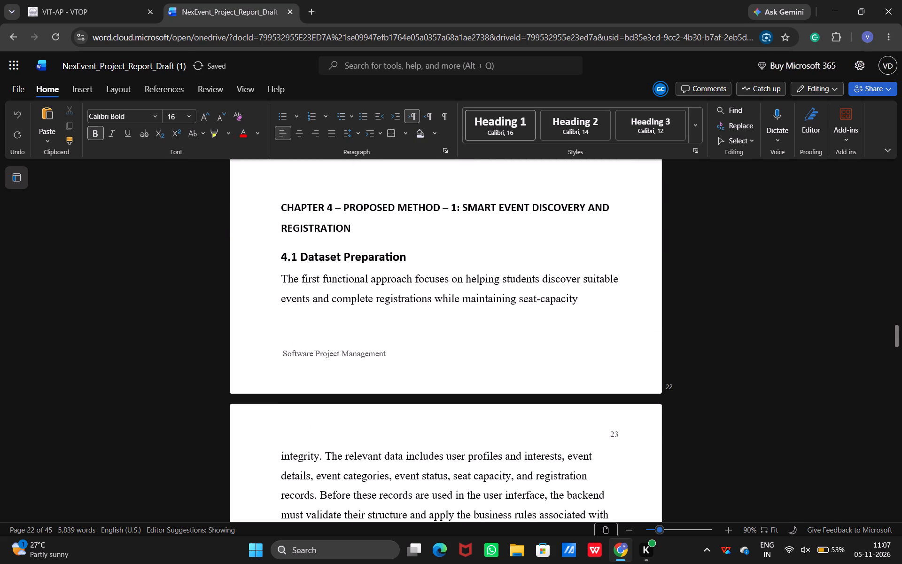
Insert a blank line between the Chapter 4 heading and the 4.1 Dataset Preparation heading.
left_click(364, 234)
key("Return")
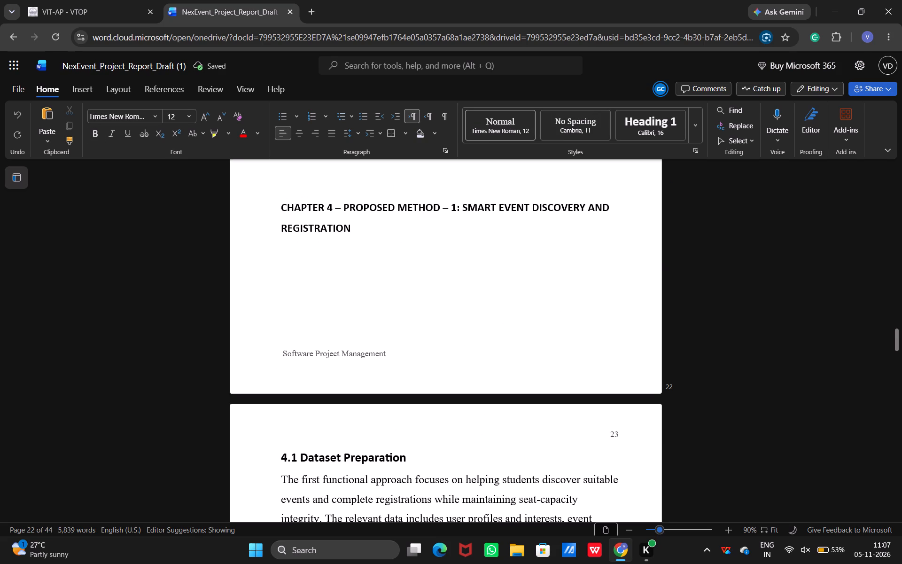
key("Left")
key("Left")
key("Left")
key("Left")
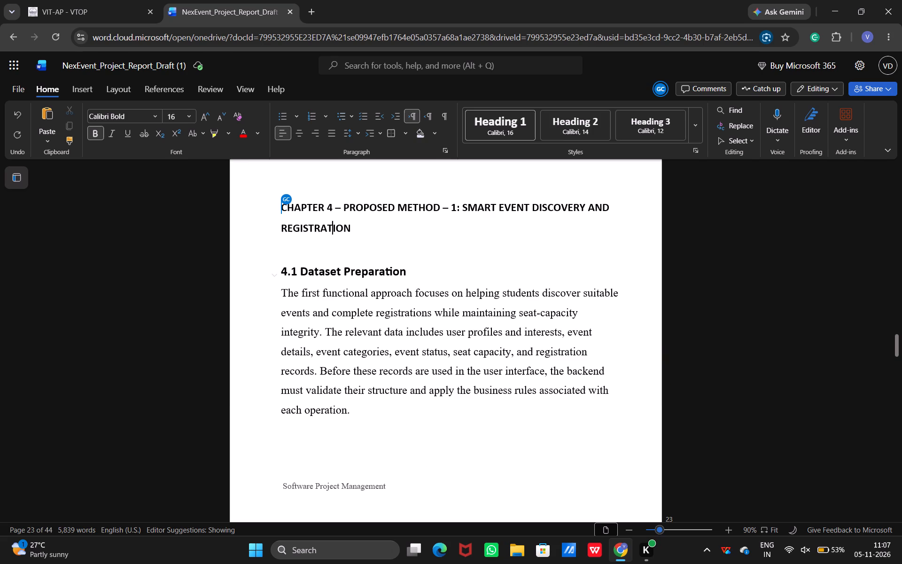
Review the layout from the page 22 table through the Chapter 4 opening to the section 4.2 architecture diagram.
scroll(314, 316, "up", 7)
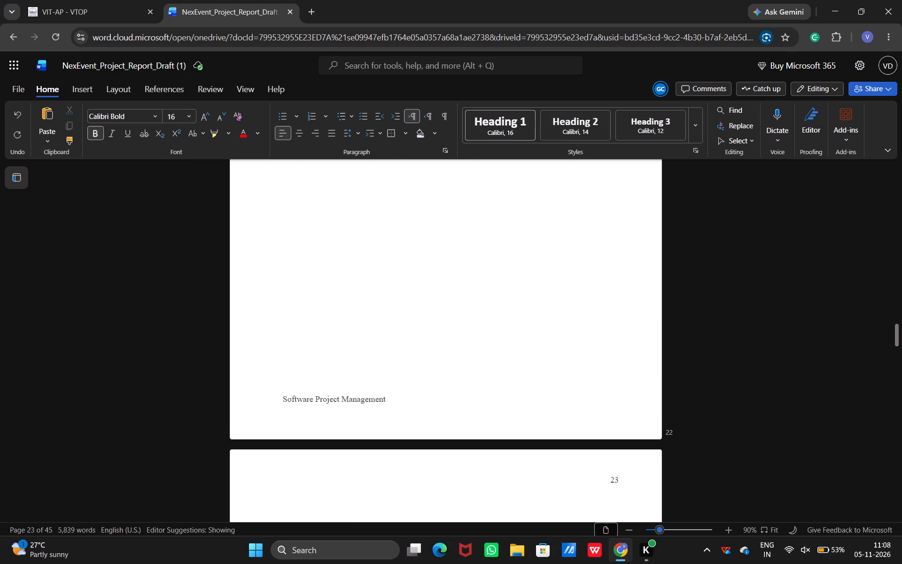
scroll(314, 316, "up", 3)
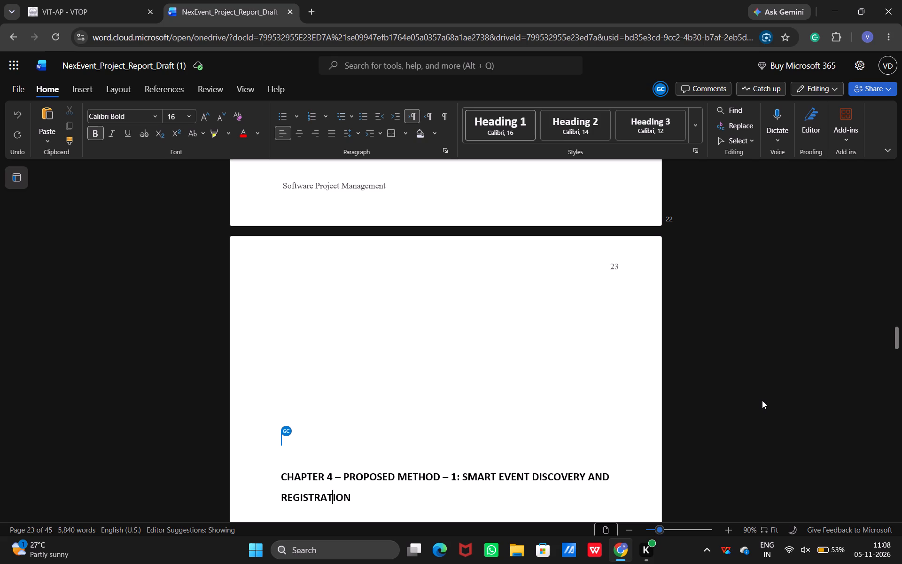
scroll(762, 400, "down", 10)
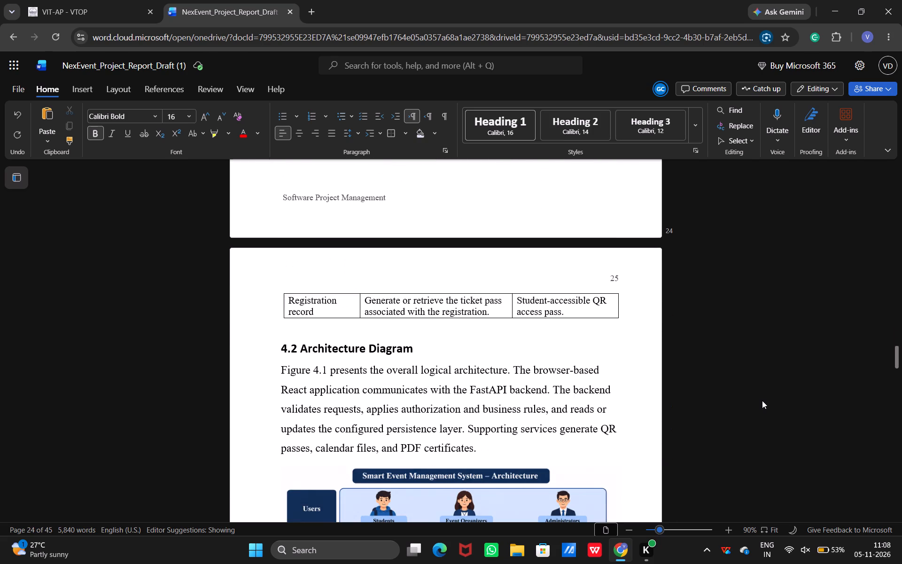
scroll(762, 400, "down", 2)
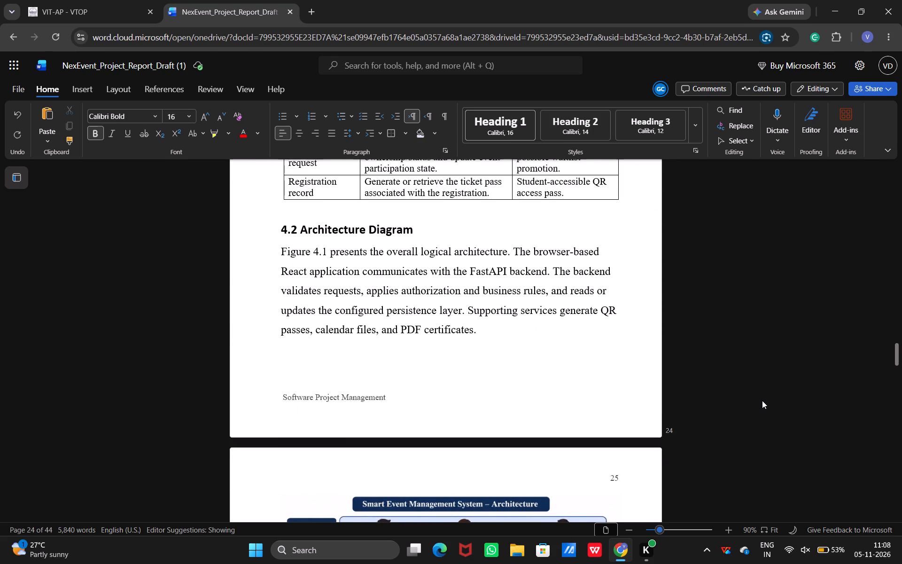
scroll(762, 400, "down", 3)
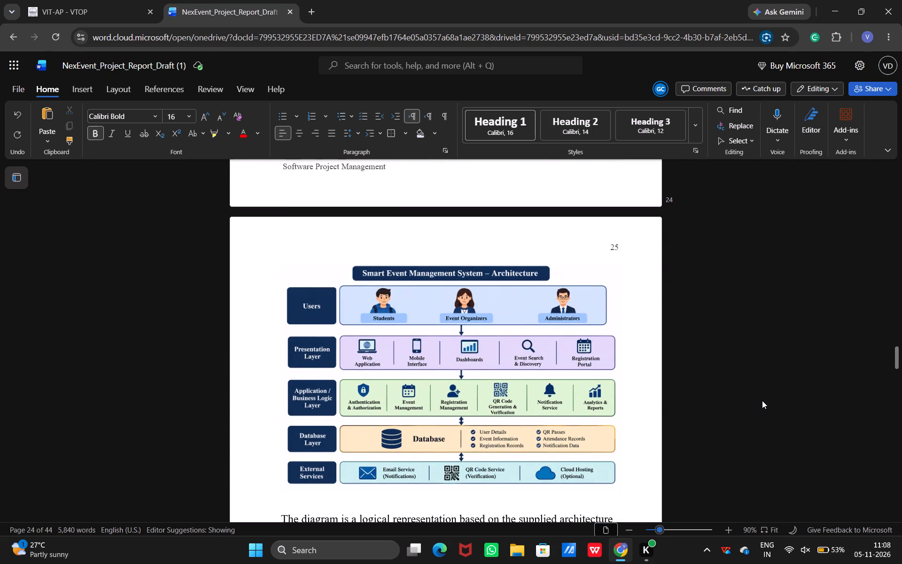
scroll(762, 400, "up", 5)
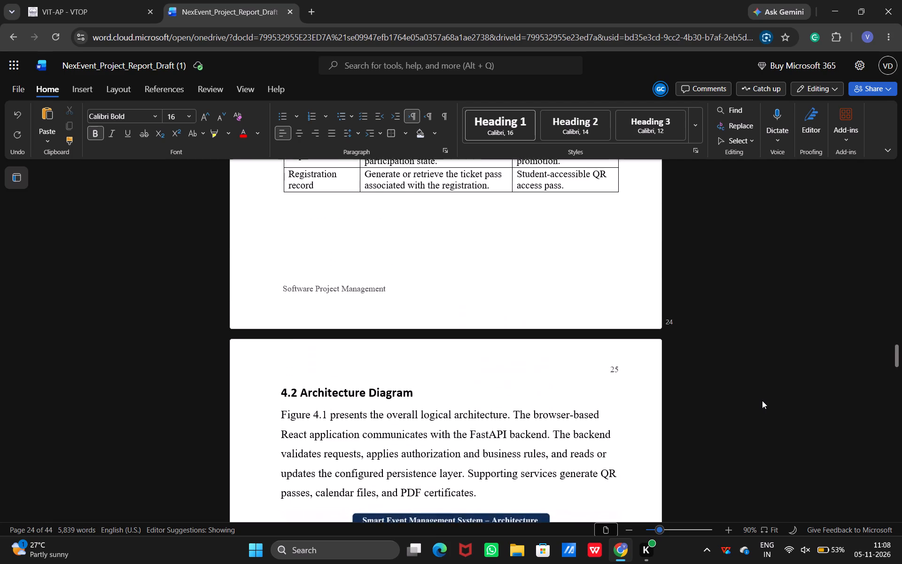
scroll(762, 400, "up", 9)
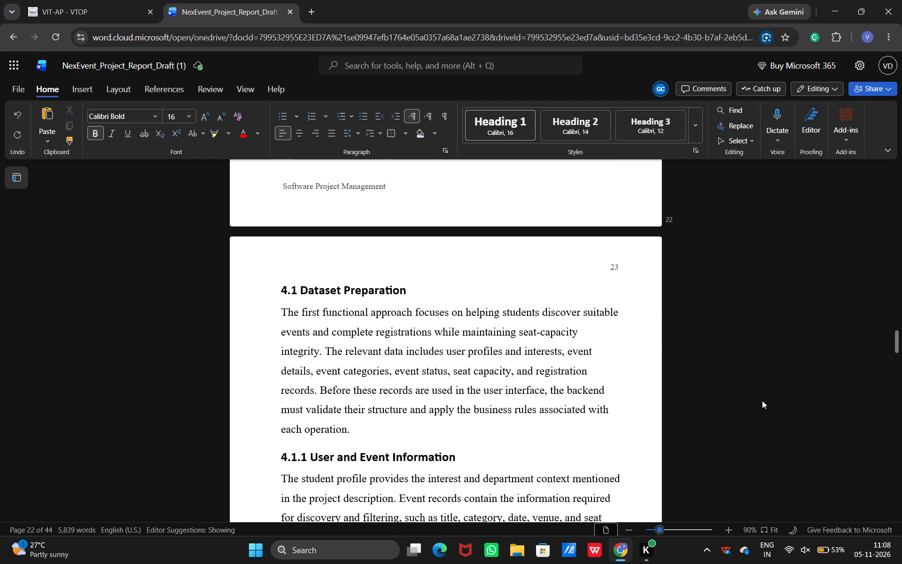
scroll(762, 400, "up", 5)
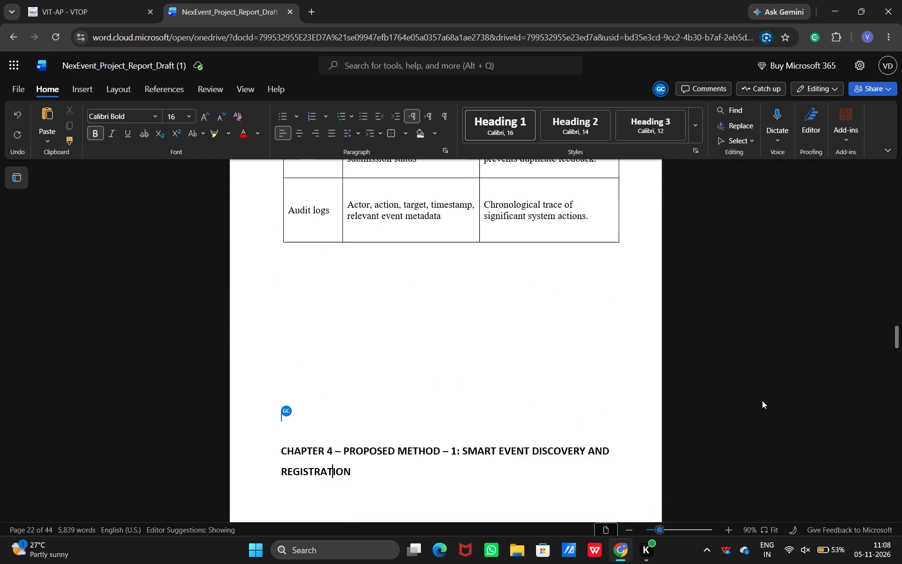
scroll(762, 400, "up", 1)
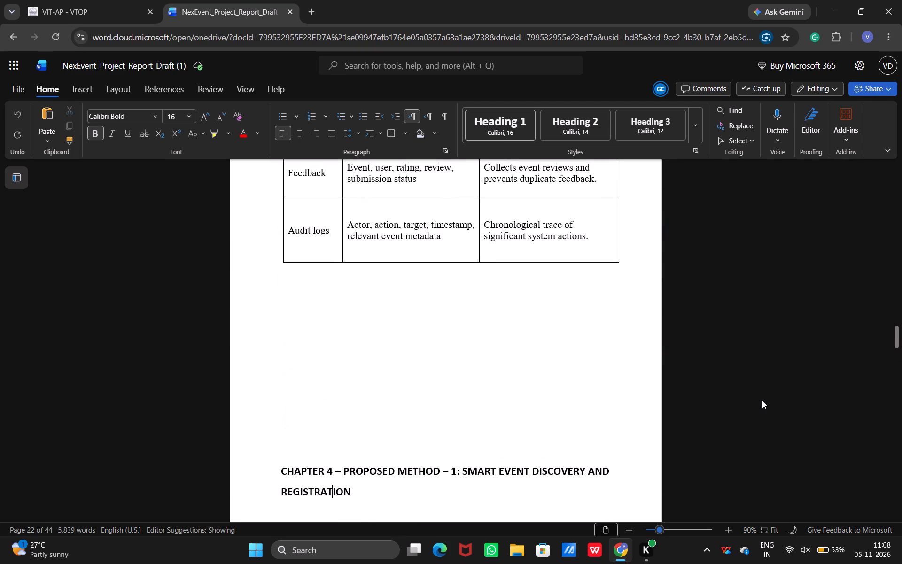
scroll(764, 377, "down", 2)
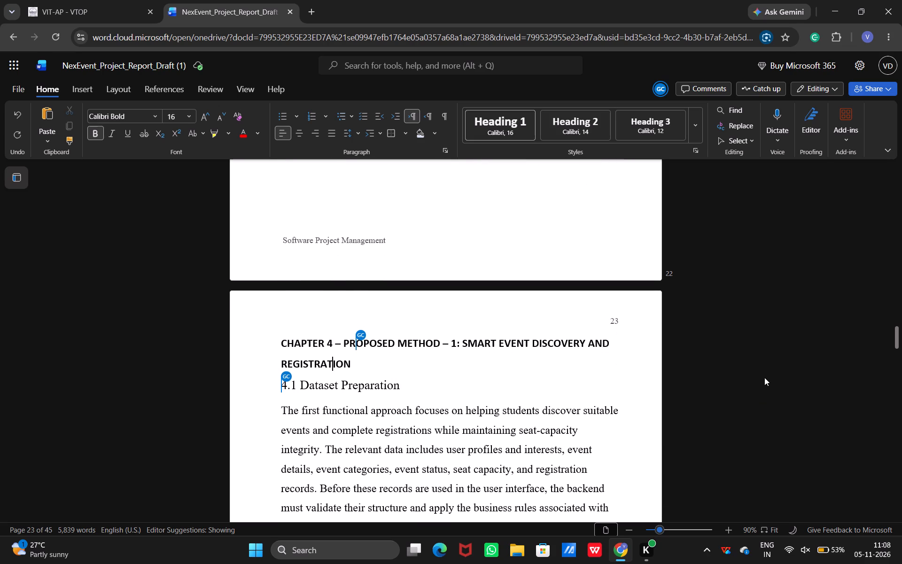
scroll(736, 322, "up", 6)
scroll(736, 322, "down", 1)
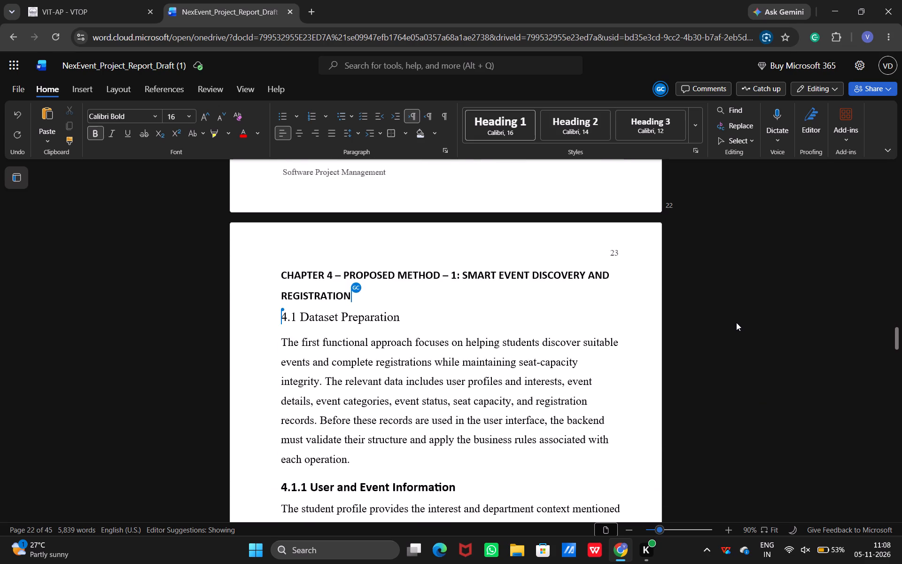
Make the 4.1 Dataset Preparation heading on page 23 bold.
scroll(736, 322, "down", 1)
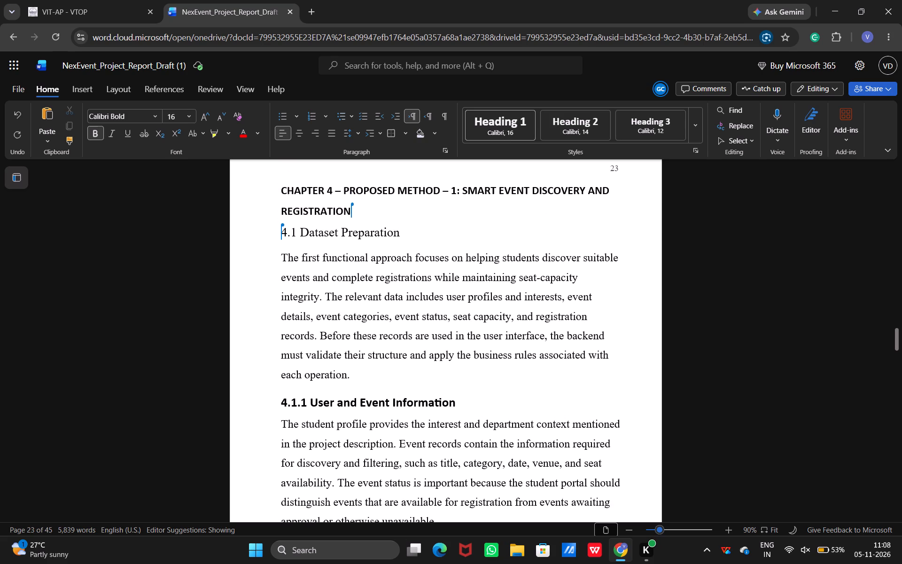
left_click_drag(406, 236, 274, 232)
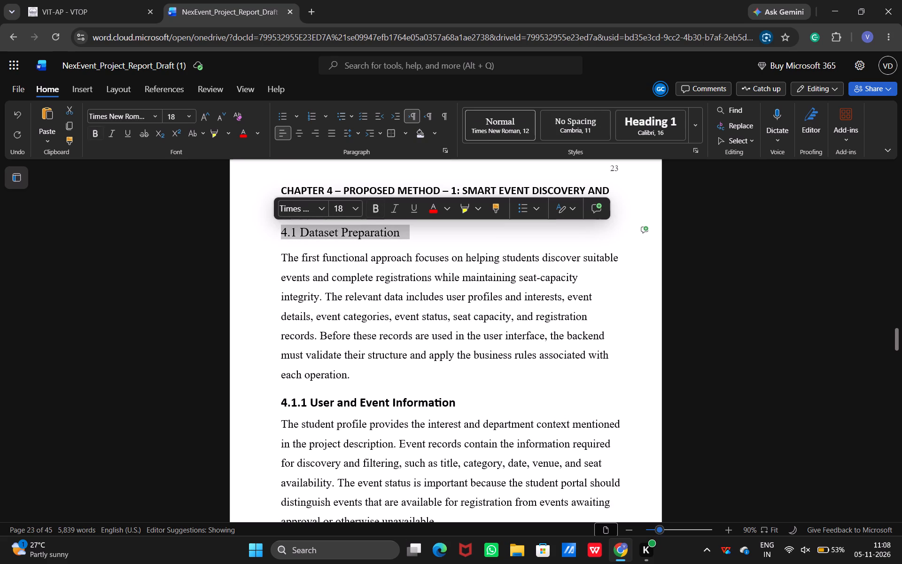
left_click(375, 207)
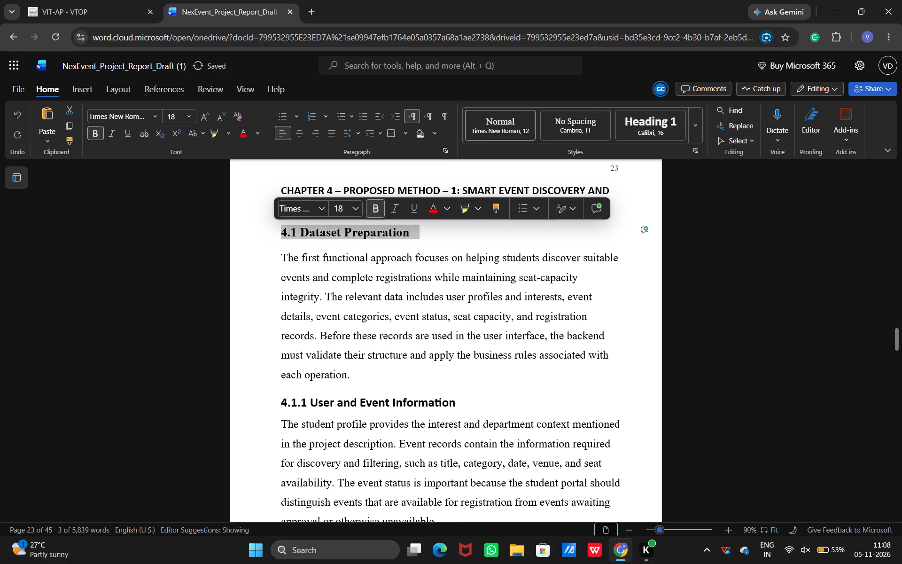
left_click(444, 256)
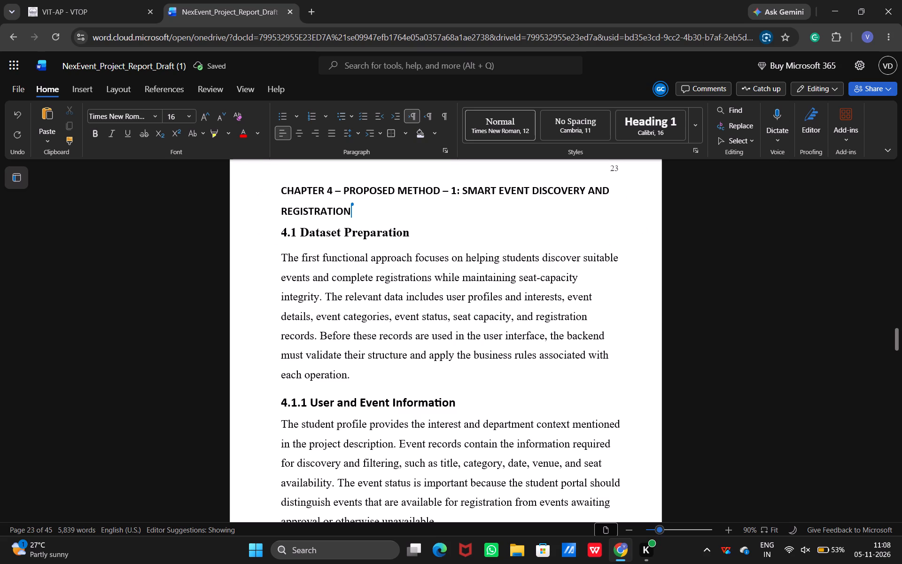
Set the font size of the whole two-line Chapter 4 heading to 18.
scroll(574, 360, "up", 1)
left_click(357, 266)
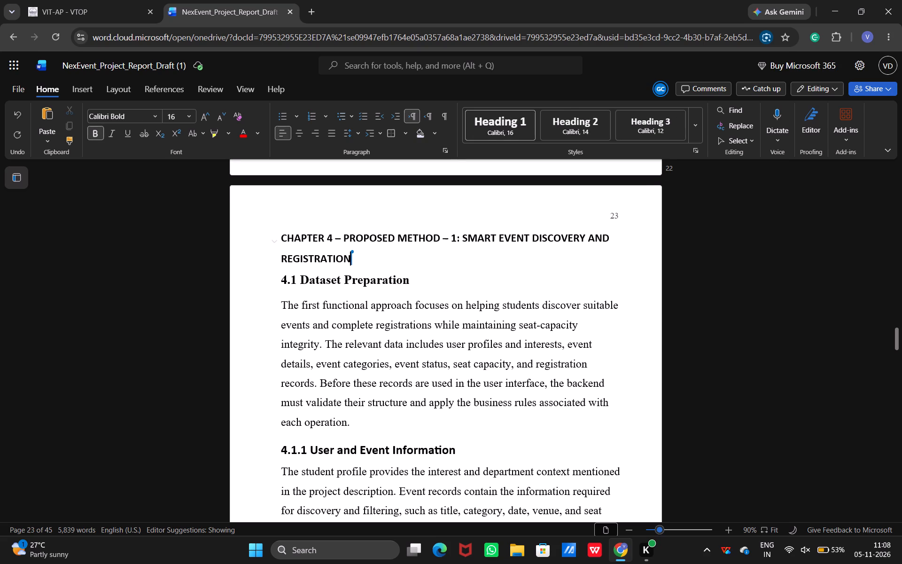
left_click_drag(362, 261, 264, 231)
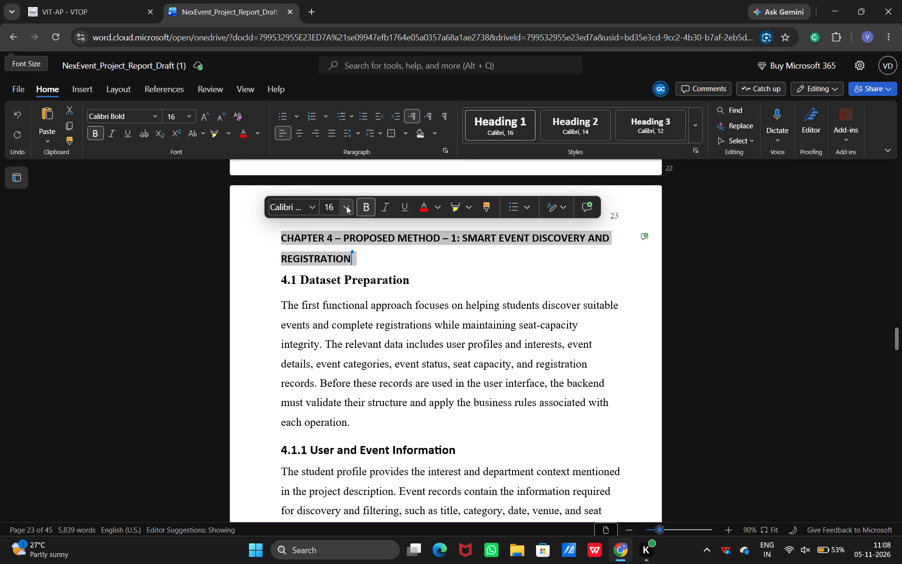
left_click(346, 205)
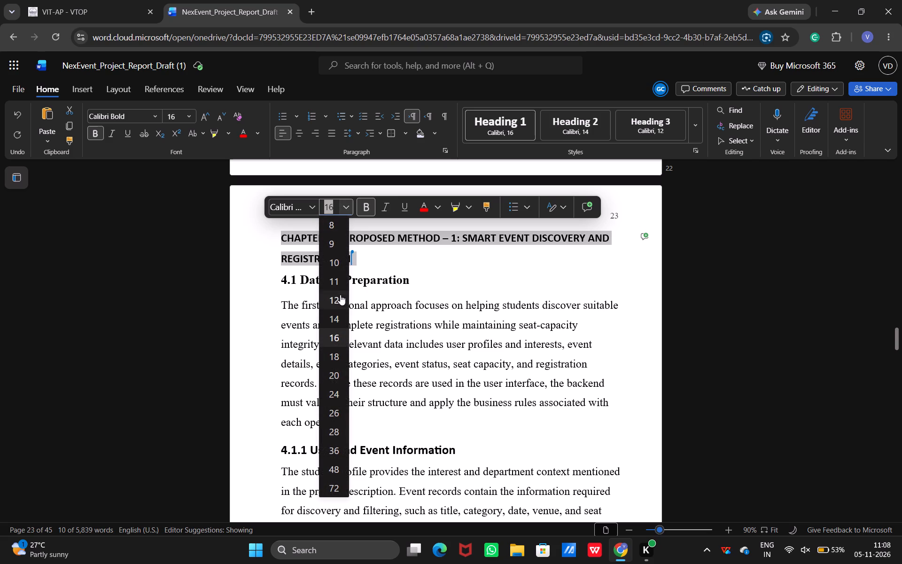
left_click(336, 355)
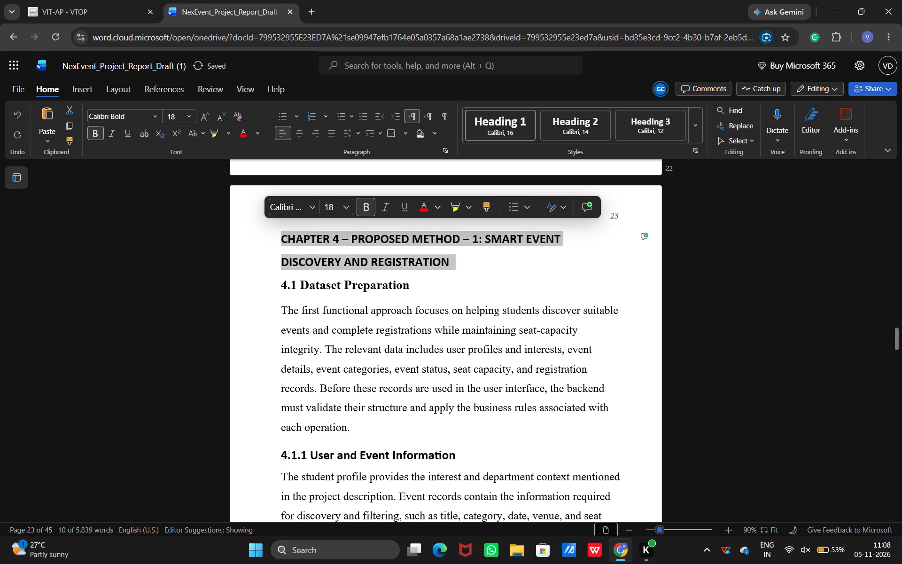
left_click(594, 251)
Examine the page layout from the Chapter 4 heading on page 23 through section 4.2.1 Event Discovery Workflow.
scroll(594, 251, "up", 2)
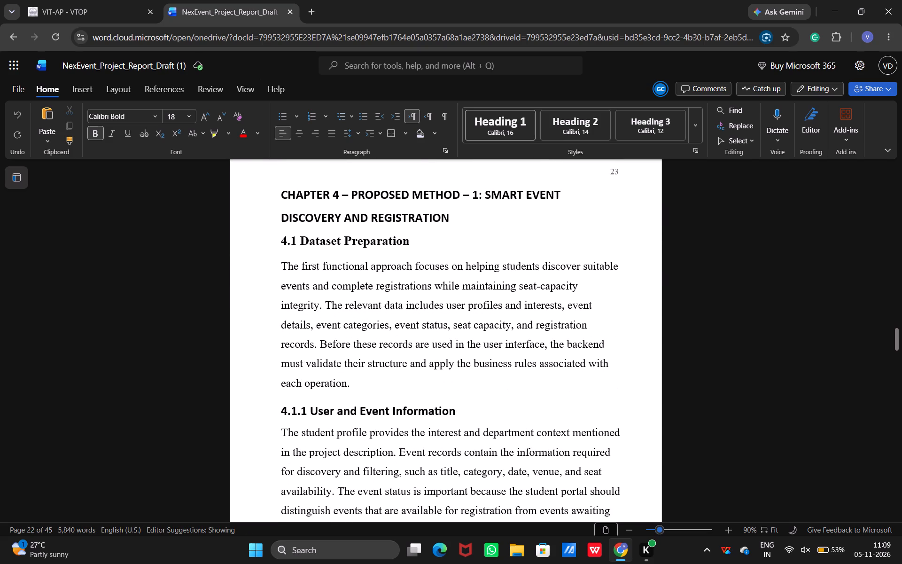
scroll(594, 251, "down", 4)
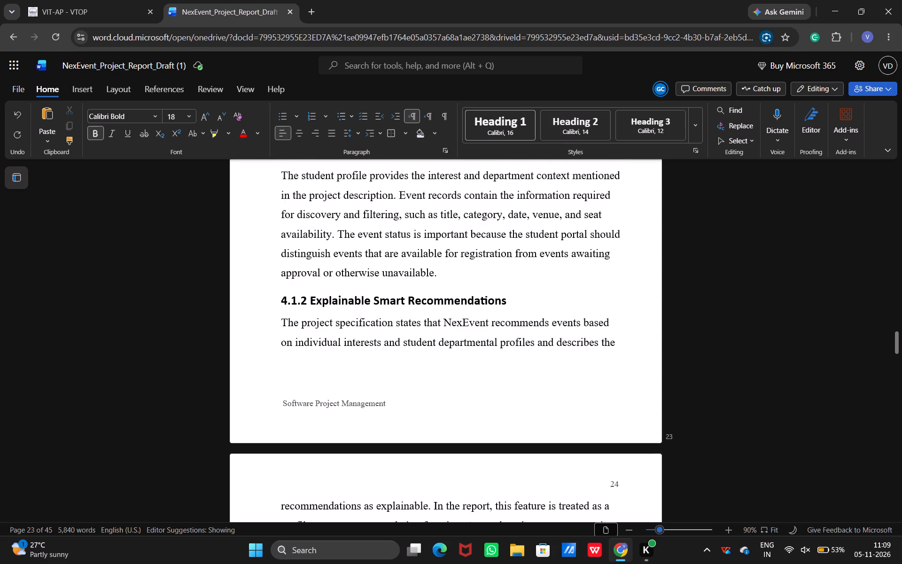
scroll(594, 251, "down", 6)
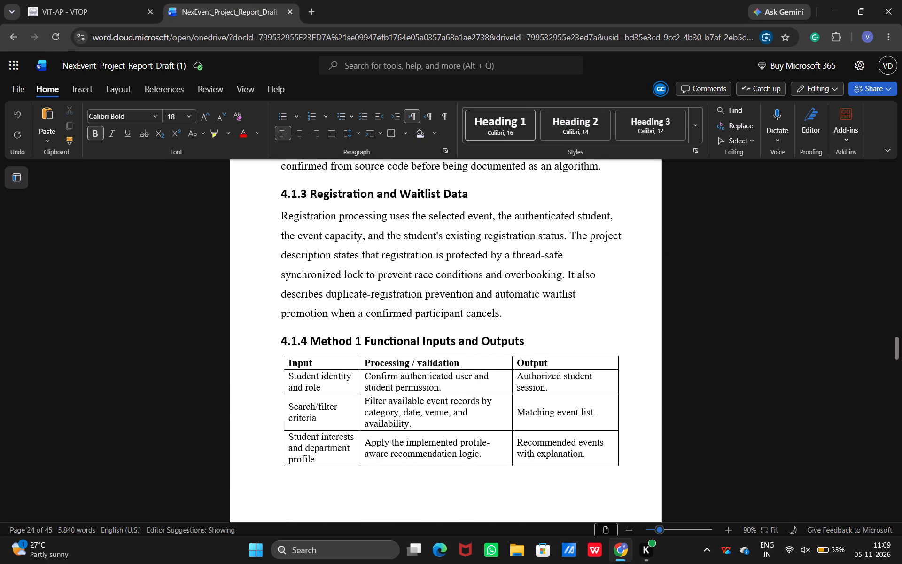
scroll(594, 251, "down", 6)
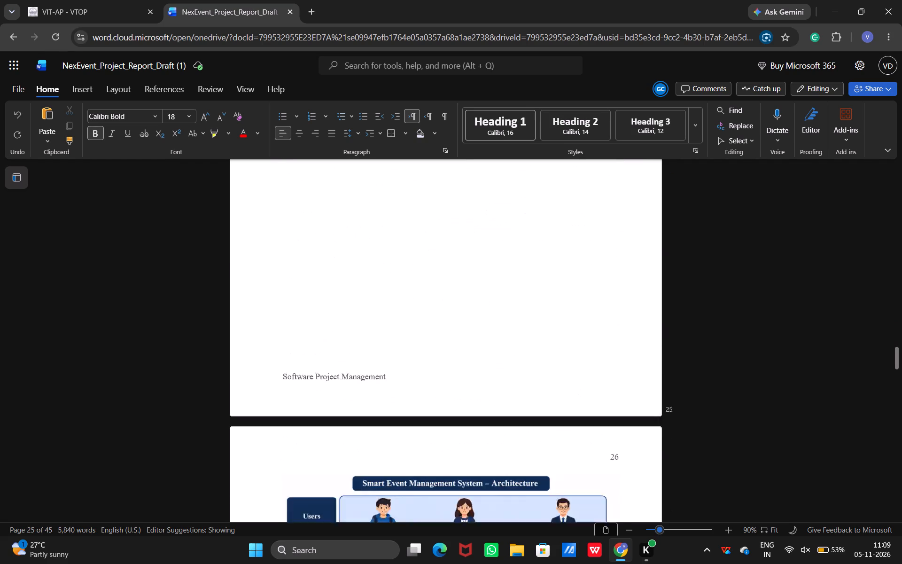
scroll(594, 251, "down", 5)
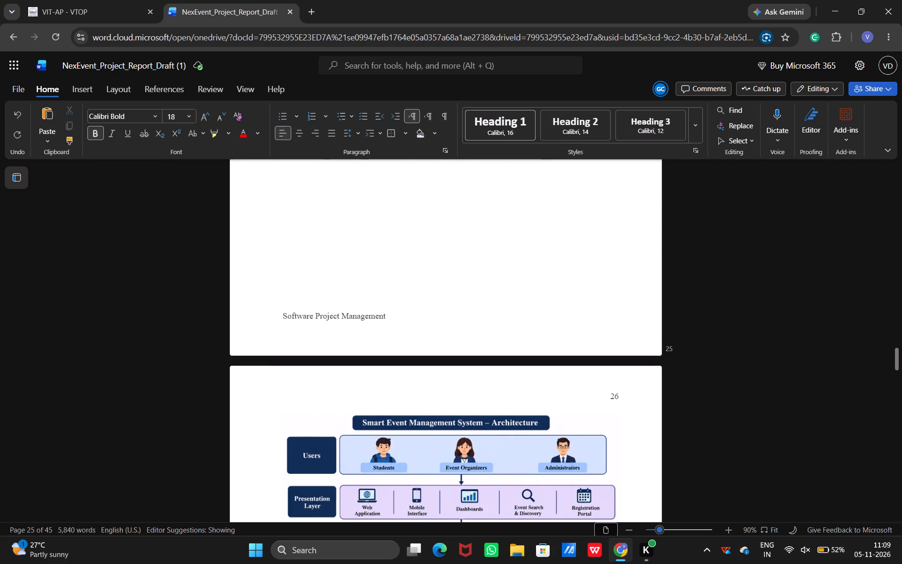
scroll(594, 251, "down", 5)
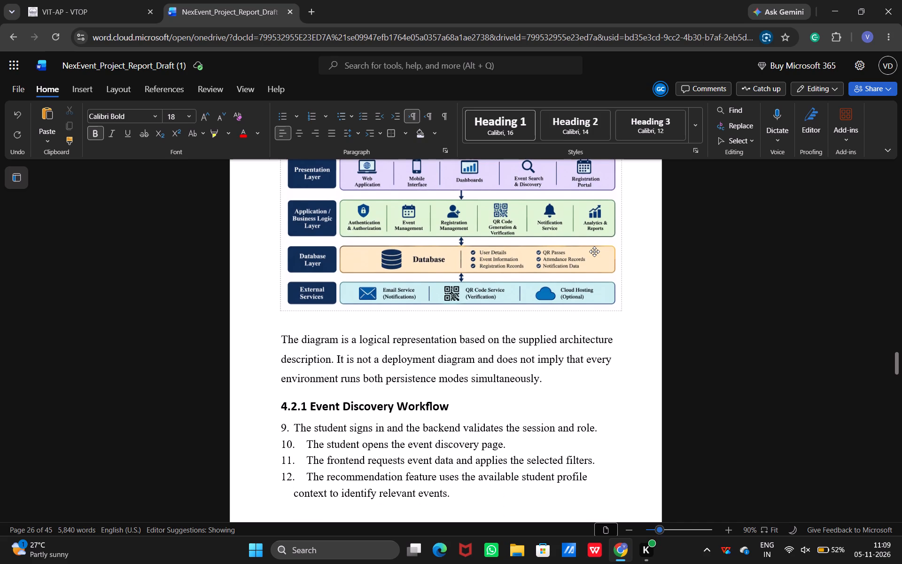
scroll(594, 251, "down", 1)
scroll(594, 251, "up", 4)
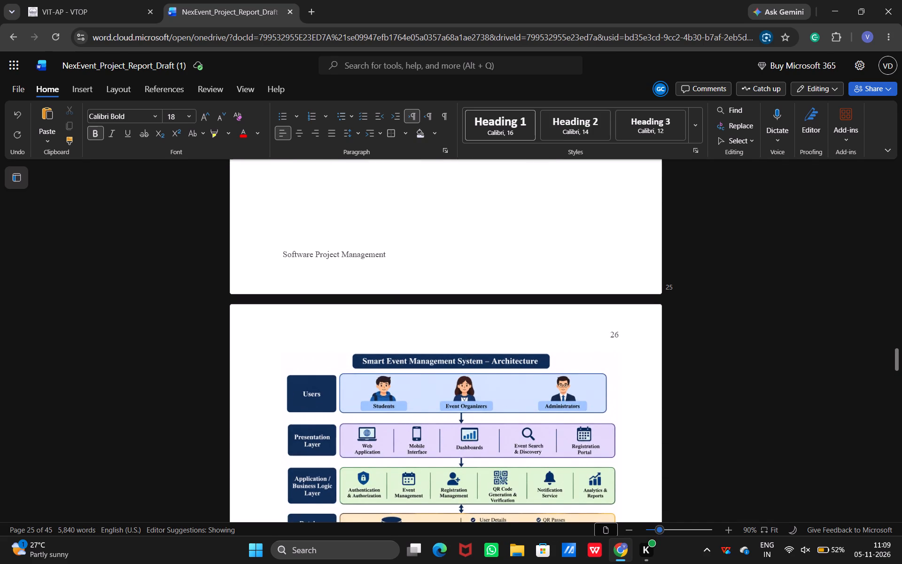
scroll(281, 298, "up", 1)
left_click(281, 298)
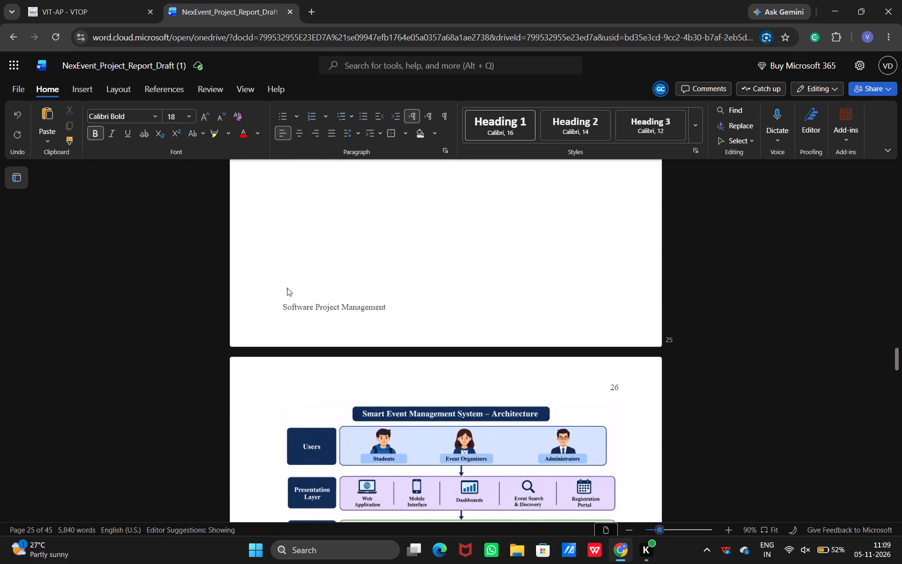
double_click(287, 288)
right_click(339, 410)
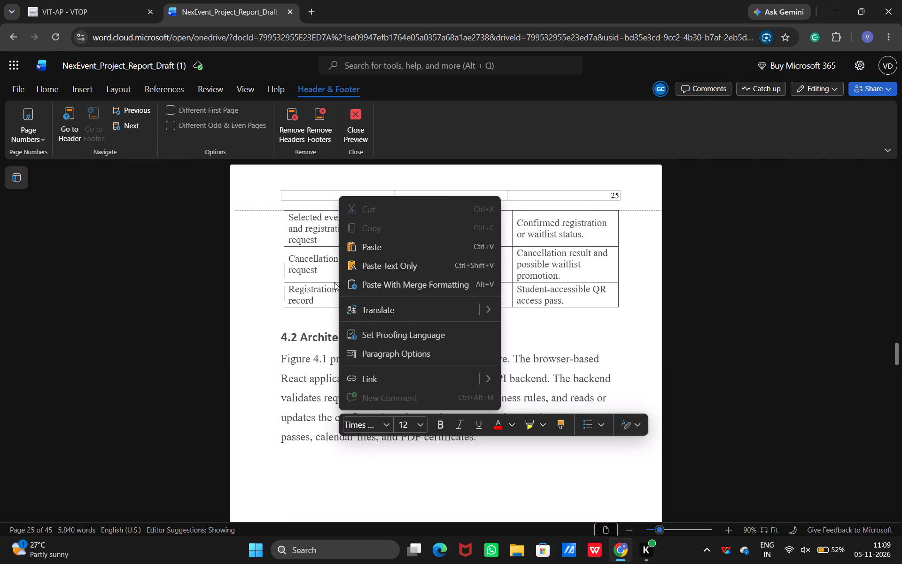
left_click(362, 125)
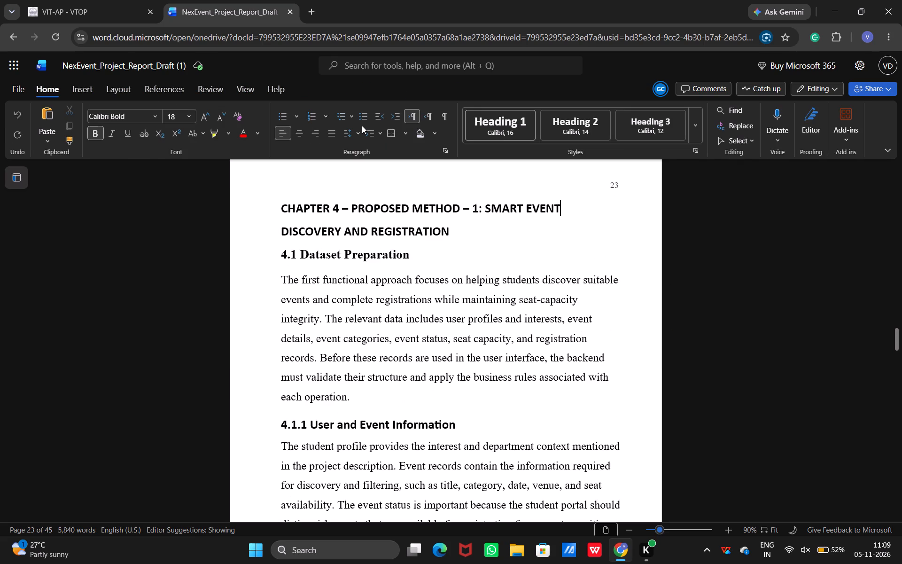
Examine the page layout from the Chapter 4 heading on page 23 to the architecture diagram on page 26.
left_click(283, 209)
scroll(283, 209, "up", 1)
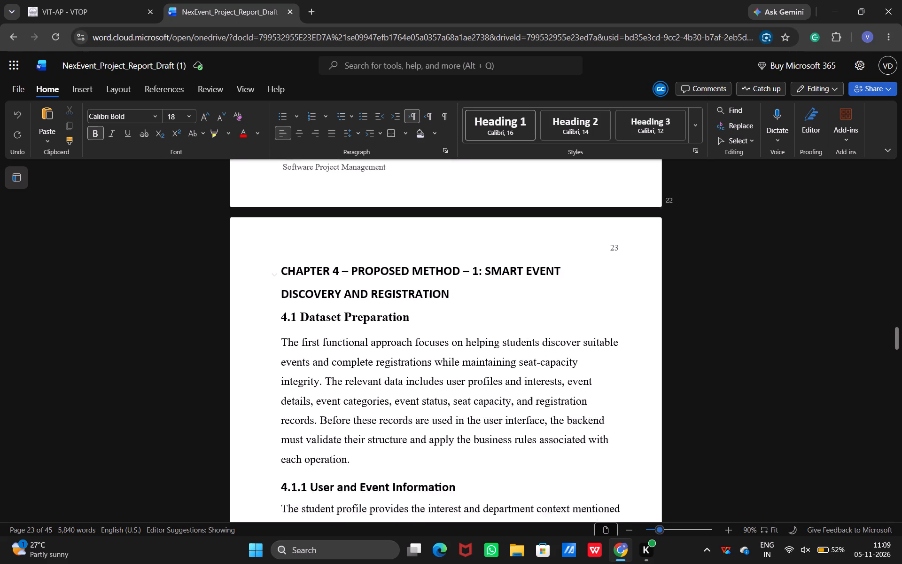
scroll(283, 209, "up", 2)
scroll(283, 209, "down", 3)
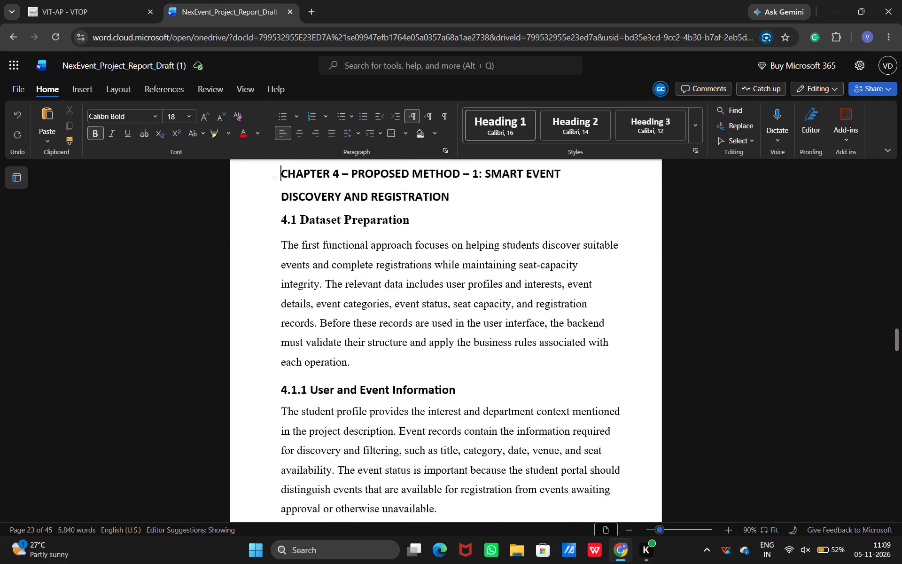
scroll(283, 209, "down", 1)
left_click(280, 316)
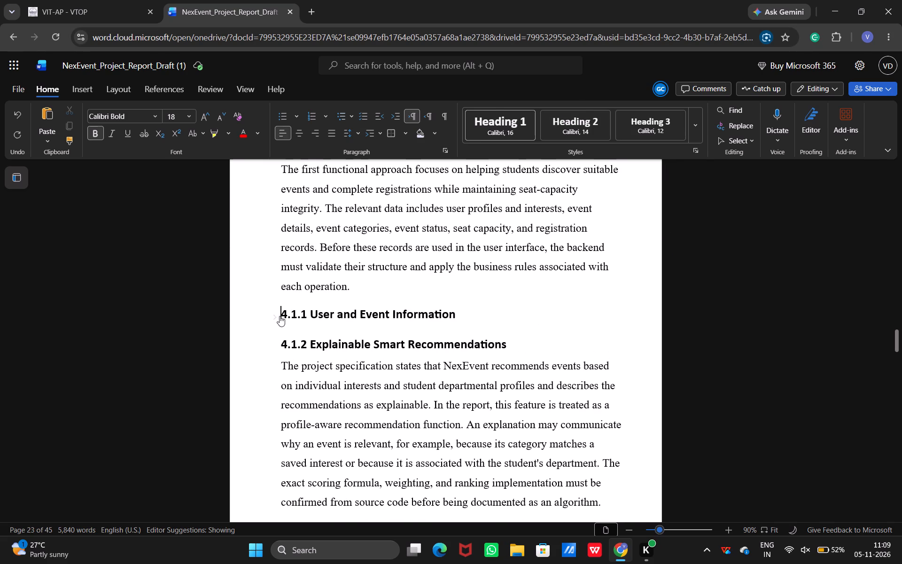
left_click(276, 316)
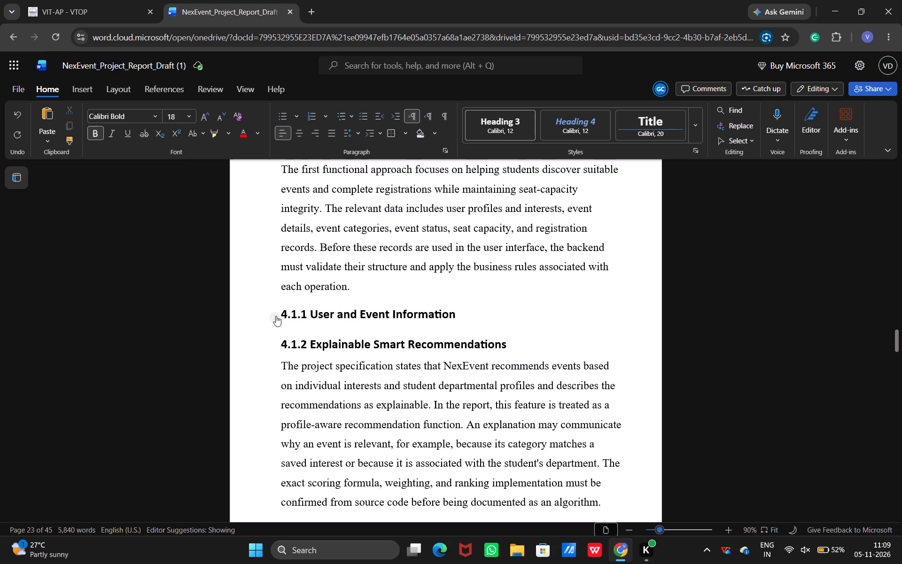
scroll(499, 307, "down", 3)
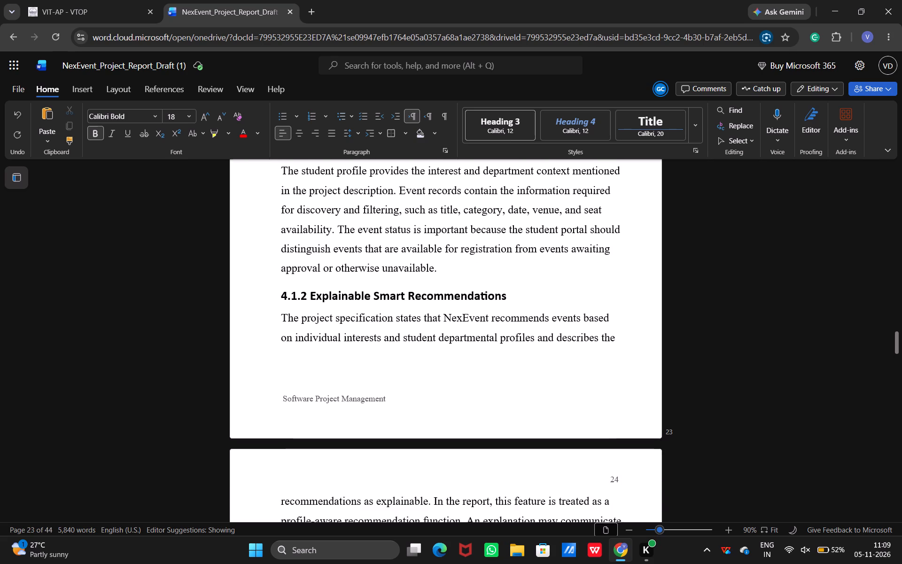
scroll(499, 307, "down", 1)
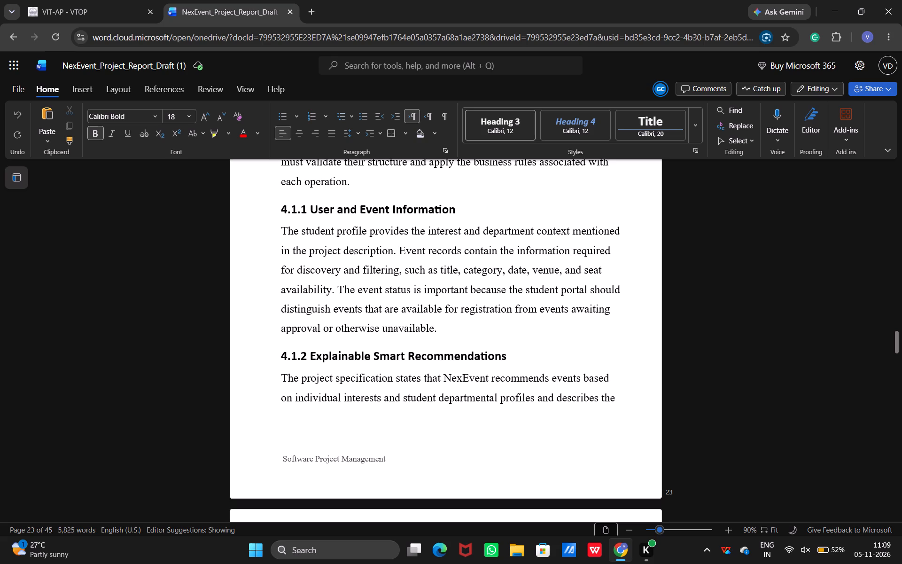
scroll(499, 307, "down", 3)
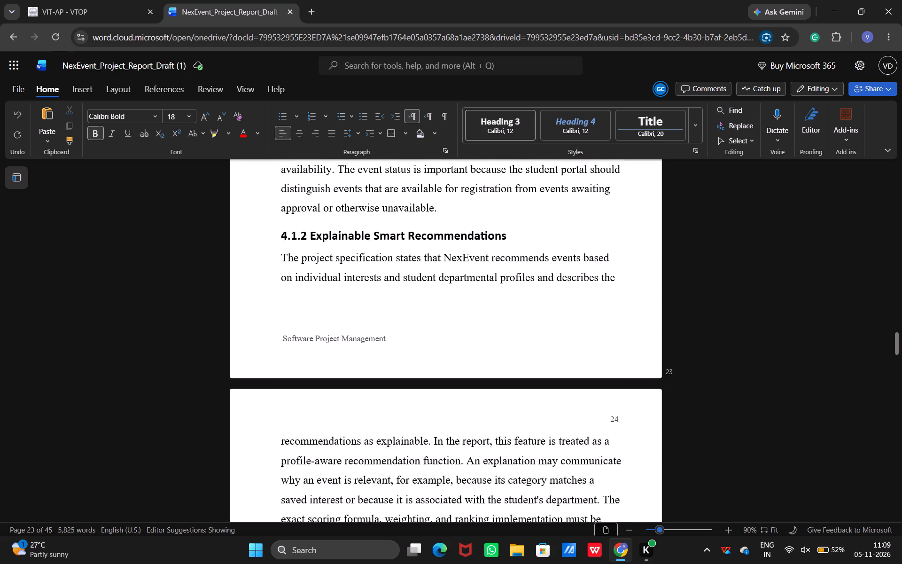
scroll(499, 307, "down", 8)
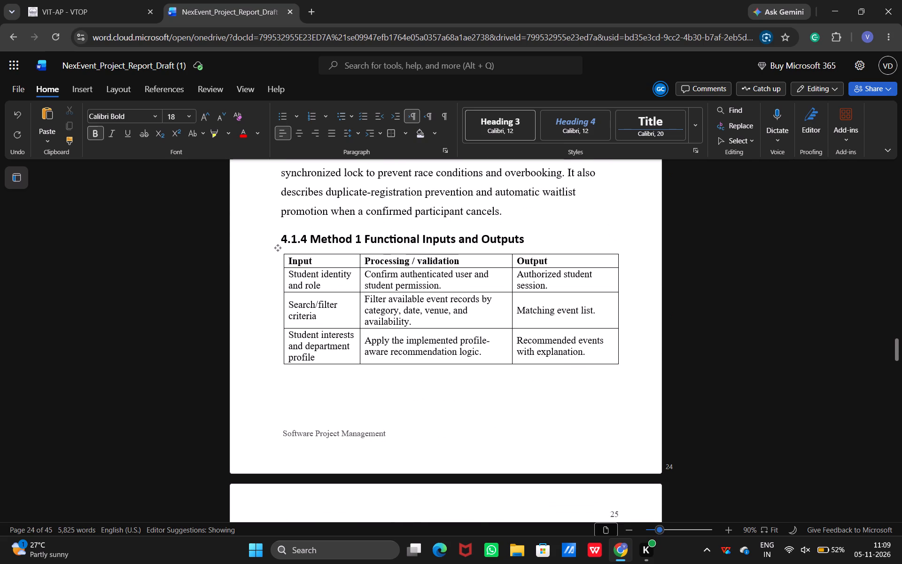
scroll(499, 307, "down", 7)
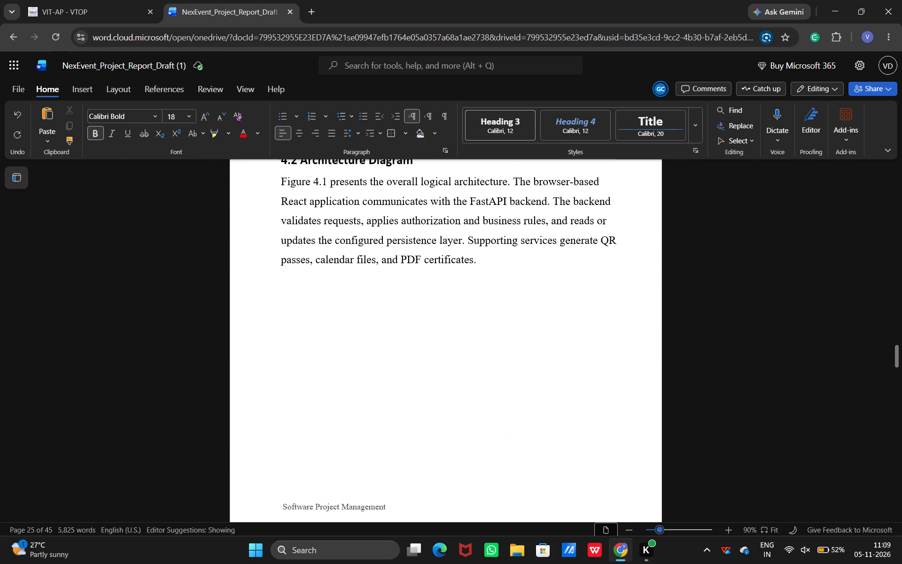
scroll(499, 307, "down", 8)
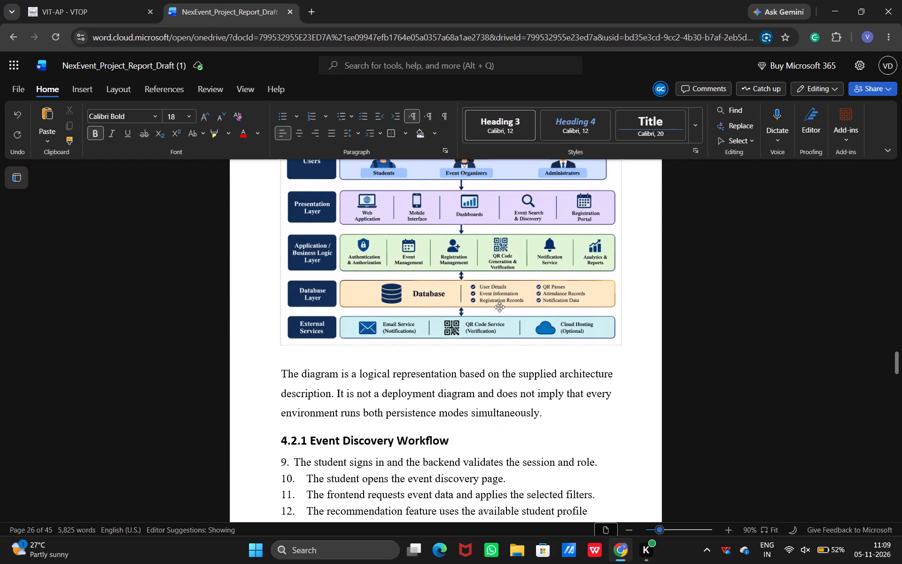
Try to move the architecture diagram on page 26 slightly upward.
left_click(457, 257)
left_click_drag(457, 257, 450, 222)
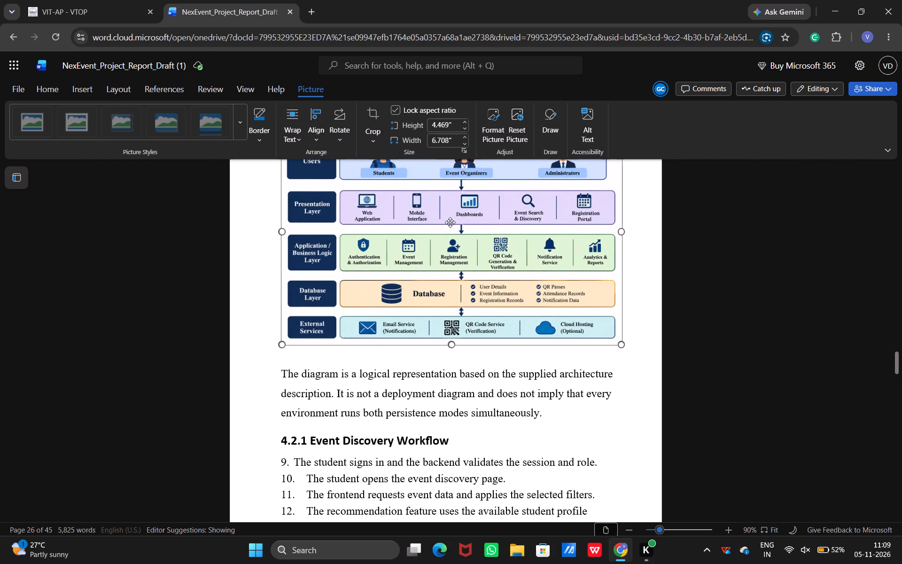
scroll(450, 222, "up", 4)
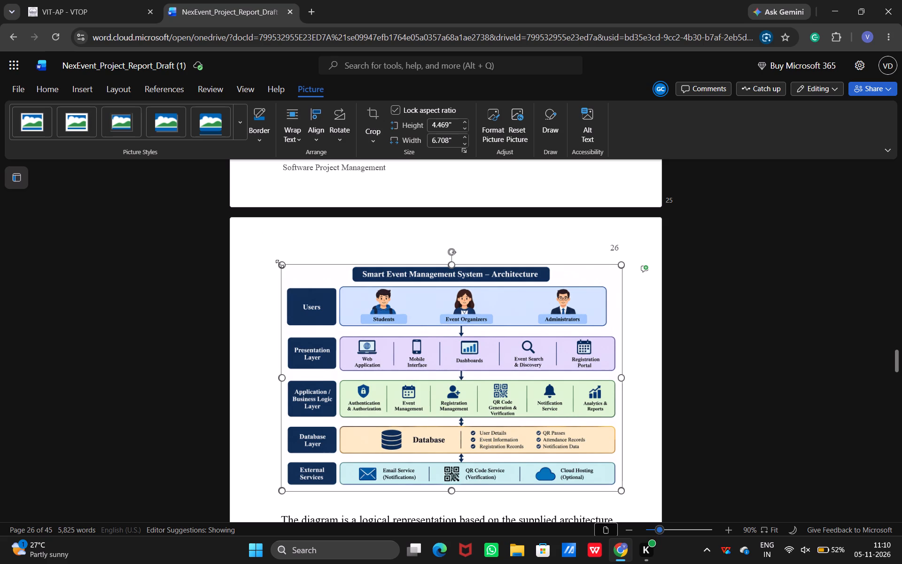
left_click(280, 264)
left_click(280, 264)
Remove the blank line between the architecture diagram and the paragraph starting "The diagram is a logical representation".
scroll(466, 368, "down", 1)
left_click(282, 487)
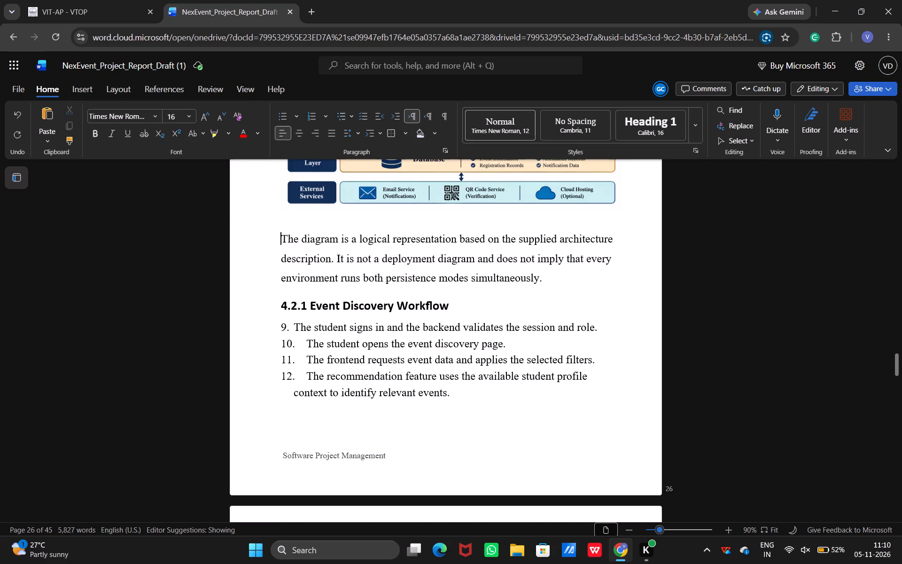
key("BackSpace")
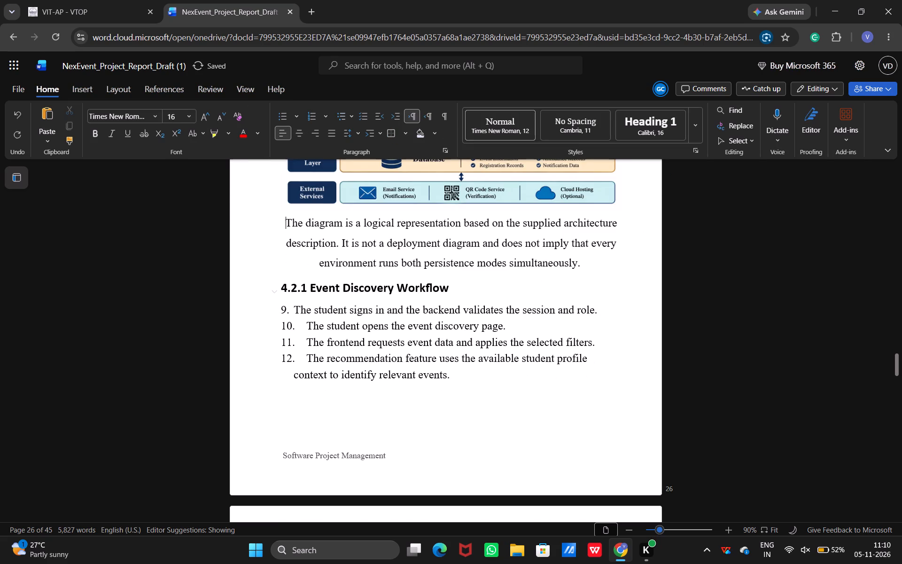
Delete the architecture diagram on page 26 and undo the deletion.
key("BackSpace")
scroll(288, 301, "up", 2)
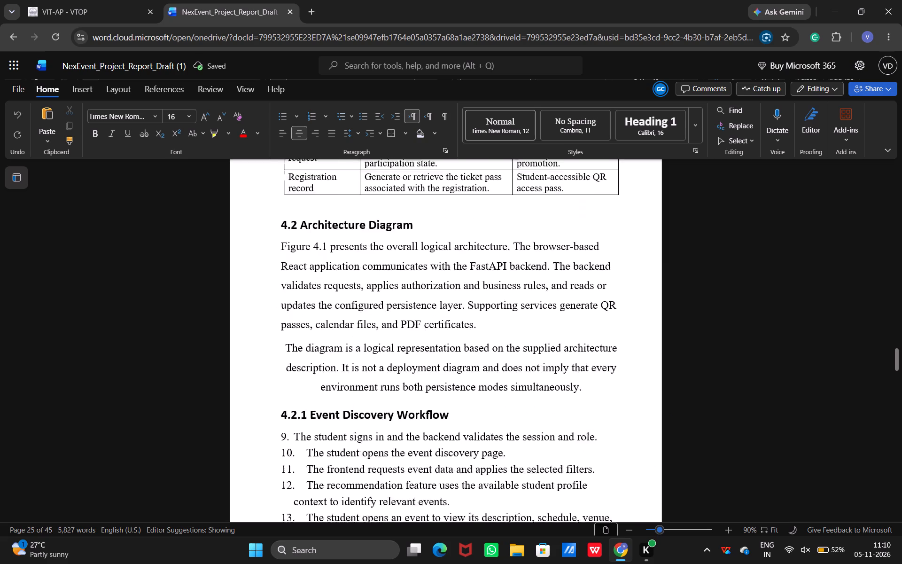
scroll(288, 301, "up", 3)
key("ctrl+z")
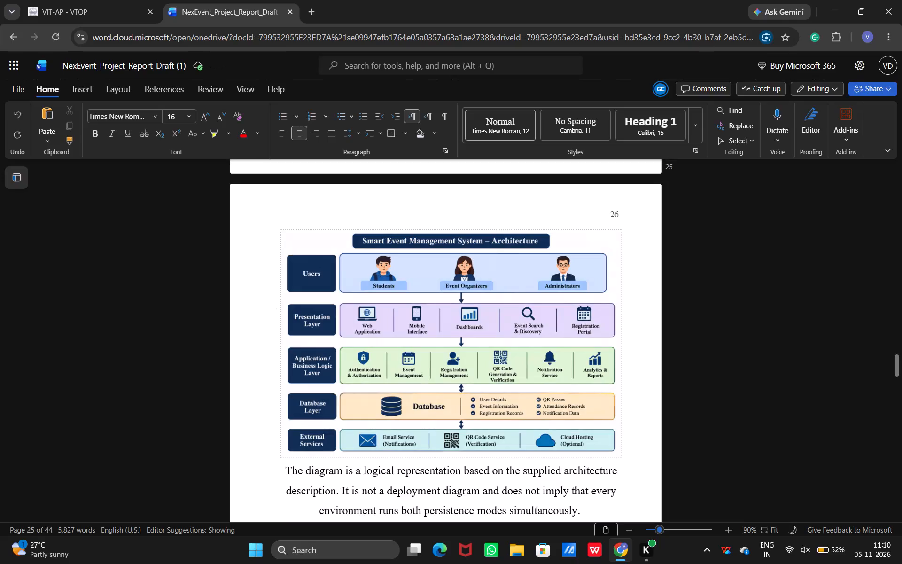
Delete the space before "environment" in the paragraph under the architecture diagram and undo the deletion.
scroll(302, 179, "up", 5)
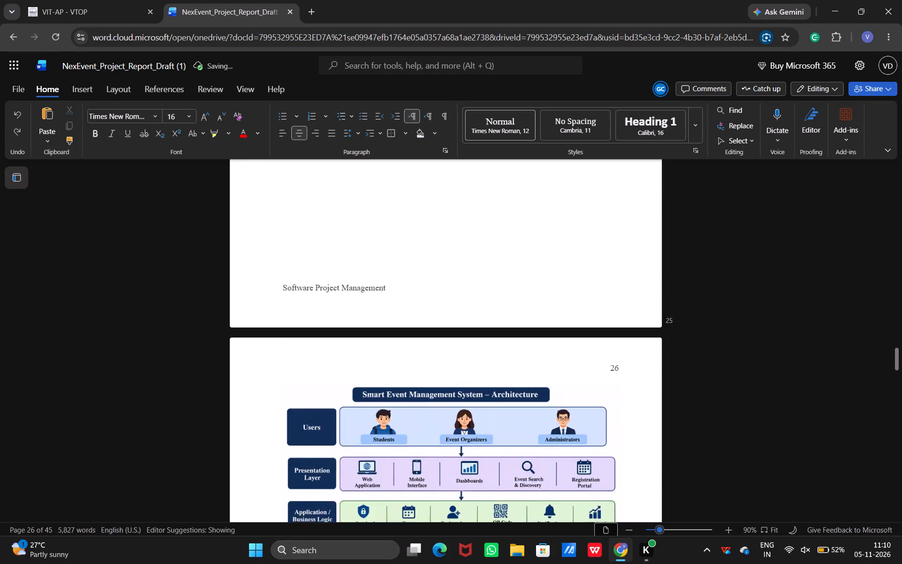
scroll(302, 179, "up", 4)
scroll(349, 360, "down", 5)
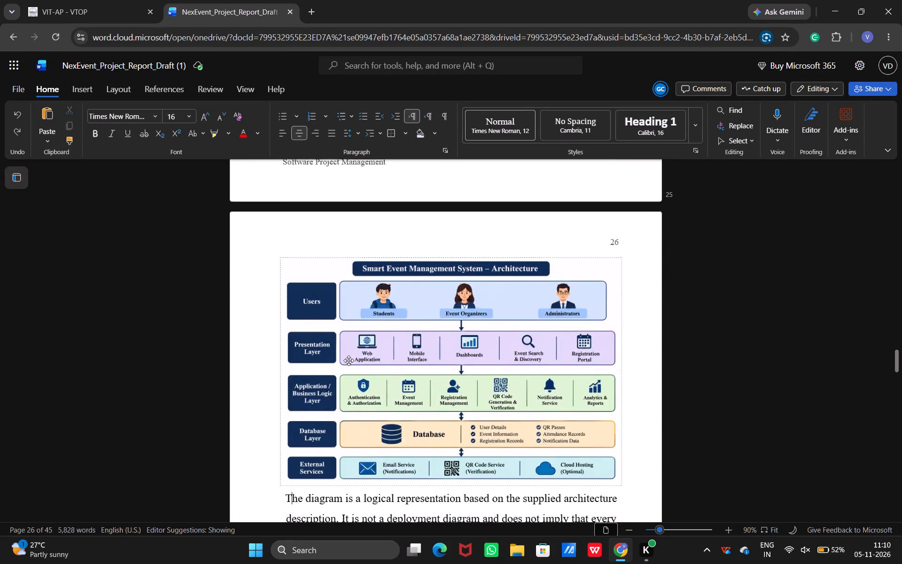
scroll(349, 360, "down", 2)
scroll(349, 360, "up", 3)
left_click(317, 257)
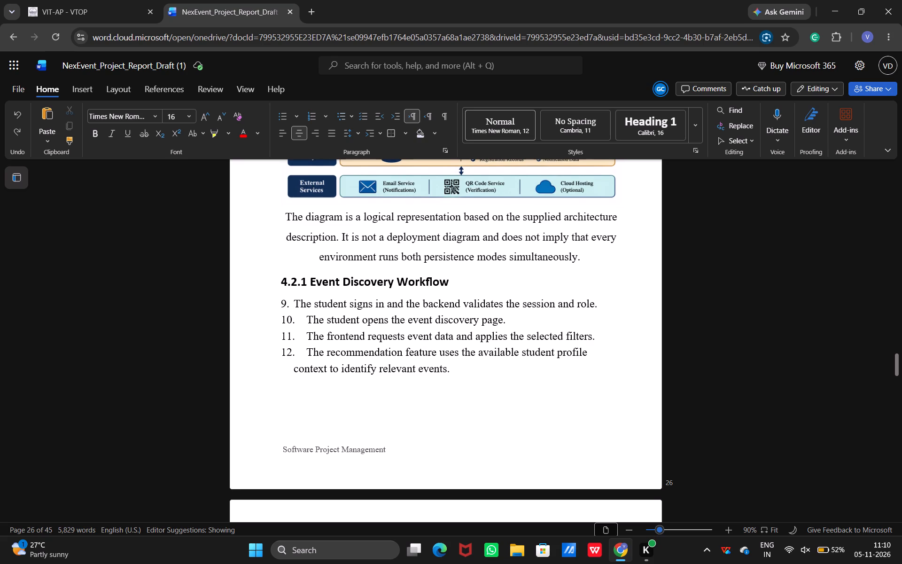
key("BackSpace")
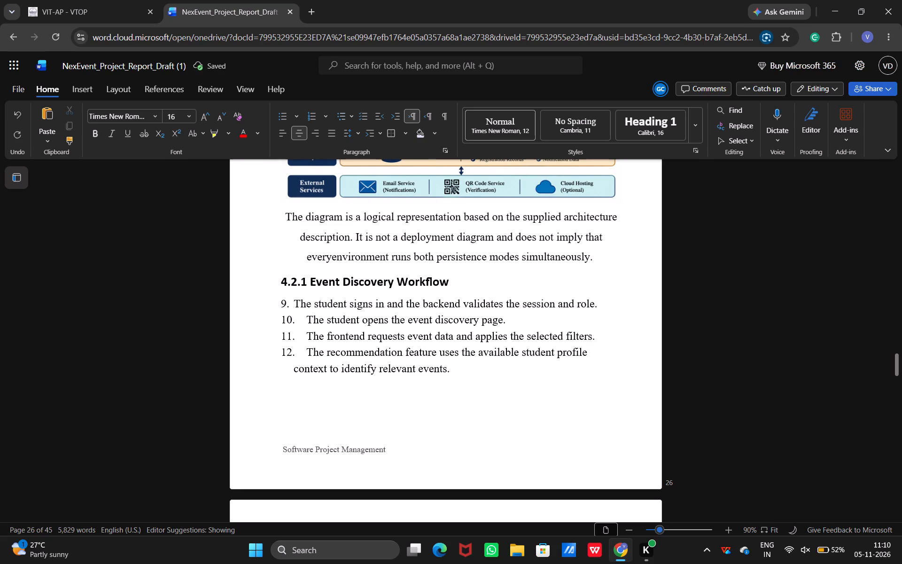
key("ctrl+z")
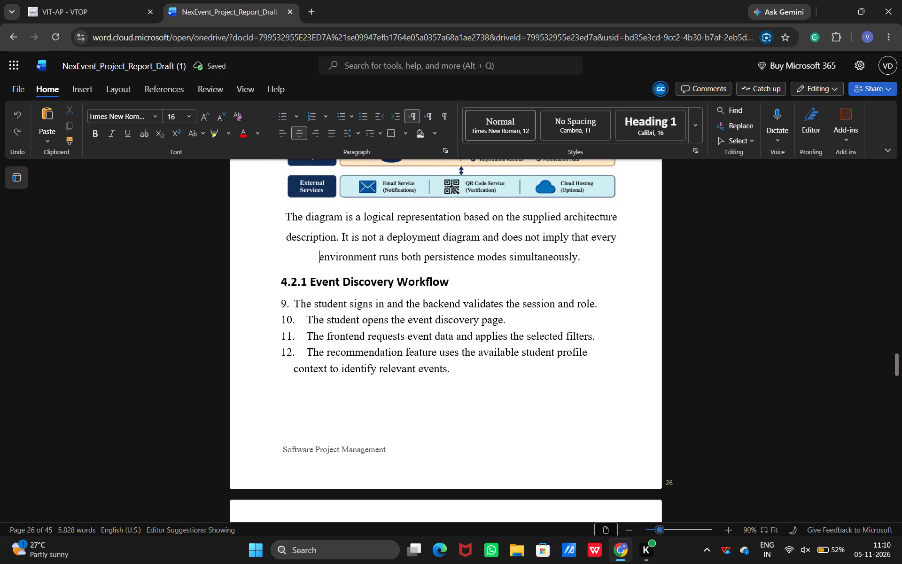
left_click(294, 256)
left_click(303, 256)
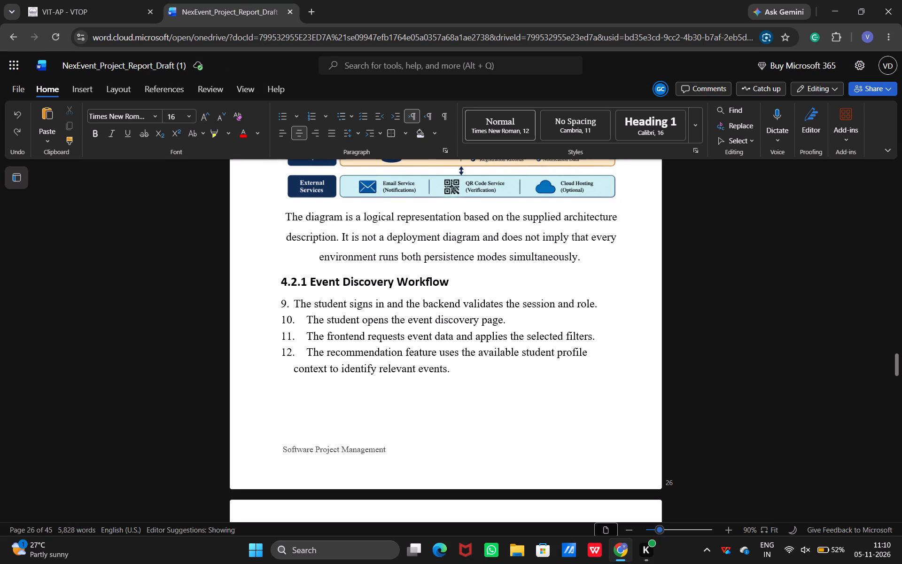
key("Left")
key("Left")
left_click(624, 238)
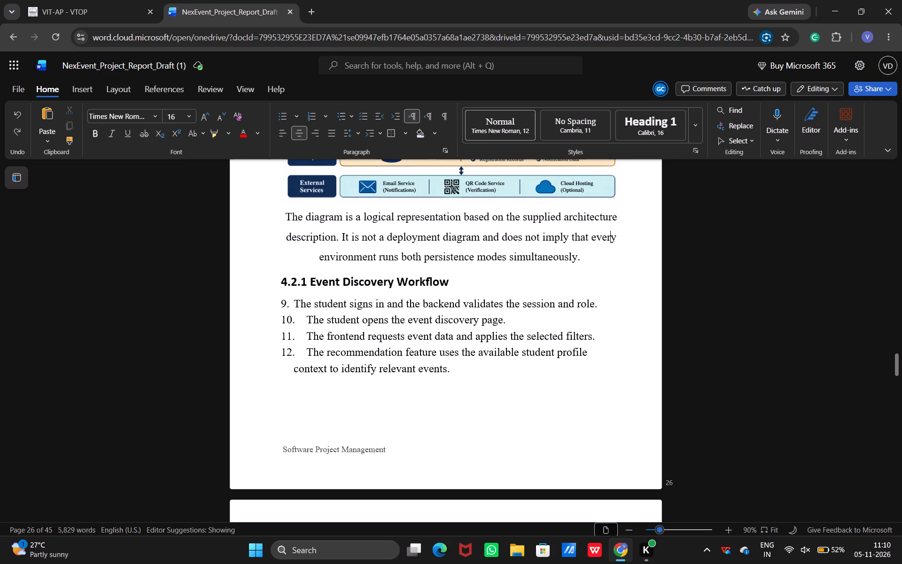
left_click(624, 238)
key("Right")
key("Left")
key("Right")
Remove the blank lines above the "5.1.4 Method 2 Functional Inputs and Outputs" heading on page 30.
scroll(624, 238, "down", 5)
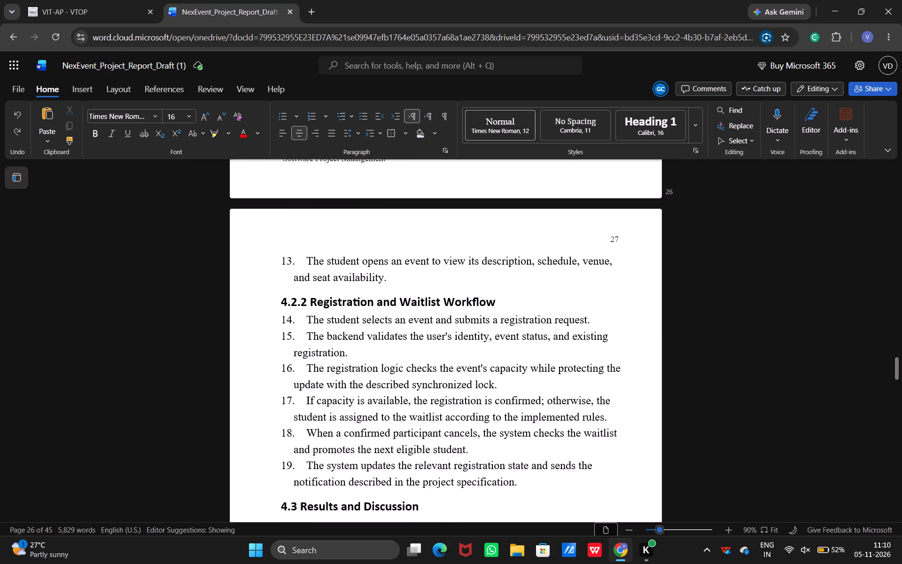
scroll(624, 238, "down", 7)
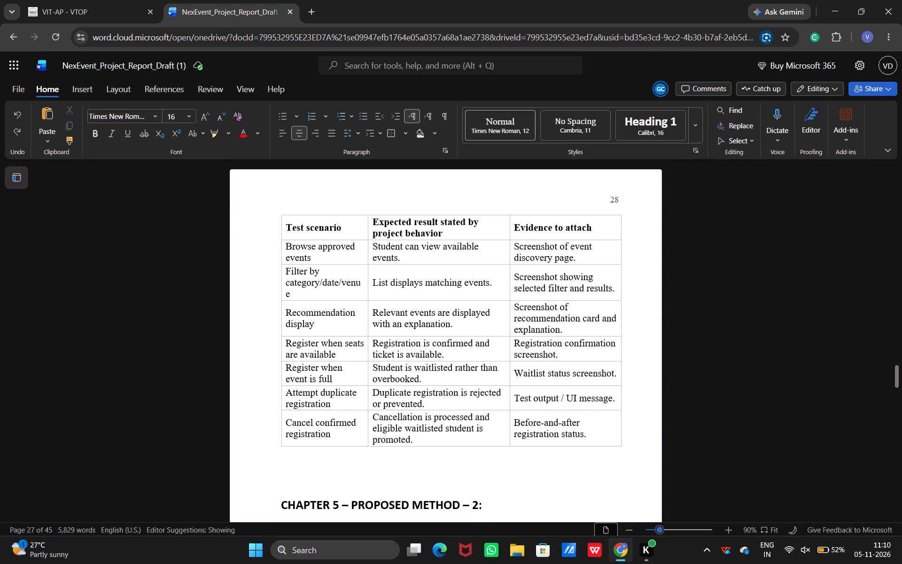
scroll(624, 238, "down", 7)
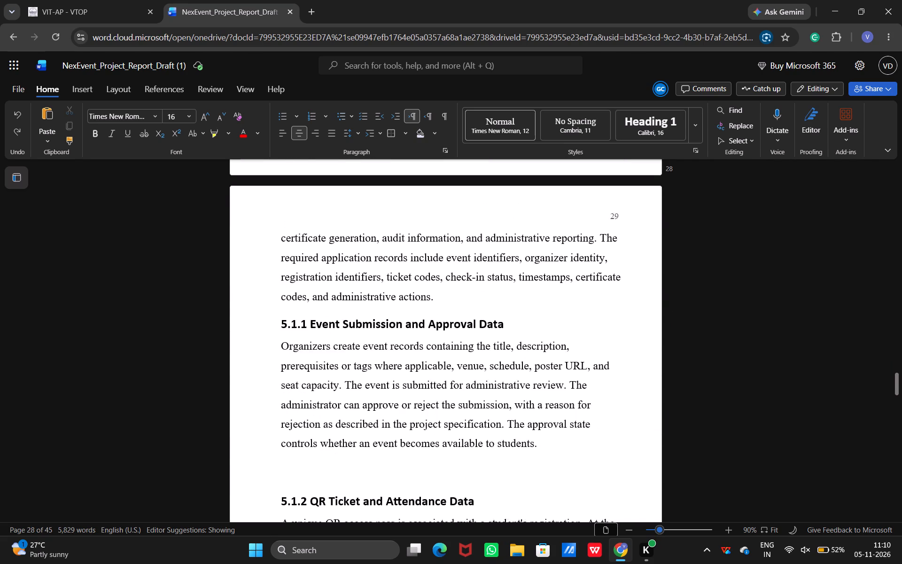
scroll(624, 238, "down", 7)
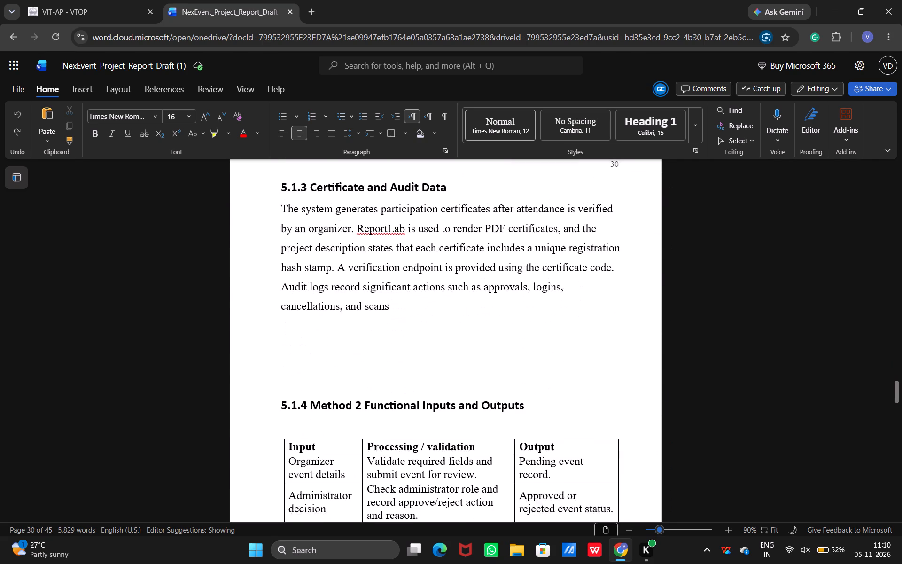
scroll(624, 238, "down", 3)
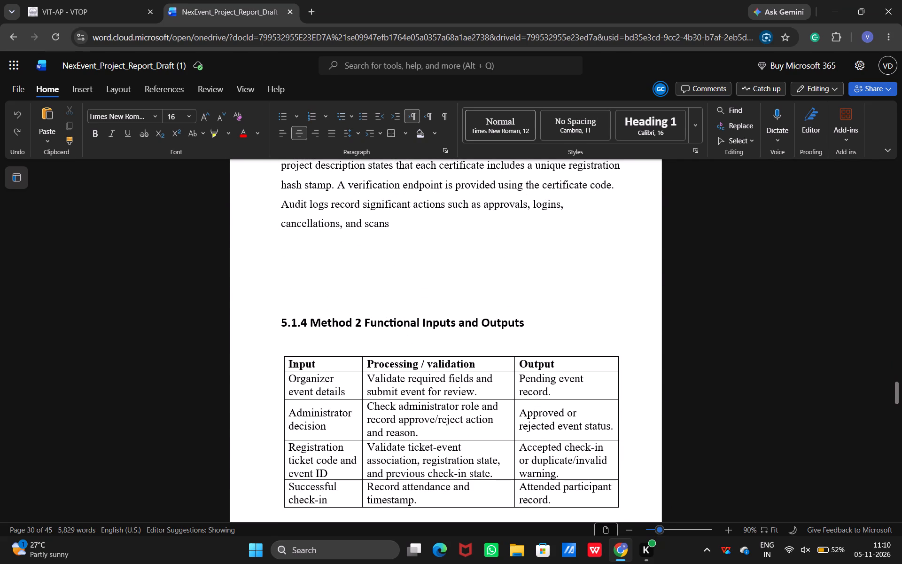
scroll(322, 291, "up", 3)
scroll(322, 291, "down", 1)
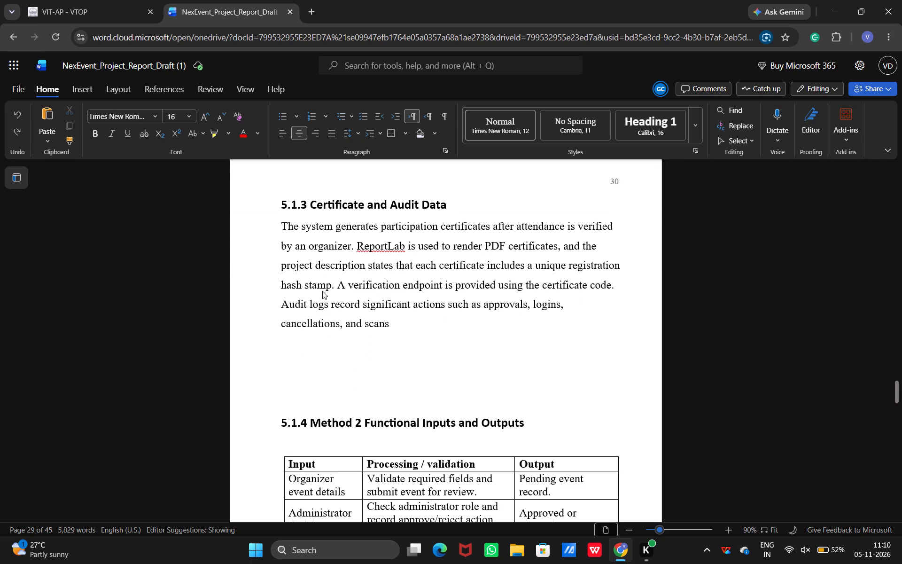
left_click(279, 415)
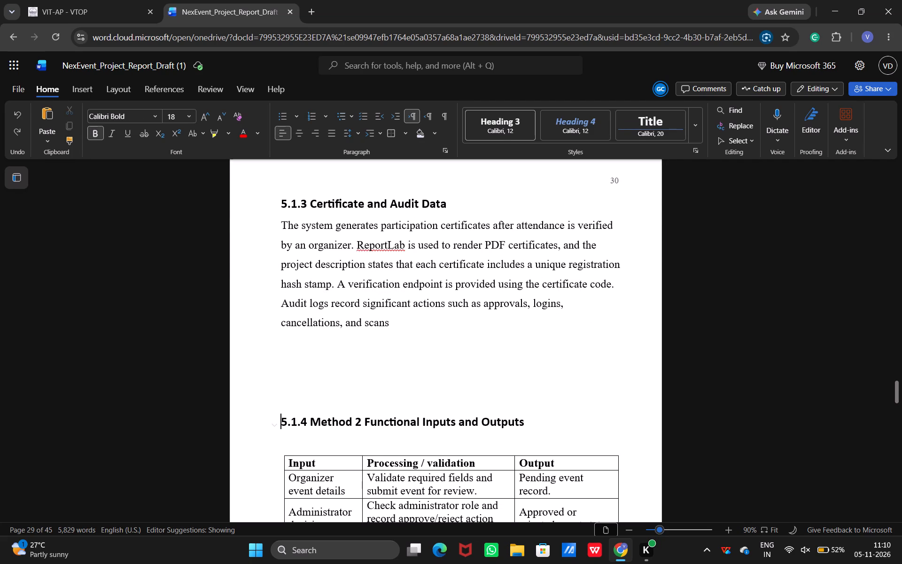
key("BackSpace")
key("BackSpace")
key("BackSpace")
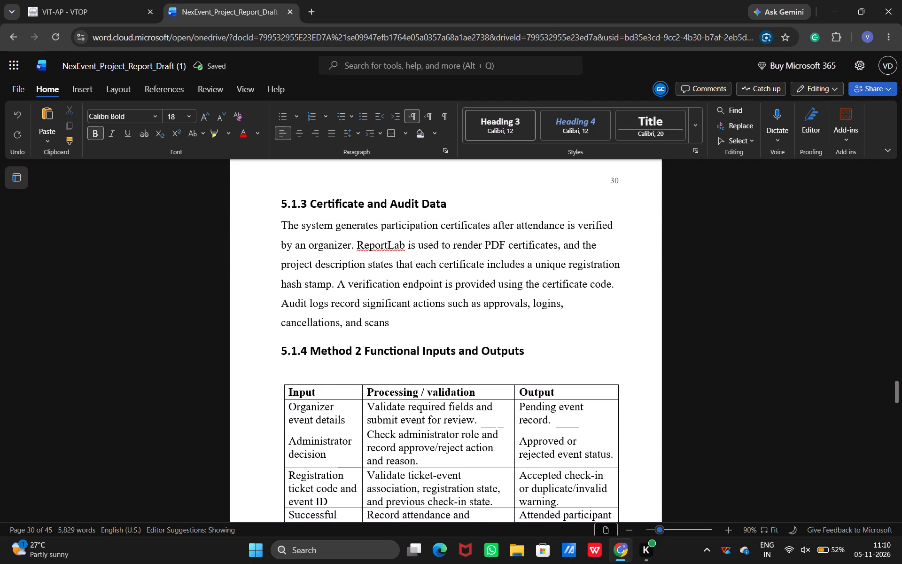
Reduce the blank gap between the inputs and outputs table and the "5.2 Architecture Diagram" heading on page 31.
scroll(441, 426, "down", 6)
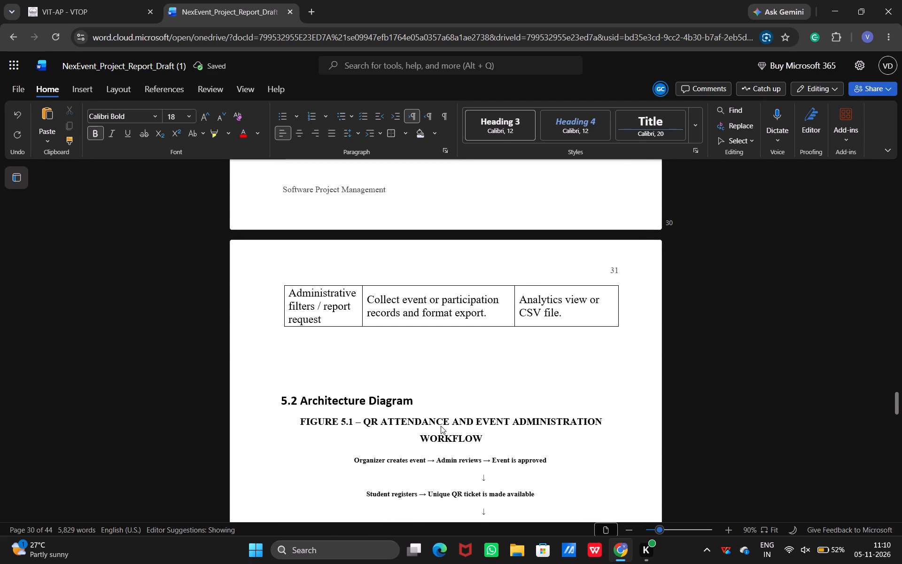
scroll(441, 426, "down", 2)
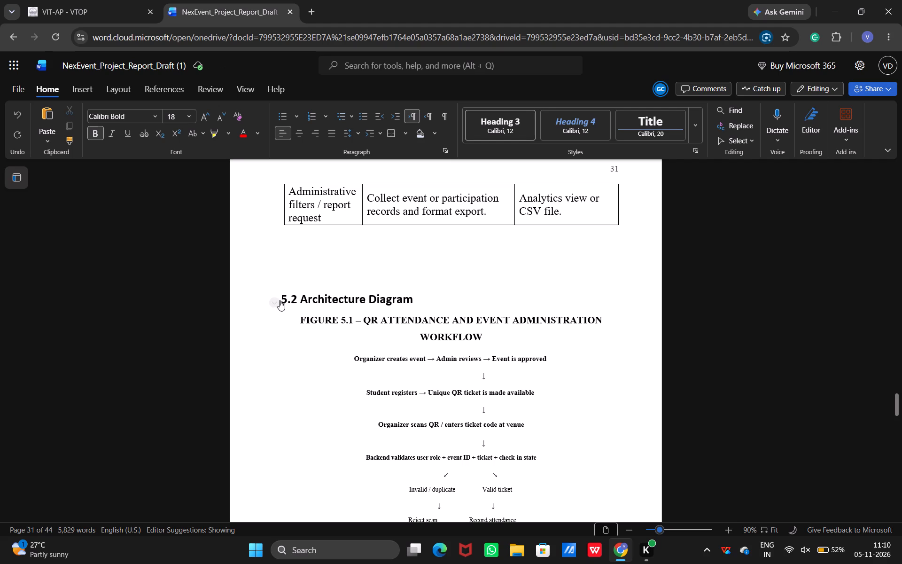
left_click(280, 301)
left_click(280, 301)
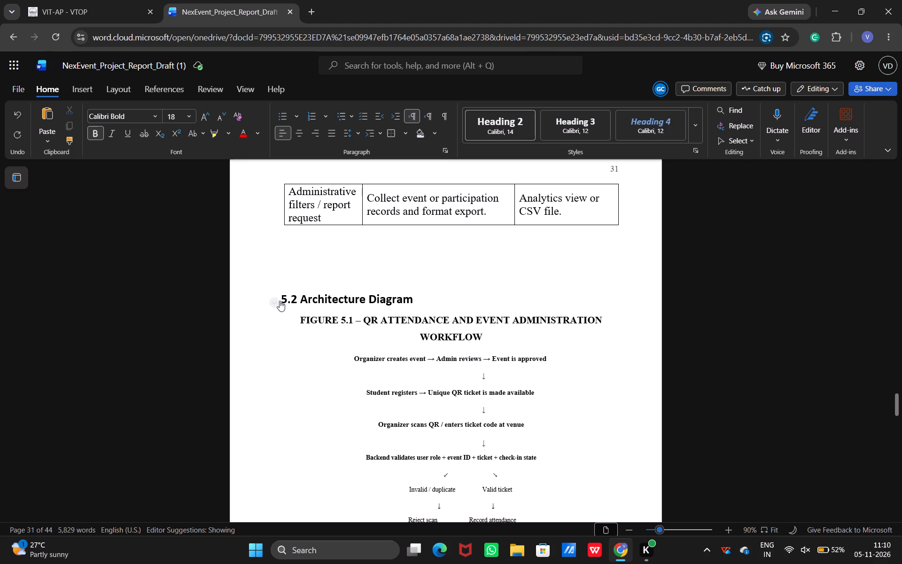
key("BackSpace")
key("BackSpace")
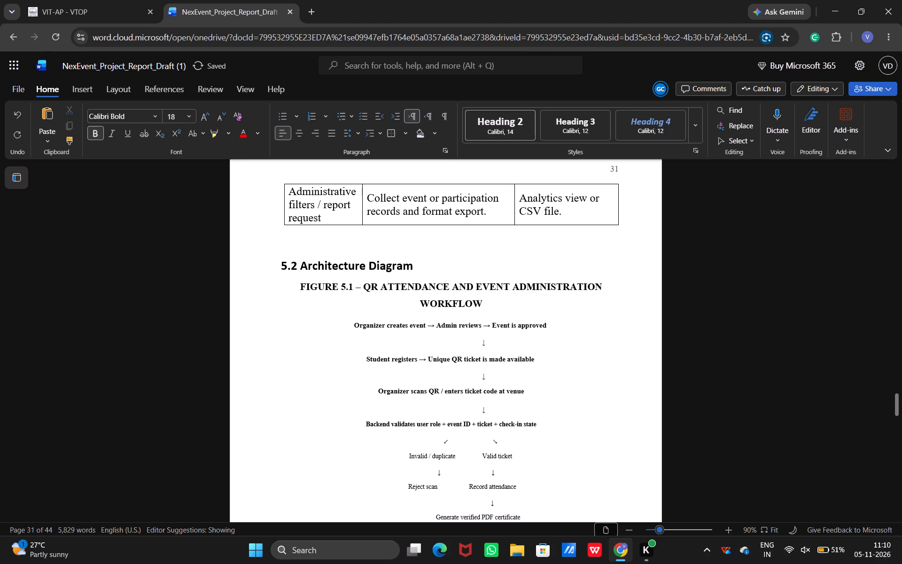
Try to remove the blank gap above the "5.2.3 Certificate Generation and Verification" heading.
scroll(286, 301, "up", 1)
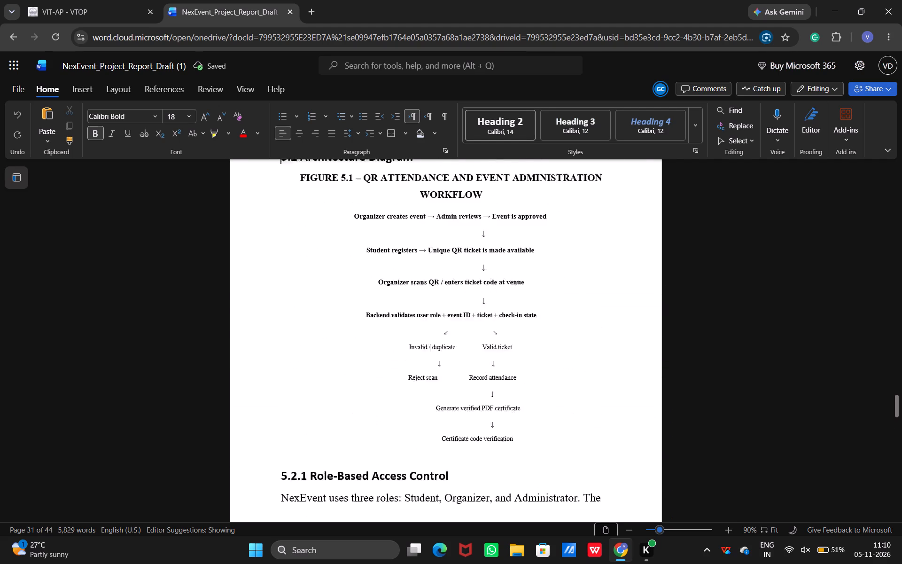
scroll(286, 301, "up", 1)
scroll(286, 301, "down", 3)
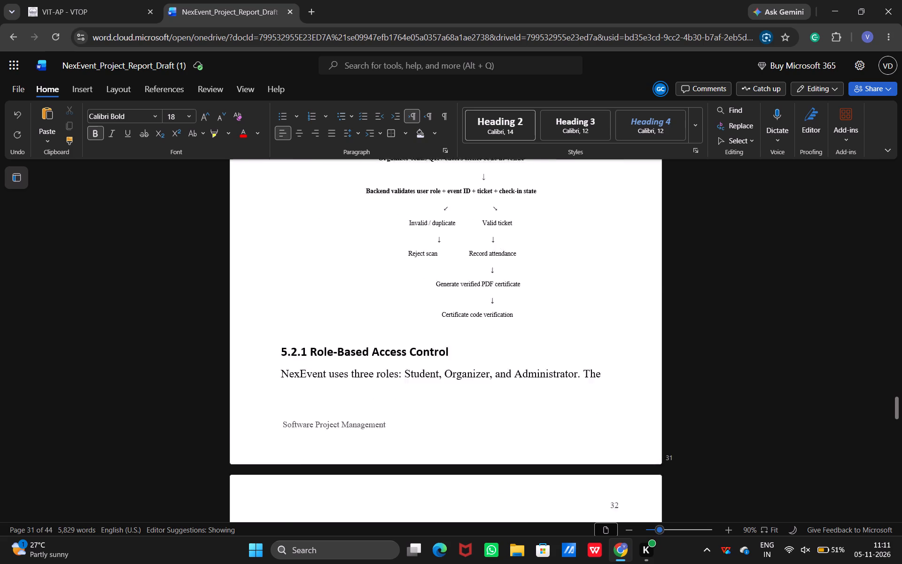
scroll(286, 301, "down", 5)
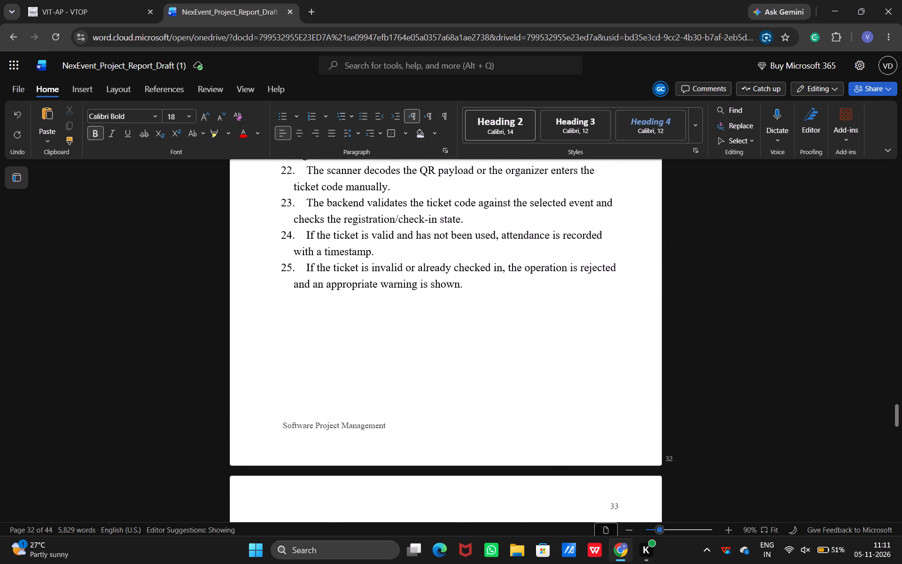
scroll(286, 301, "down", 2)
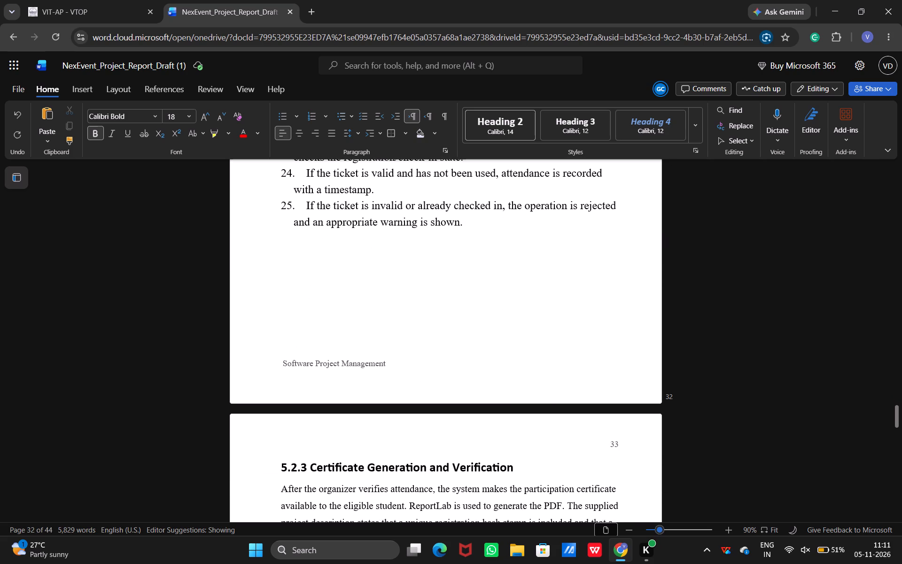
left_click(280, 464)
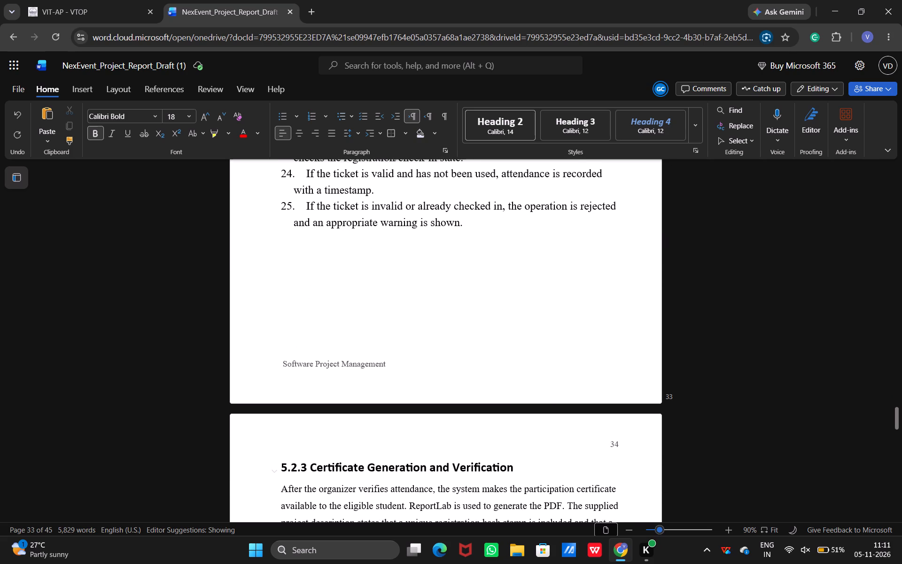
key("BackSpace")
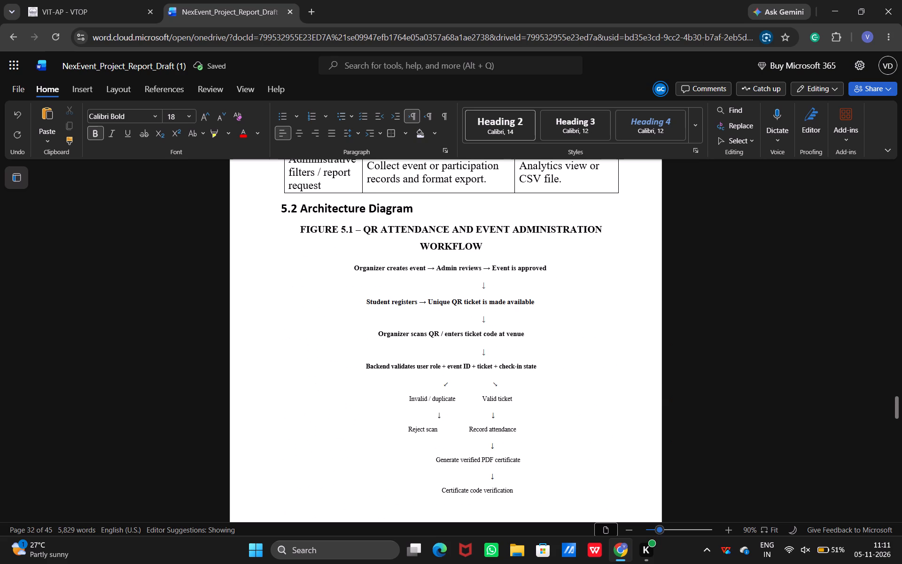
Remove the blank lines between list item 25 and the "5.2.3 Certificate Generation and Verification" heading.
scroll(391, 483, "down", 6)
scroll(391, 483, "up", 3)
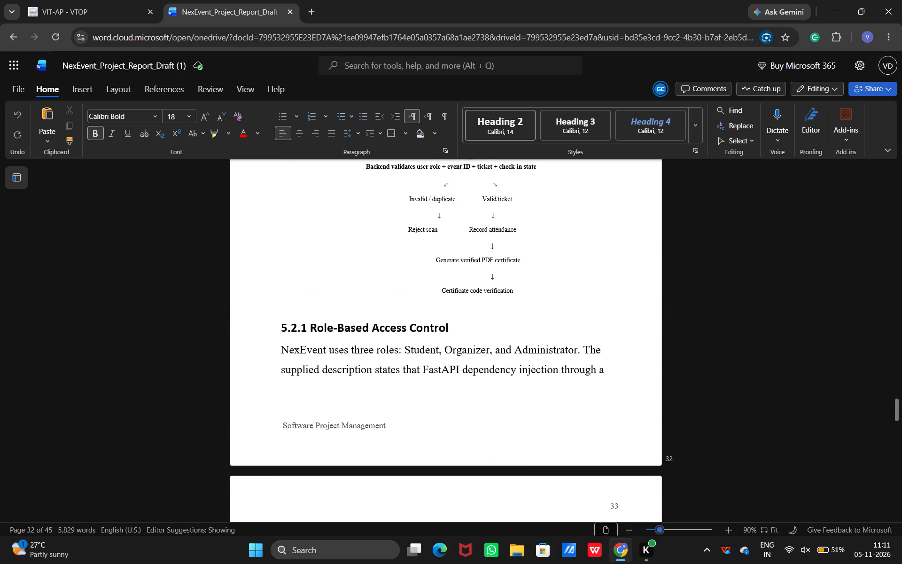
scroll(391, 483, "down", 3)
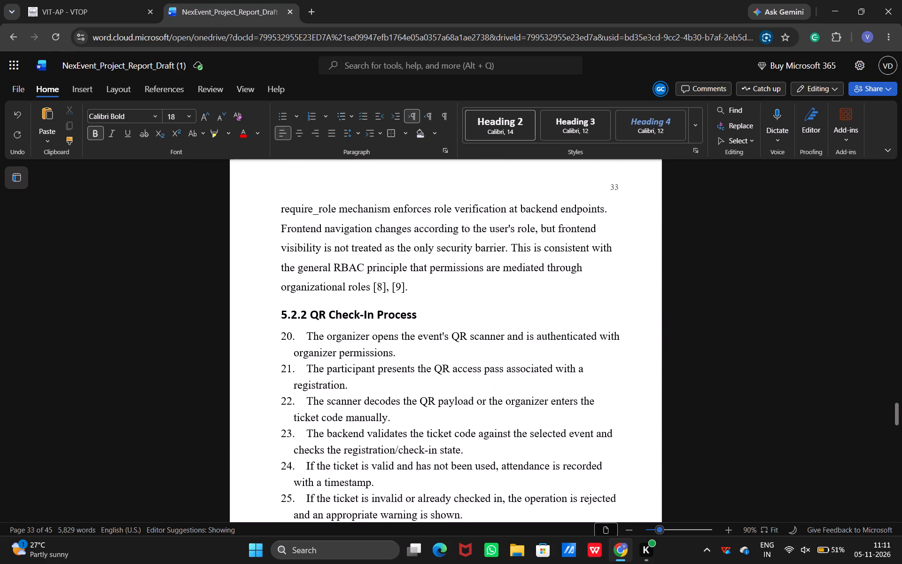
scroll(391, 483, "down", 5)
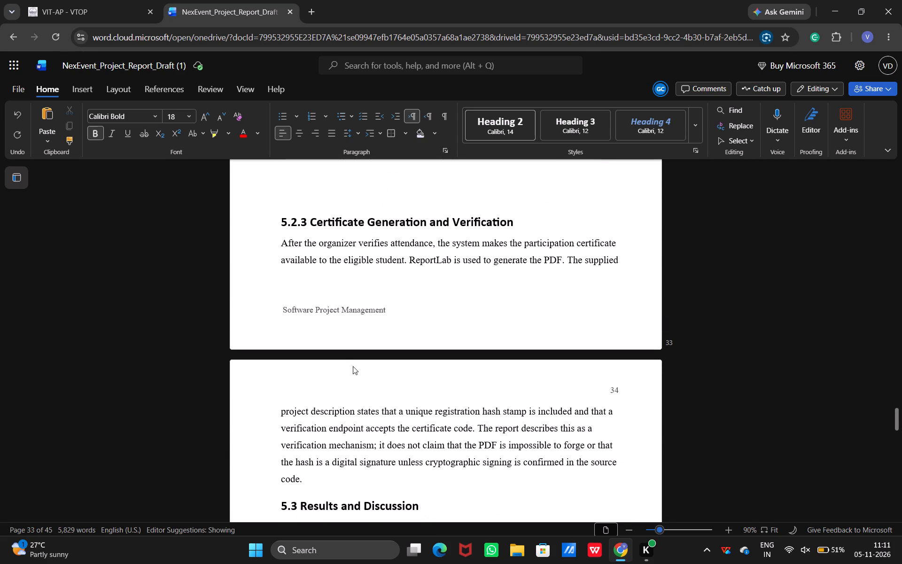
left_click(281, 223)
key("BackSpace")
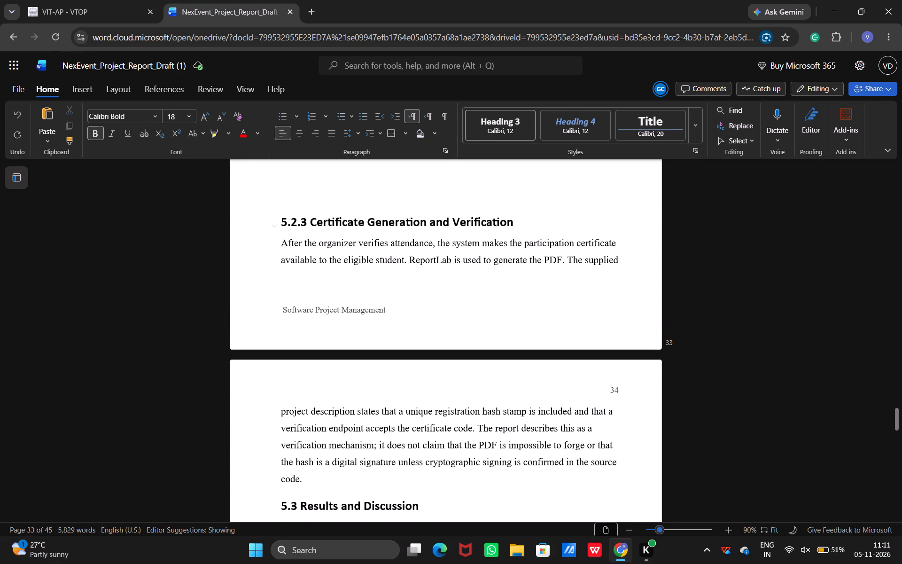
scroll(281, 223, "up", 2)
key("BackSpace")
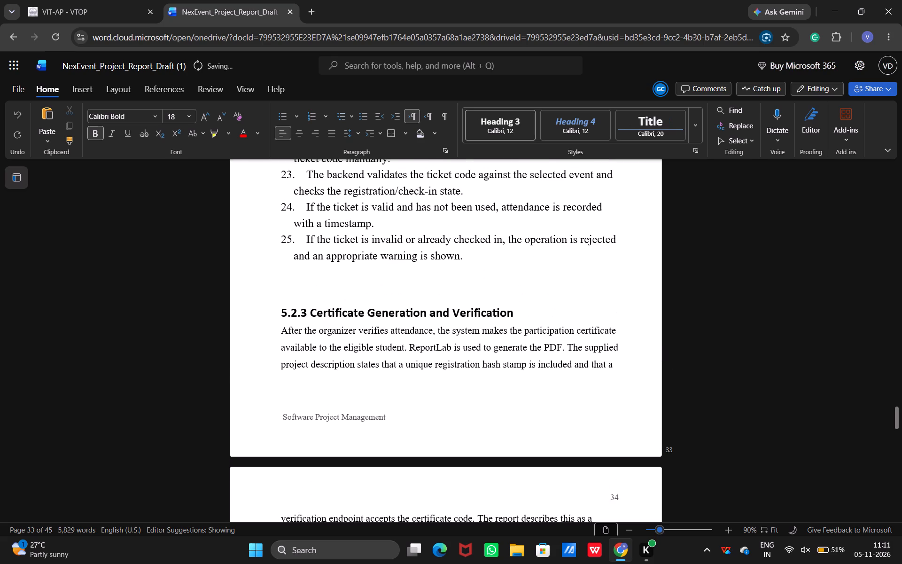
key("BackSpace")
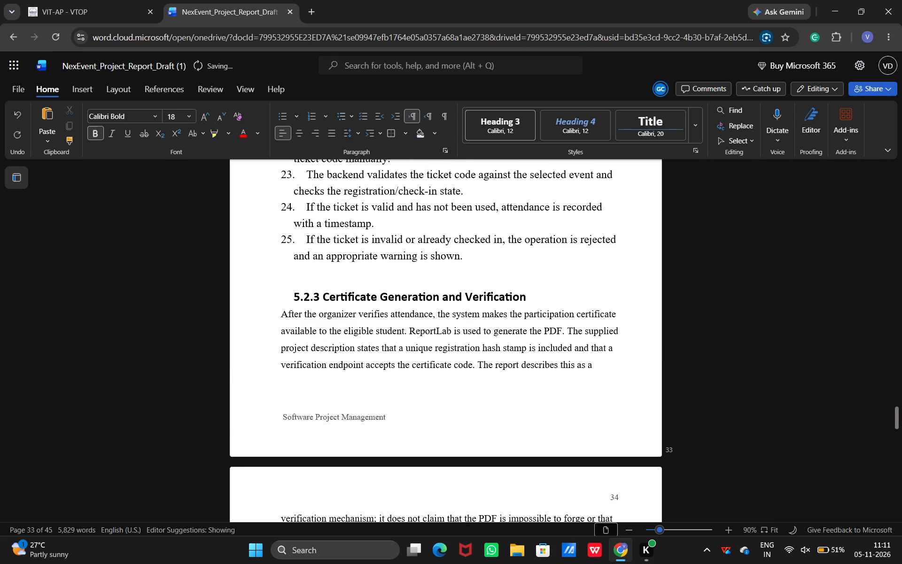
key("BackSpace")
Review the remaining pages from section 5.3 through Chapters 6 and 7, the appendices and the references for layout gaps.
scroll(281, 223, "down", 4)
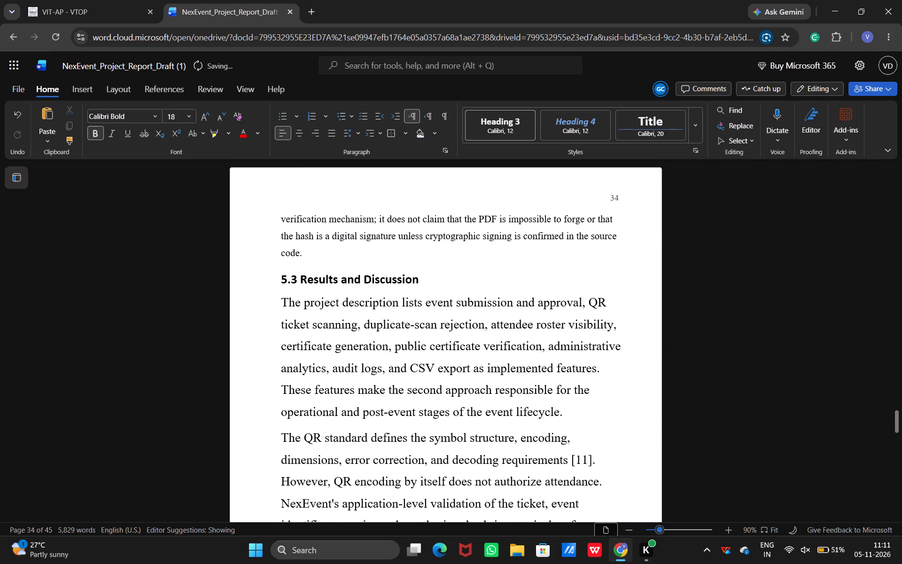
scroll(281, 223, "down", 4)
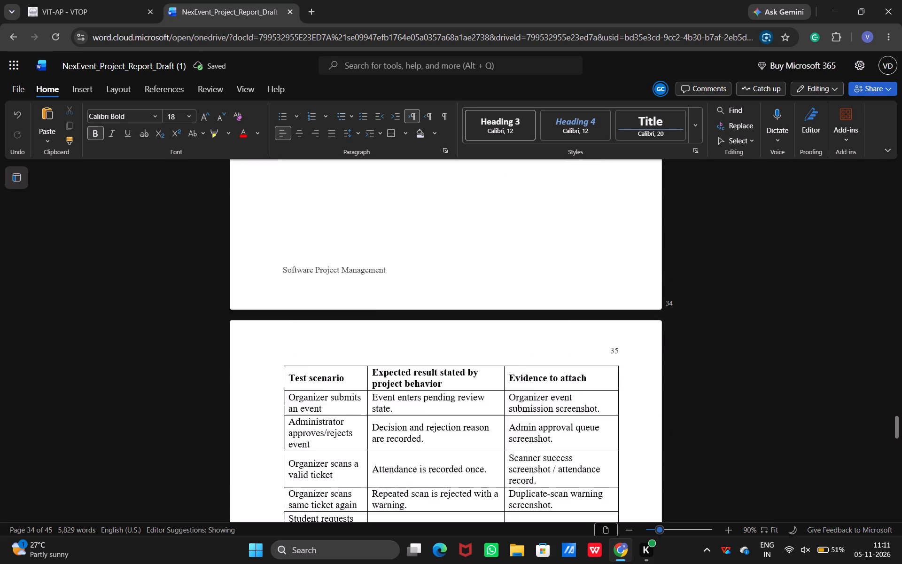
scroll(281, 223, "down", 8)
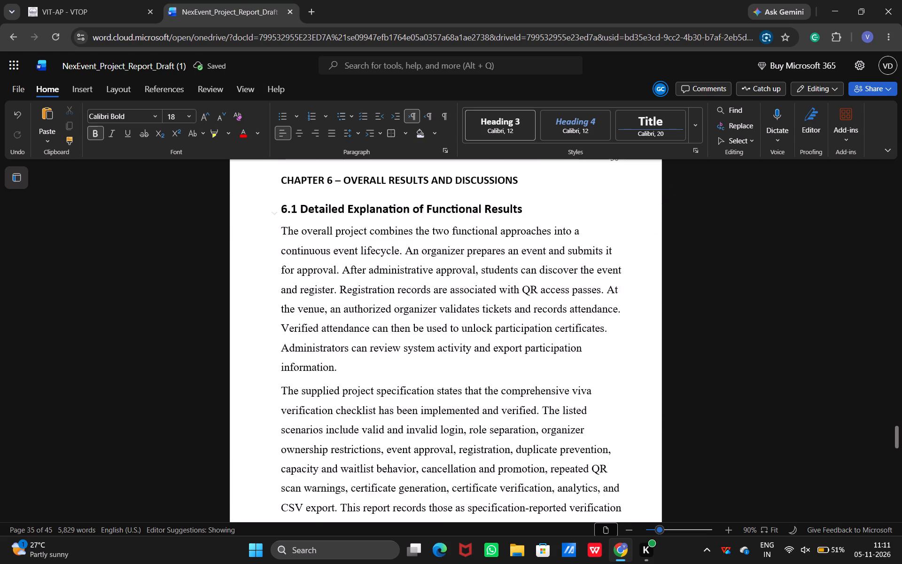
scroll(281, 223, "down", 10)
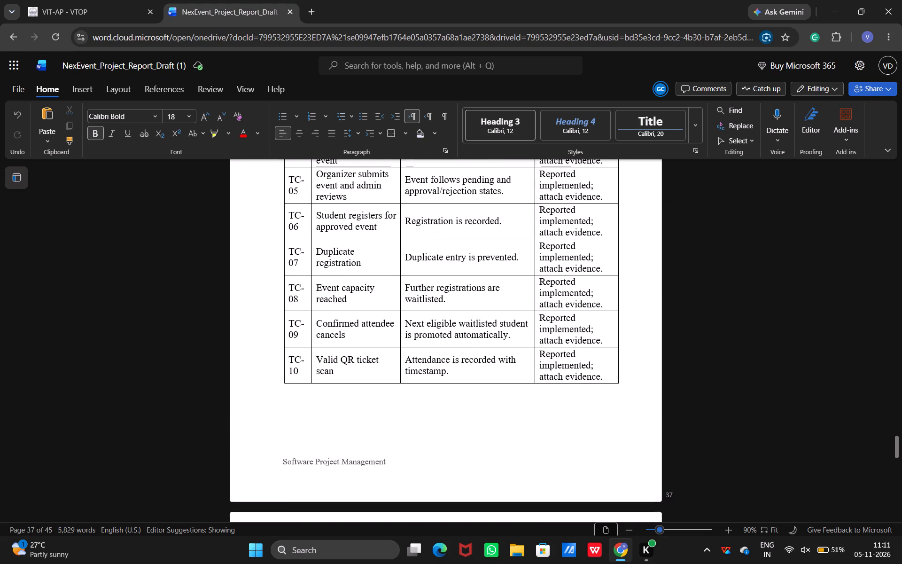
scroll(281, 223, "down", 9)
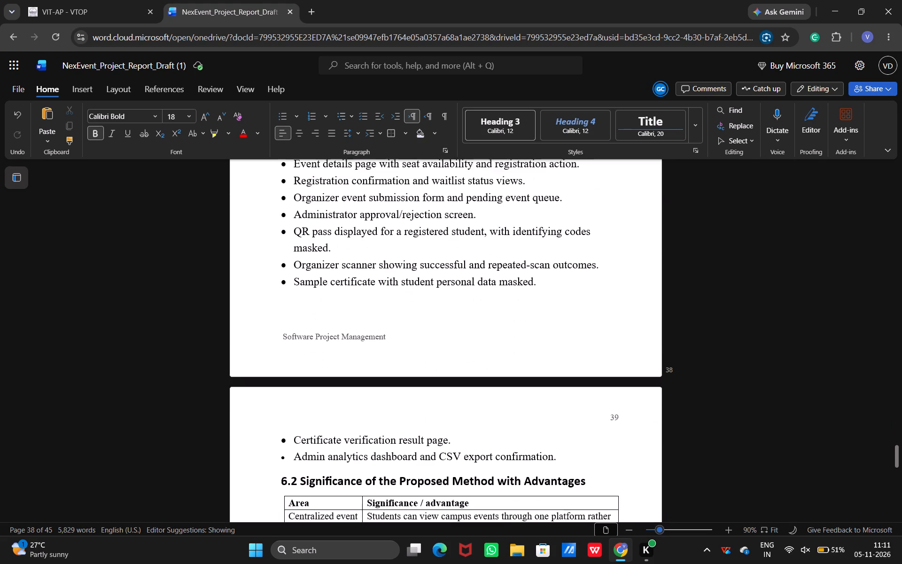
scroll(281, 223, "down", 8)
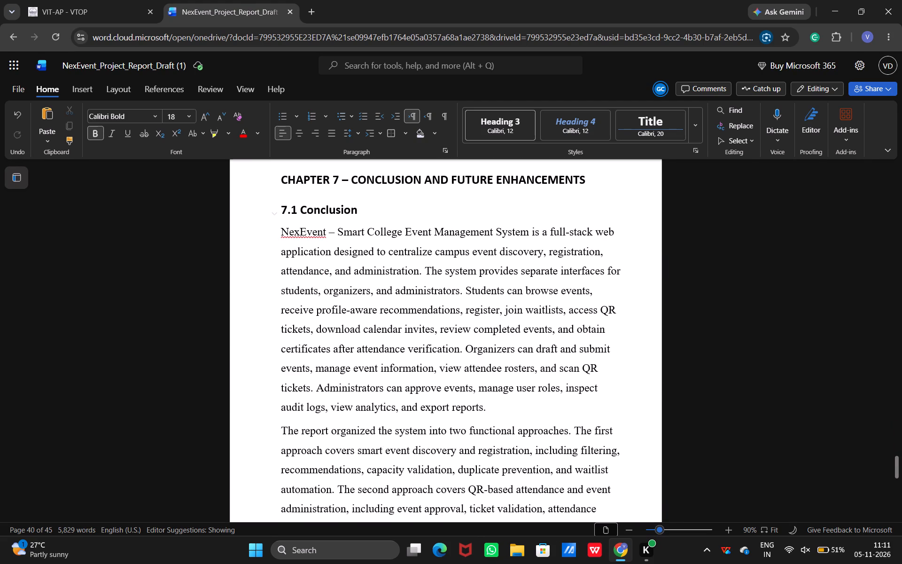
scroll(281, 223, "down", 12)
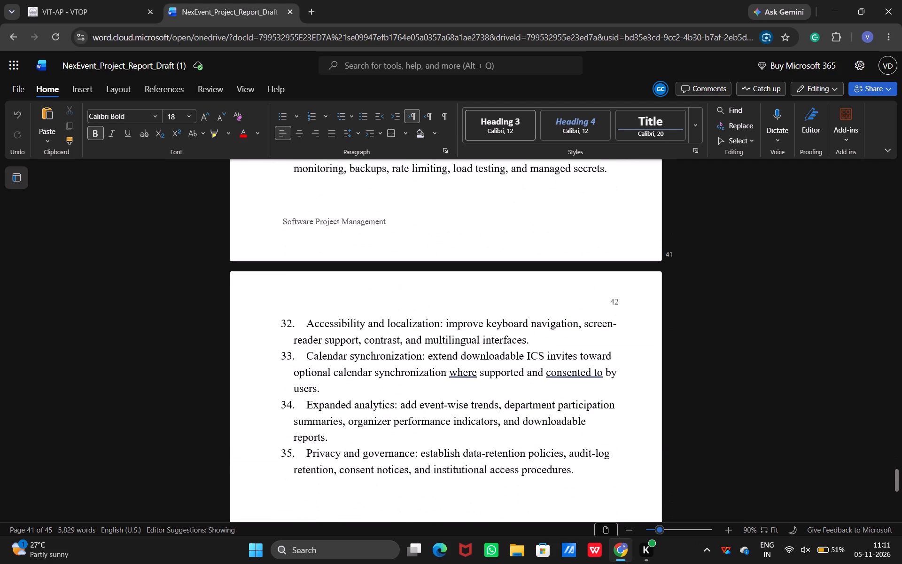
scroll(281, 223, "down", 4)
scroll(281, 223, "up", 2)
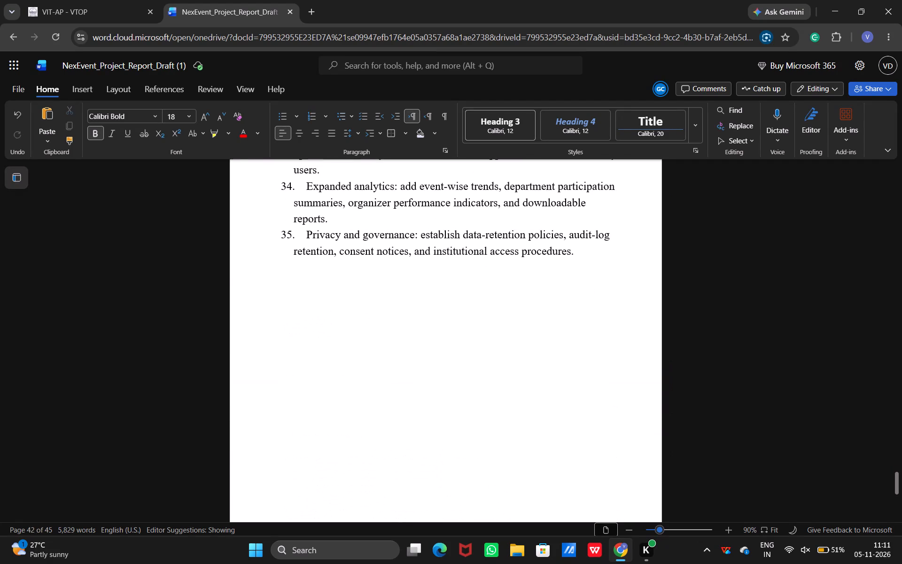
scroll(281, 223, "down", 13)
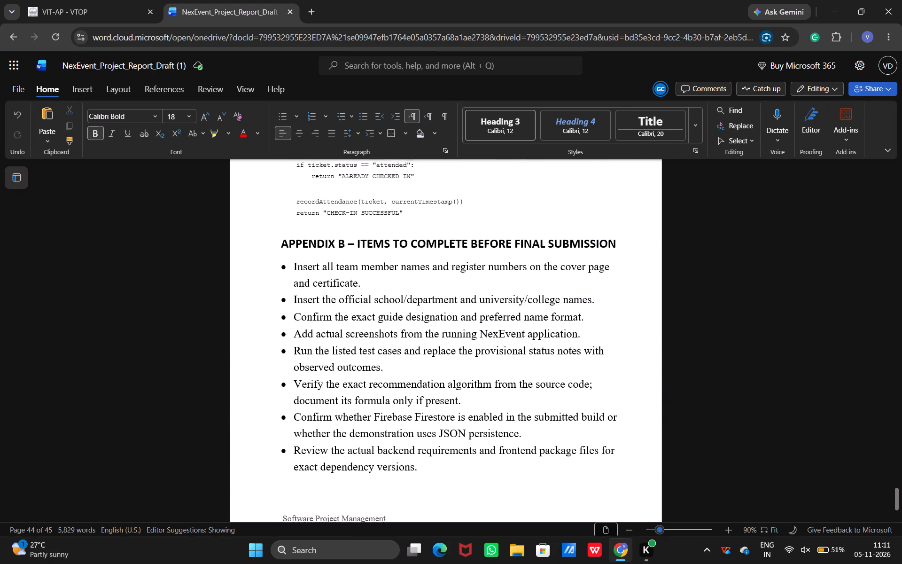
scroll(281, 223, "down", 3)
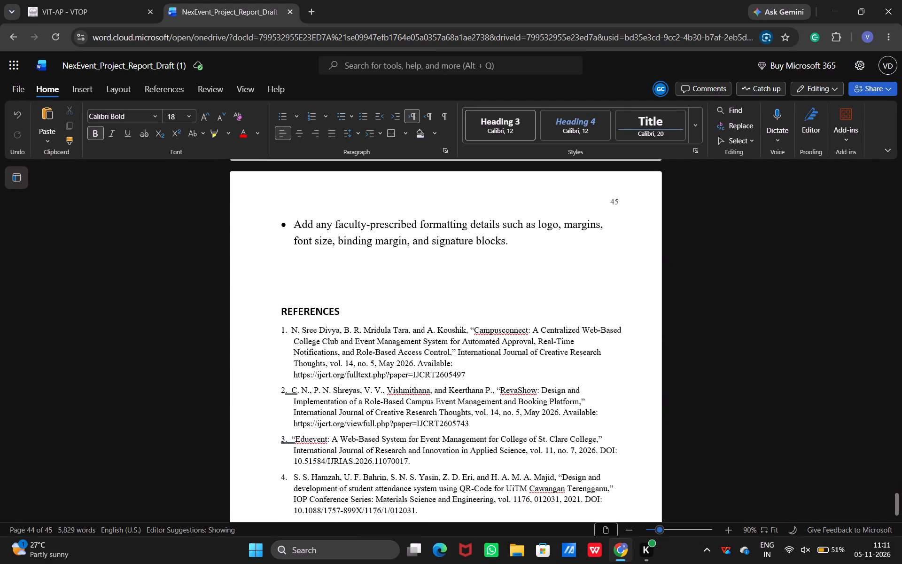
scroll(281, 223, "down", 1)
scroll(281, 223, "up", 7)
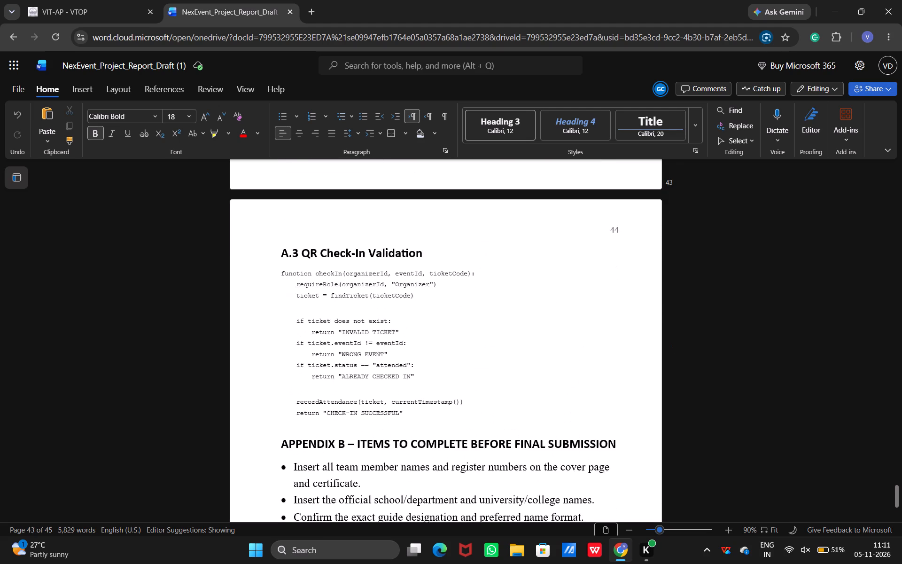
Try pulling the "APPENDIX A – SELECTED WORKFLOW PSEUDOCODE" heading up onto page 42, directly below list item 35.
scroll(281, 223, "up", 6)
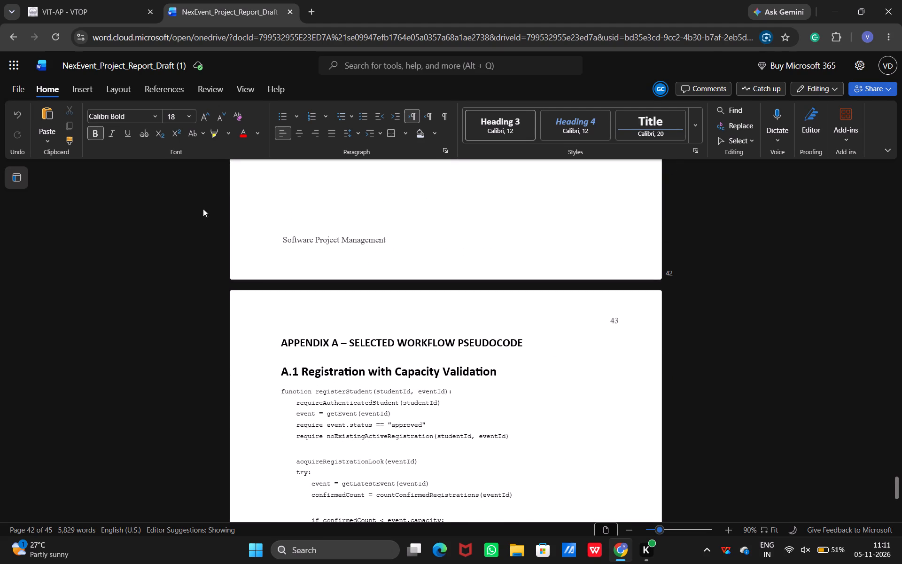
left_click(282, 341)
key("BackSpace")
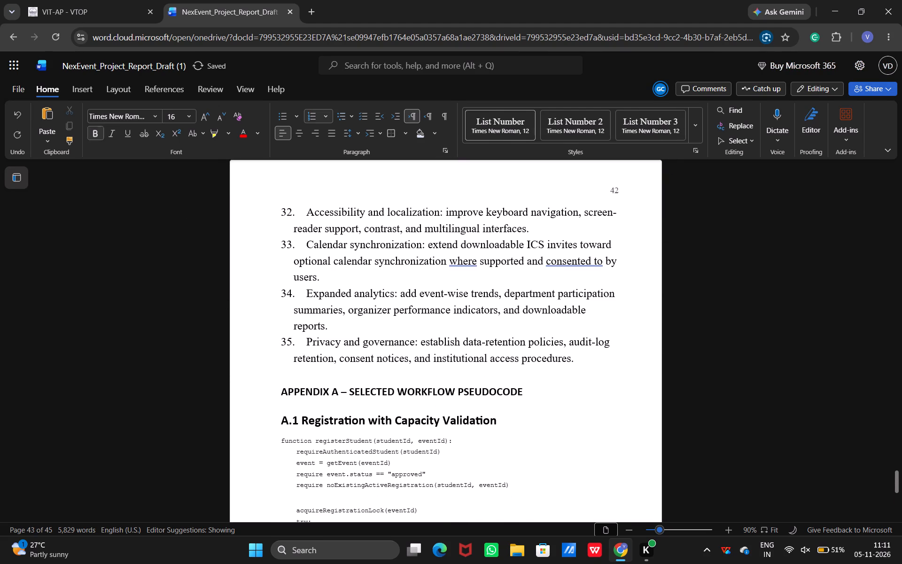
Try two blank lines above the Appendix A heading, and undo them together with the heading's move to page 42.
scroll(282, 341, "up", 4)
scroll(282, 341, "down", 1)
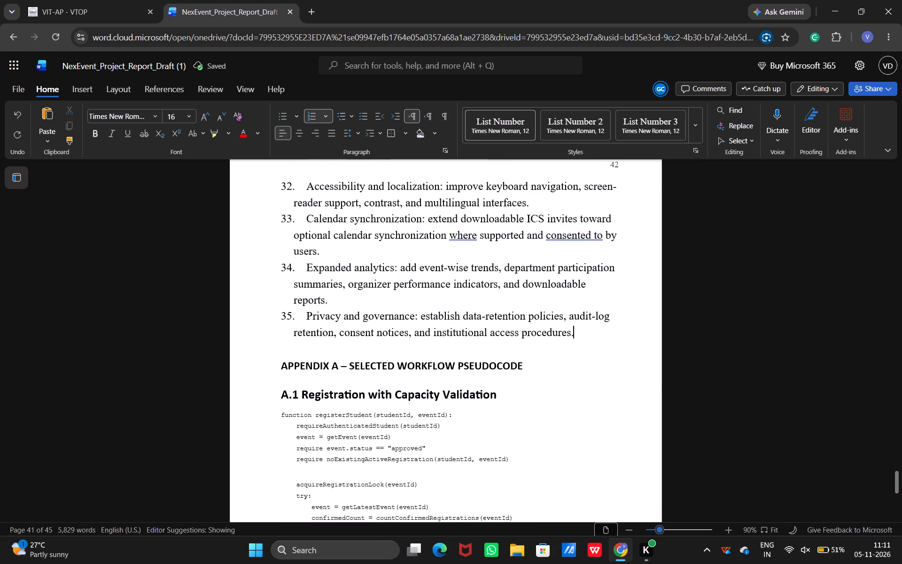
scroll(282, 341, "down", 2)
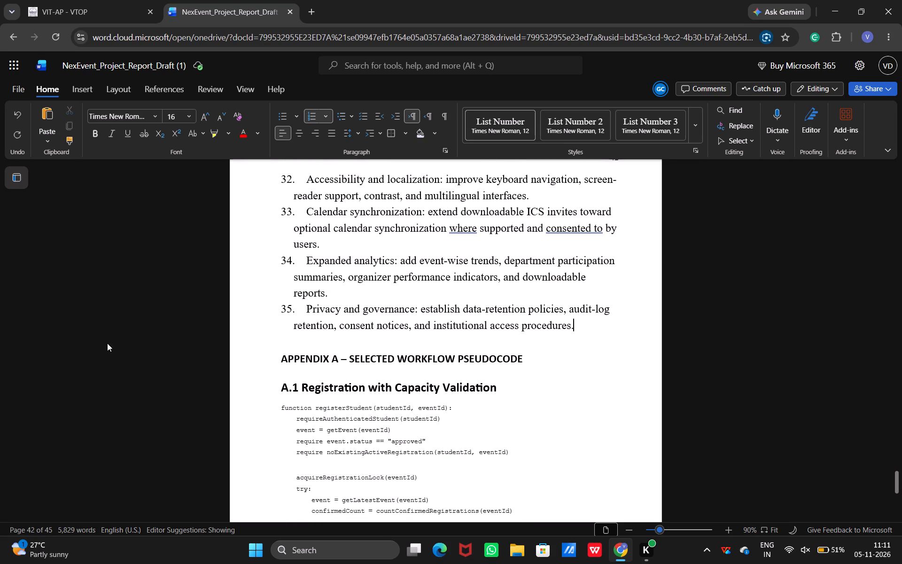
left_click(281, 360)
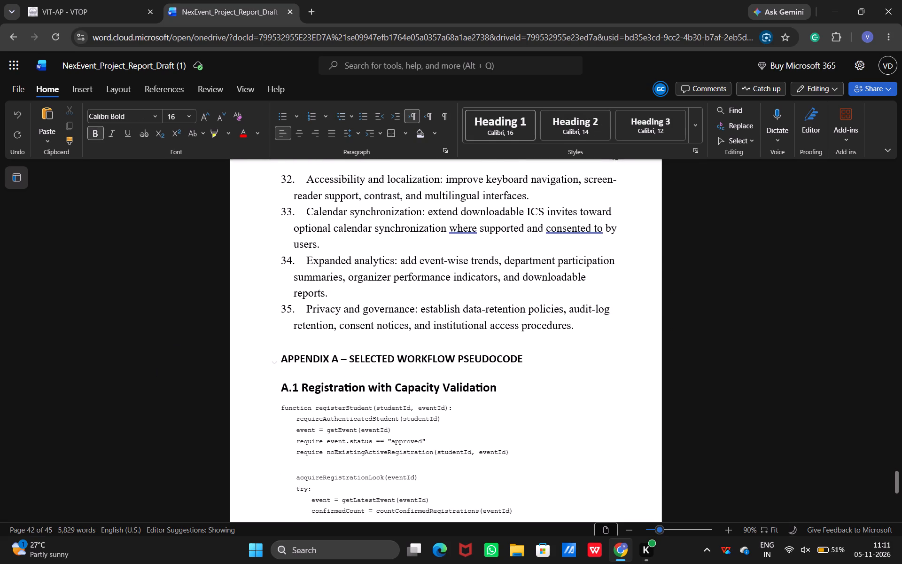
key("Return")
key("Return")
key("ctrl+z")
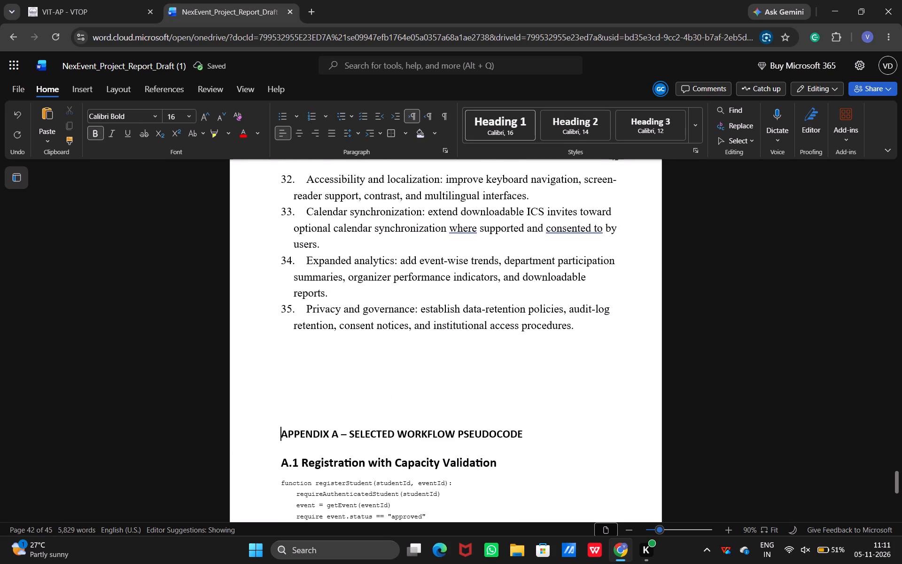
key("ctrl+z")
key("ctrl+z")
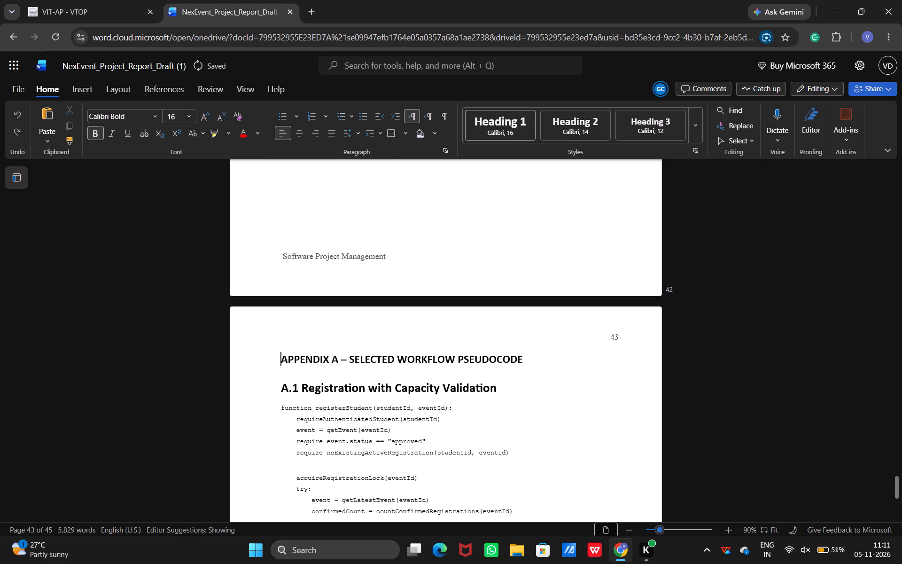
Review the pages from section 6.2 through Chapter 7, Appendices A and B and the references for layout gaps.
scroll(373, 294, "up", 5)
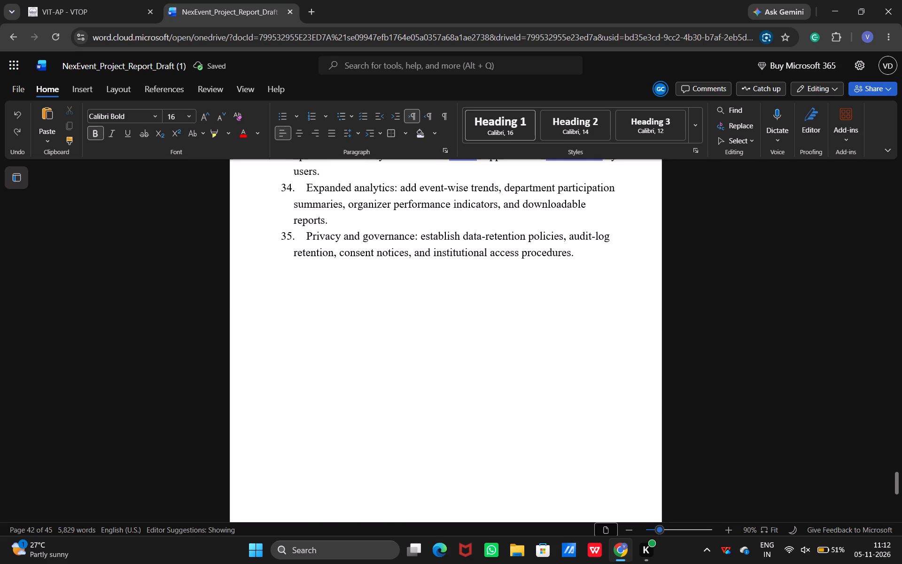
scroll(373, 294, "down", 5)
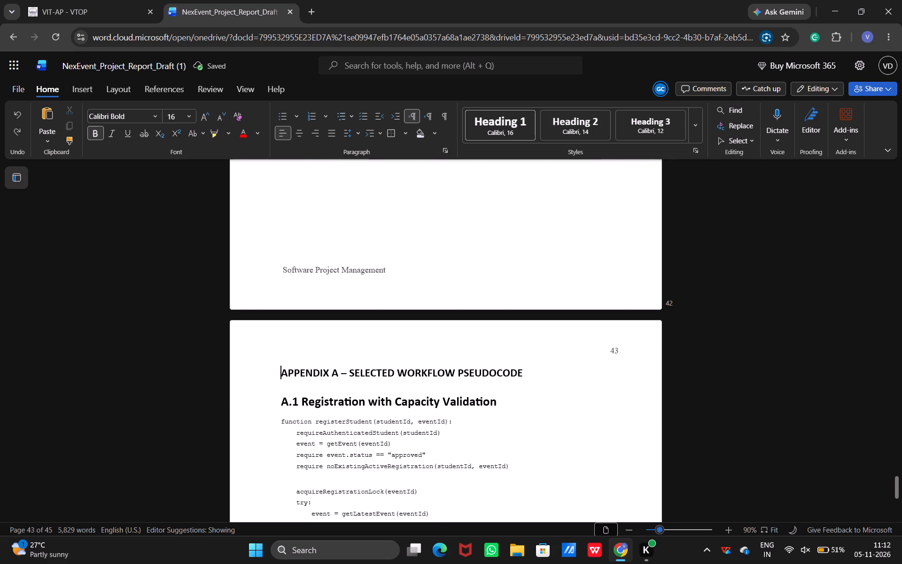
scroll(373, 294, "up", 17)
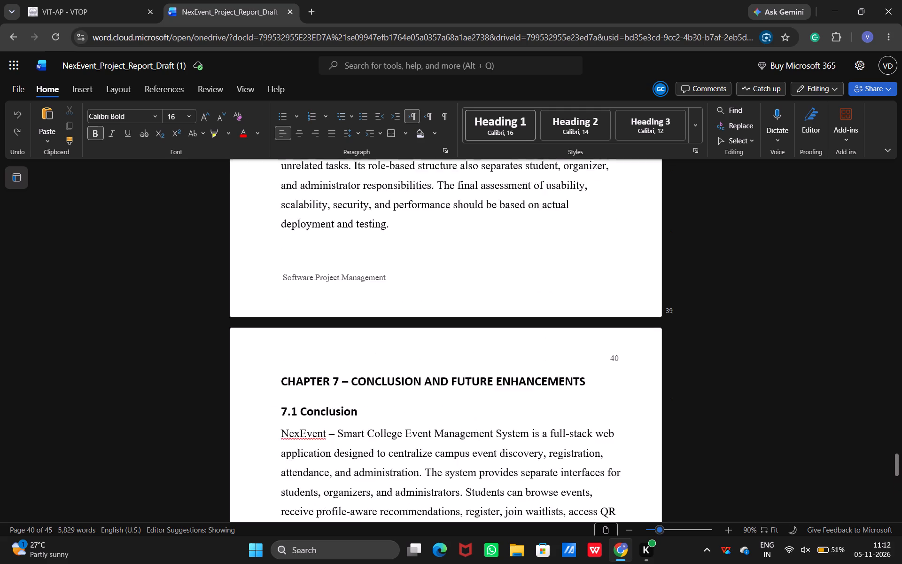
scroll(373, 294, "down", 13)
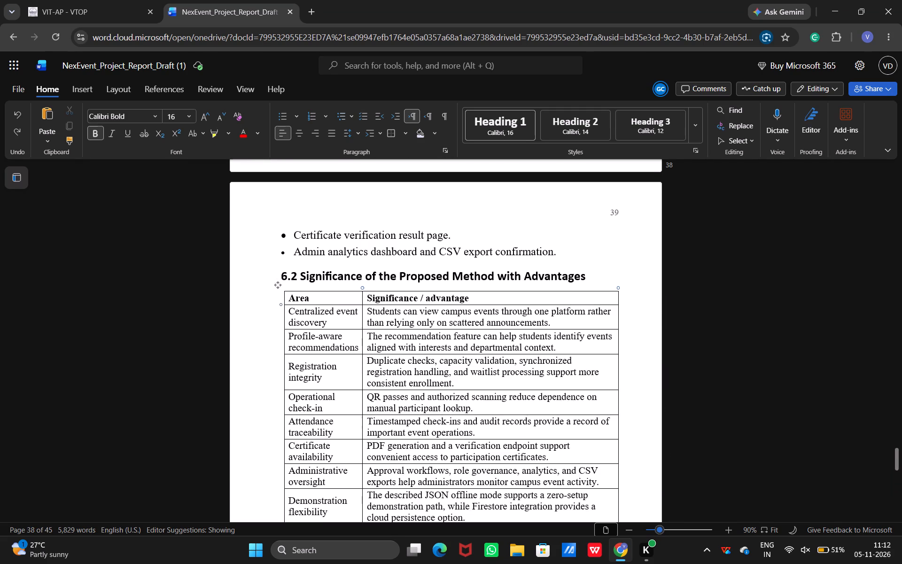
scroll(373, 294, "down", 11)
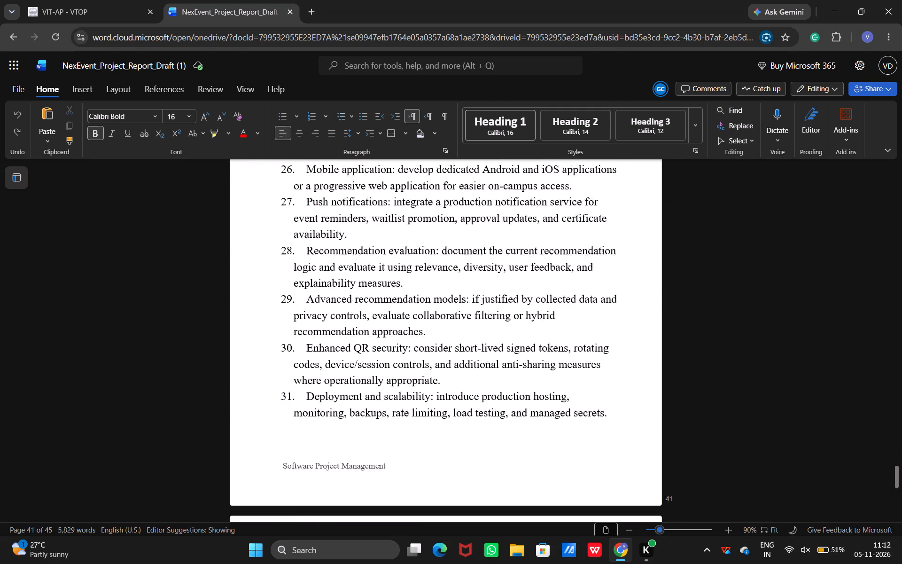
scroll(373, 294, "down", 7)
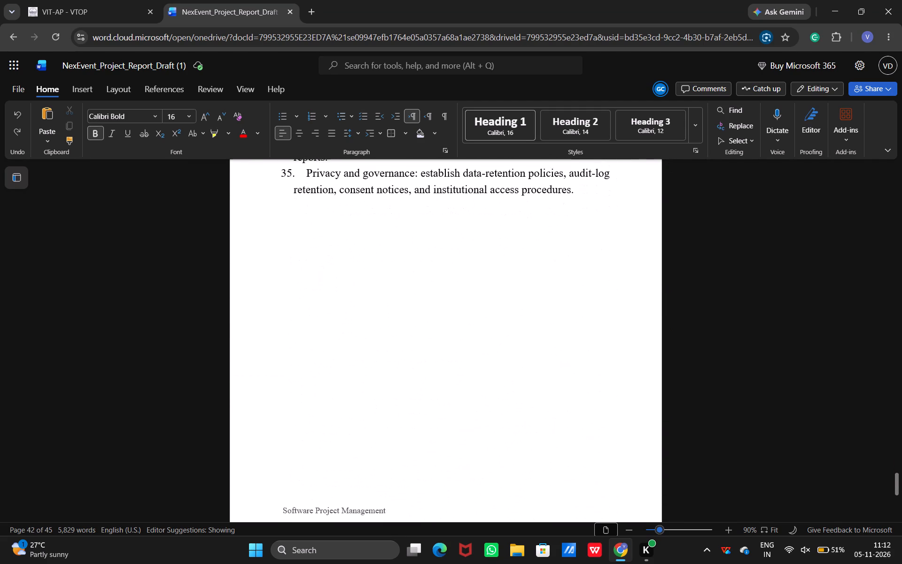
scroll(373, 294, "down", 6)
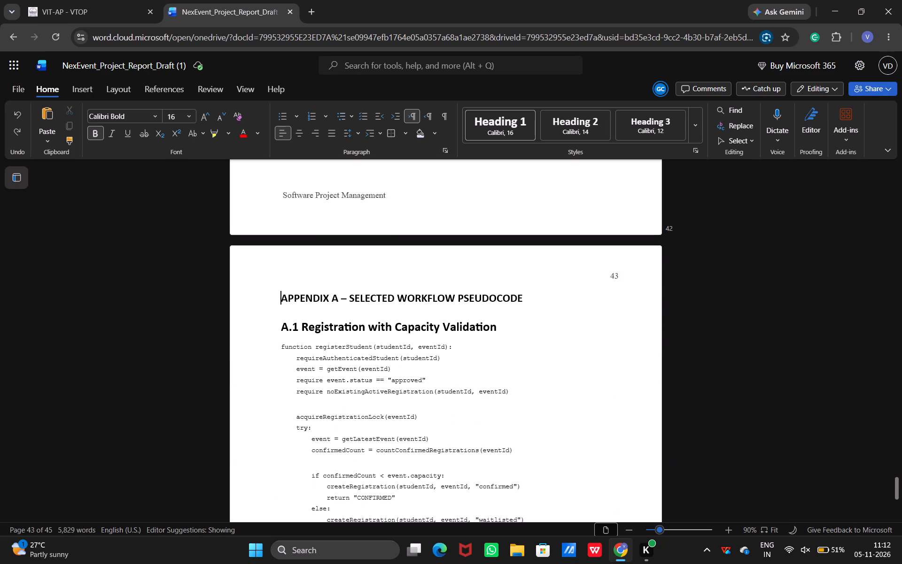
scroll(373, 294, "down", 2)
scroll(373, 294, "up", 1)
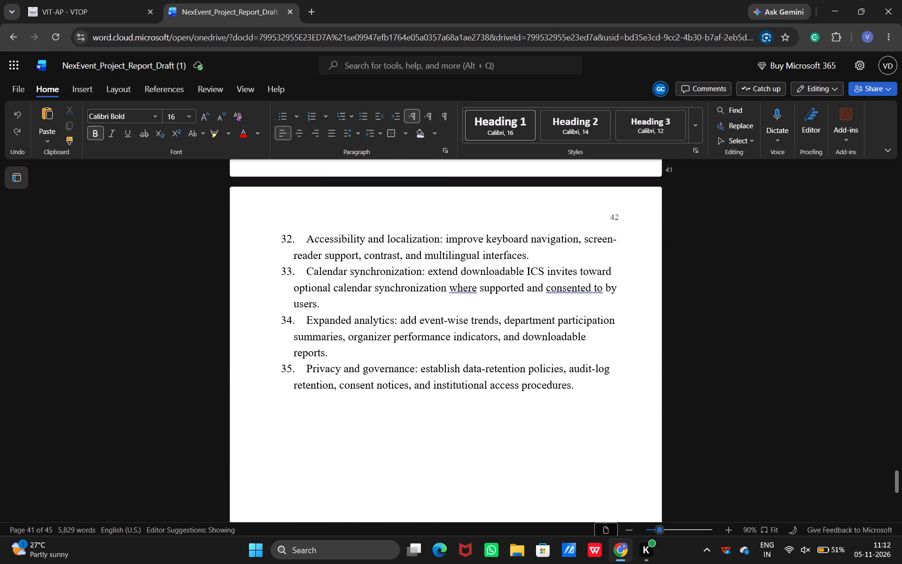
scroll(373, 294, "up", 1)
scroll(315, 223, "down", 3)
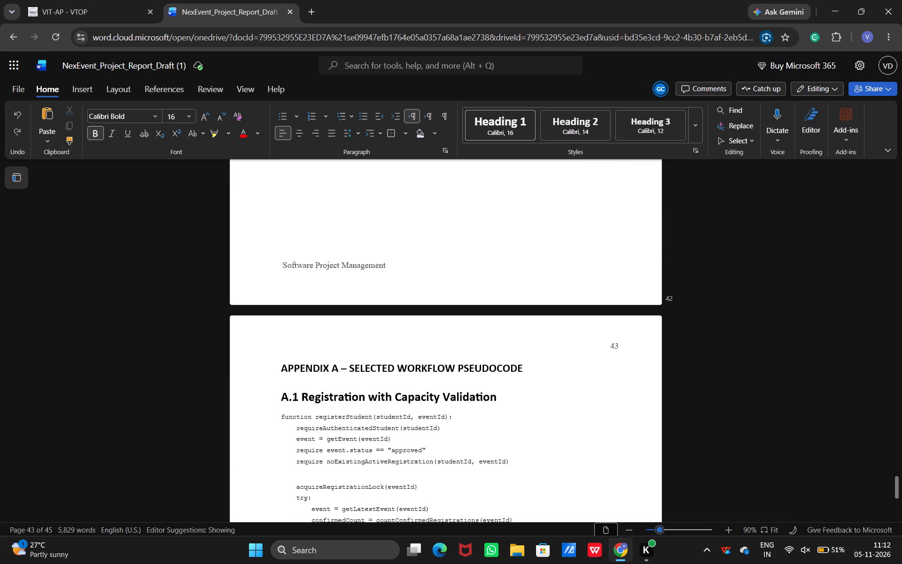
scroll(315, 223, "down", 2)
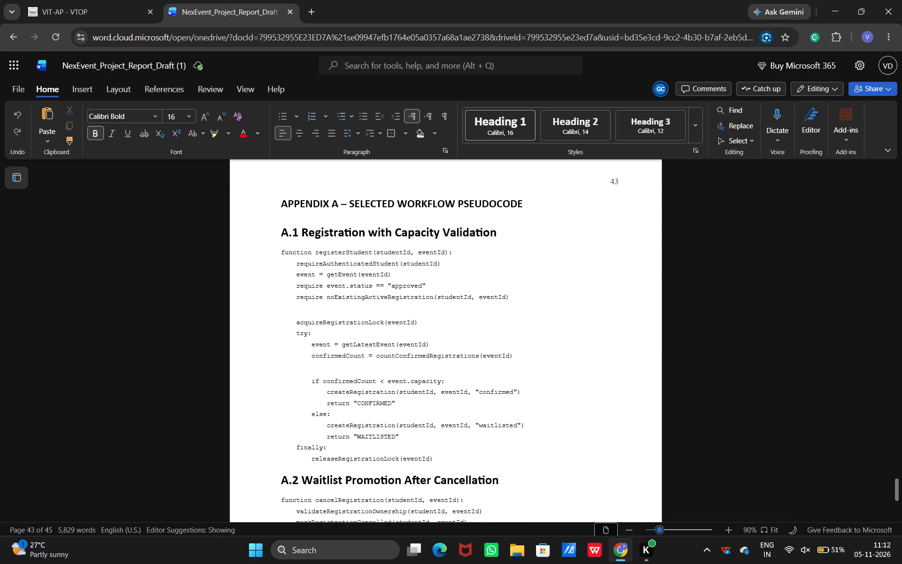
scroll(315, 223, "down", 6)
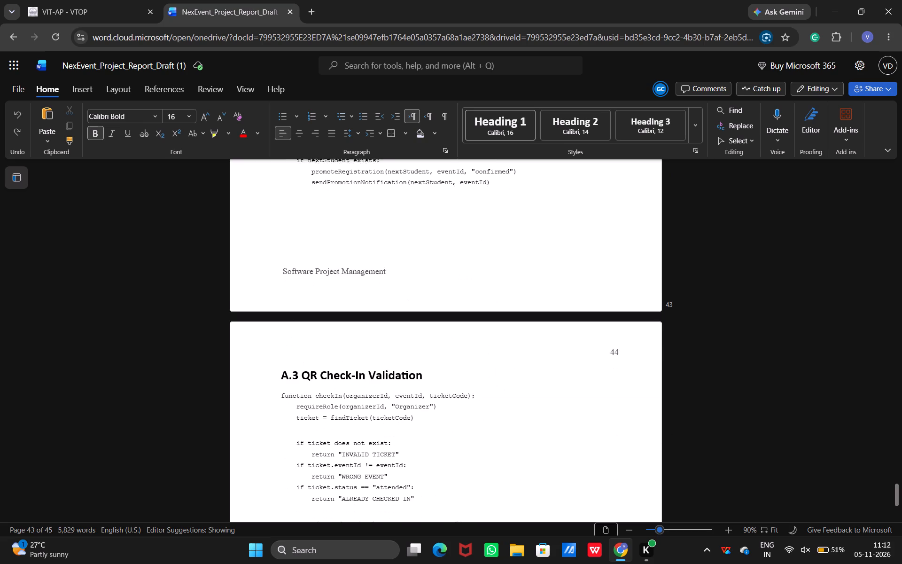
scroll(315, 223, "down", 2)
left_click(315, 223)
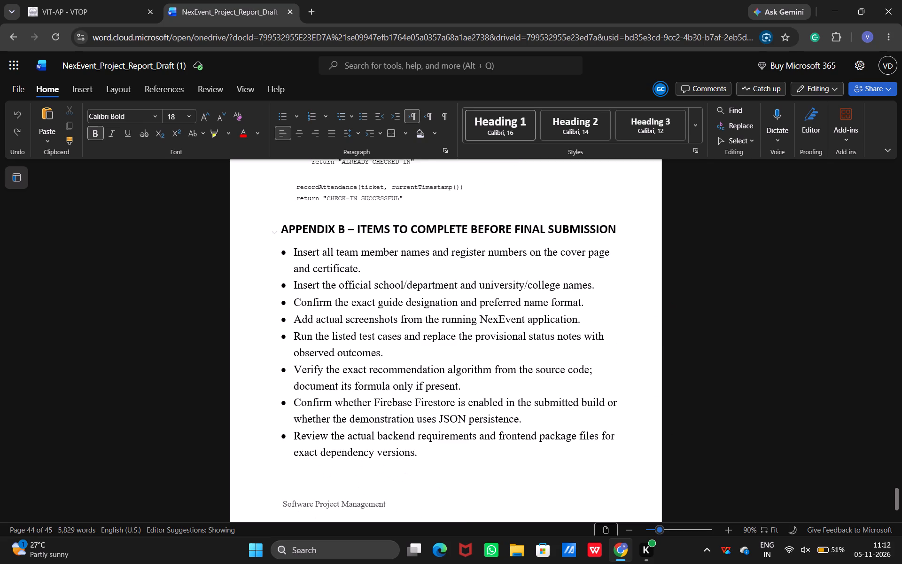
scroll(315, 223, "down", 7)
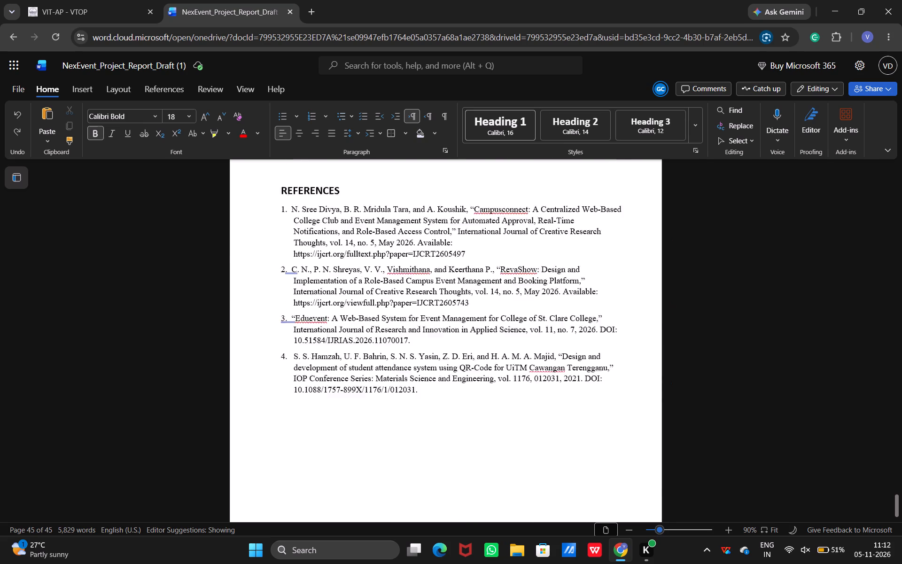
scroll(315, 223, "down", 3)
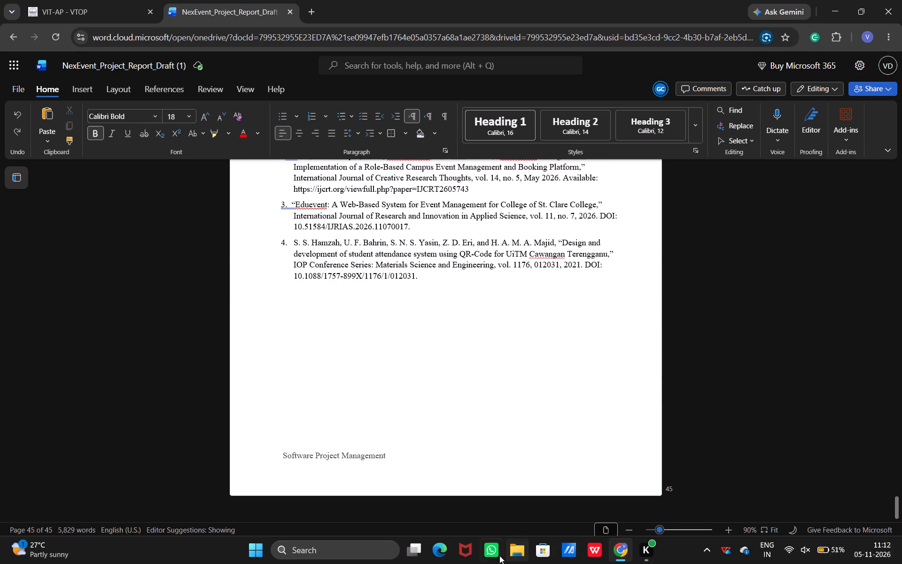
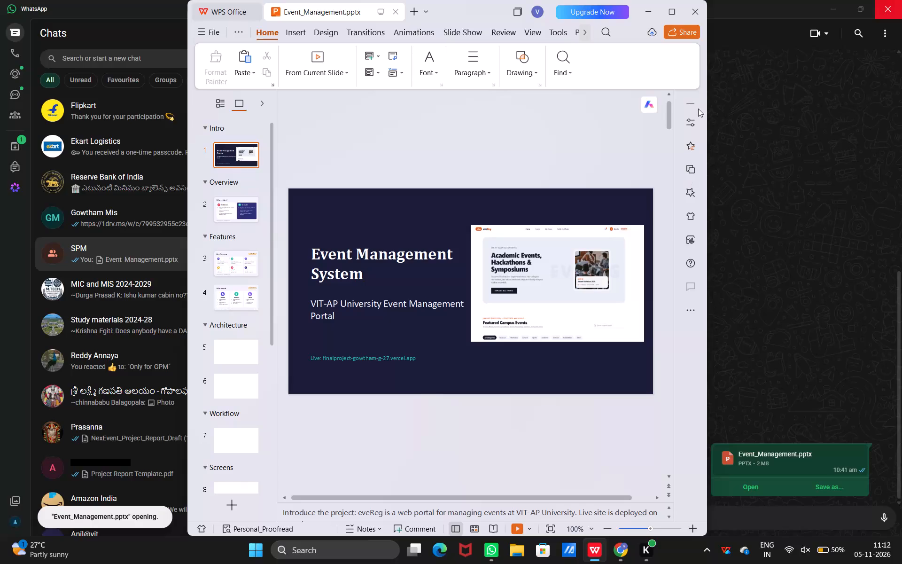
Maximize the Event_Management.pptx presentation and examine the live site link on the title slide.
left_click(672, 0)
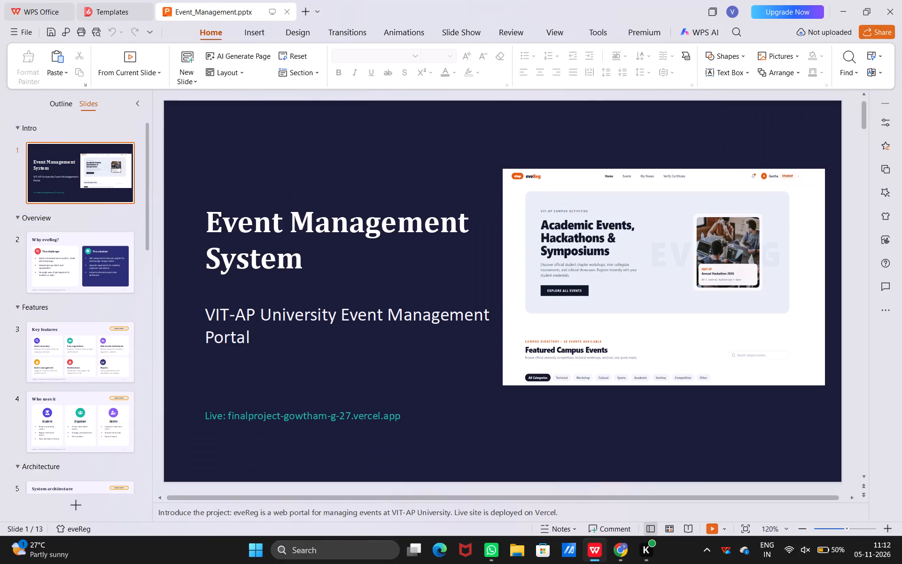
left_click(348, 416)
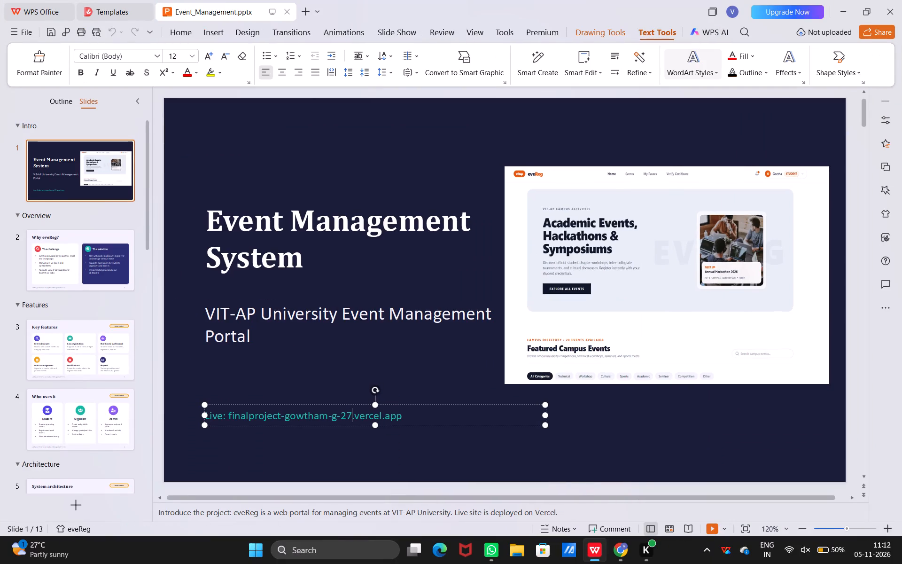
left_click(403, 412)
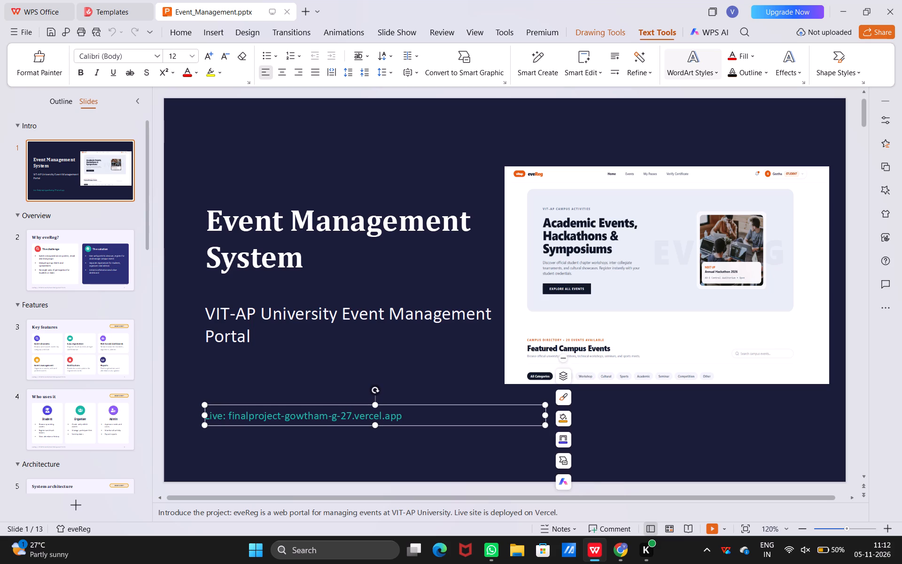
left_click(392, 412)
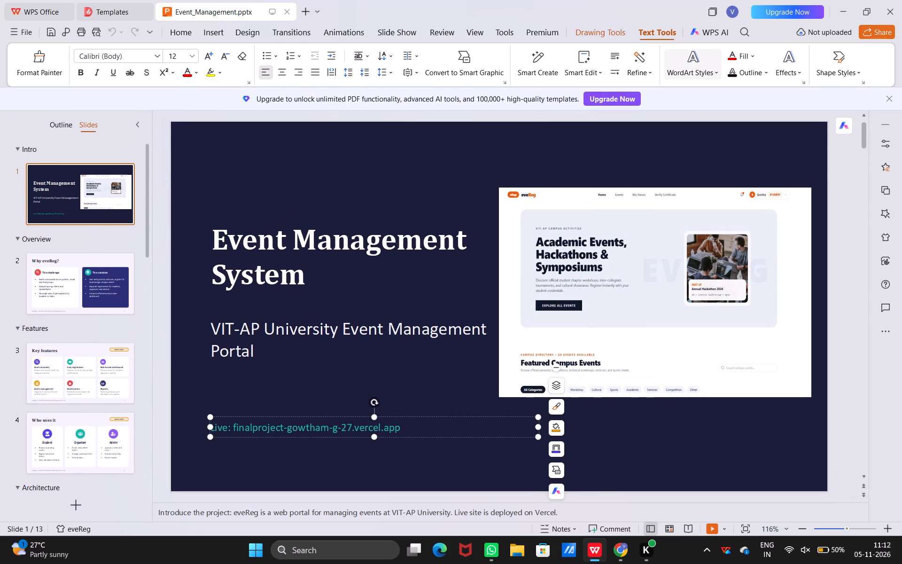
left_click(407, 386)
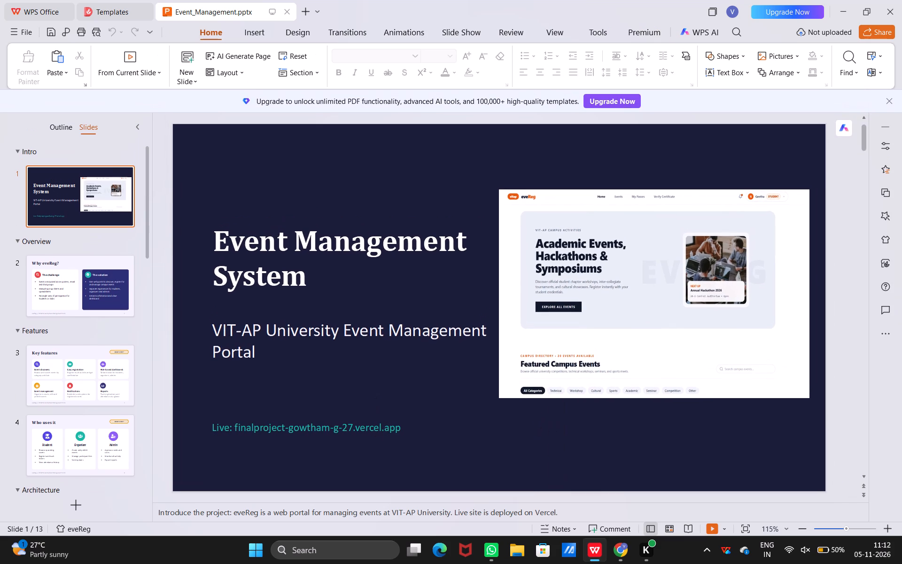
Review the slides of the Event_Management.pptx deck from the title slide to "Future scope".
key("Down")
key("Down")
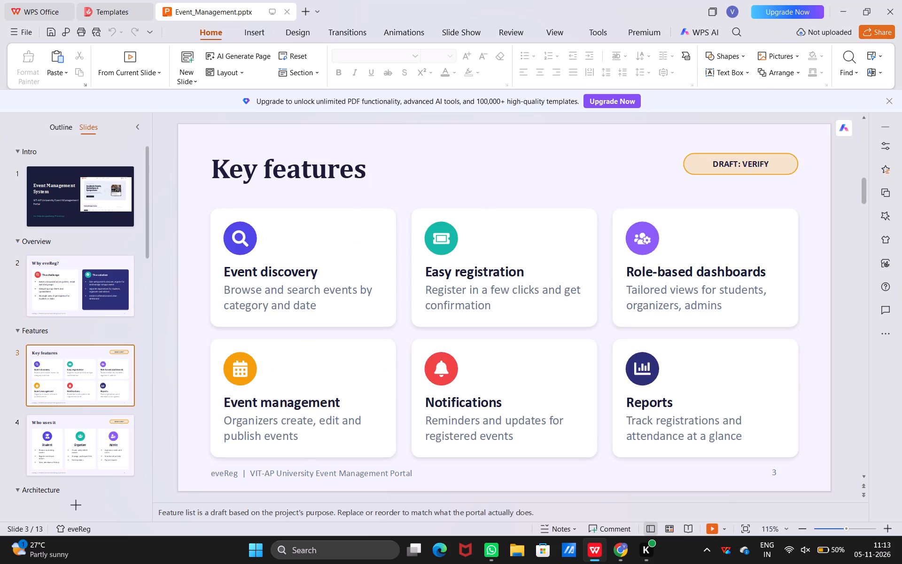
key("Down")
key("Down")
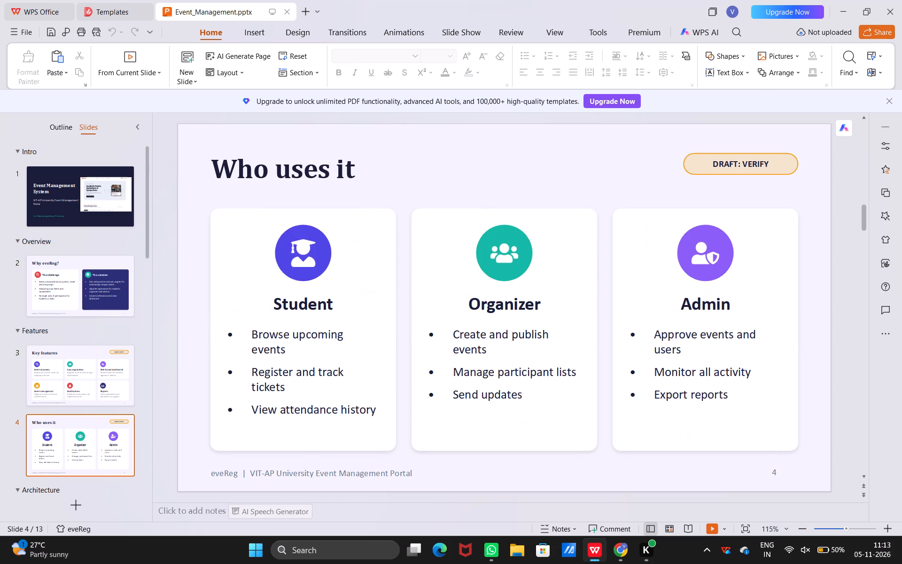
key("Down")
key("Down")
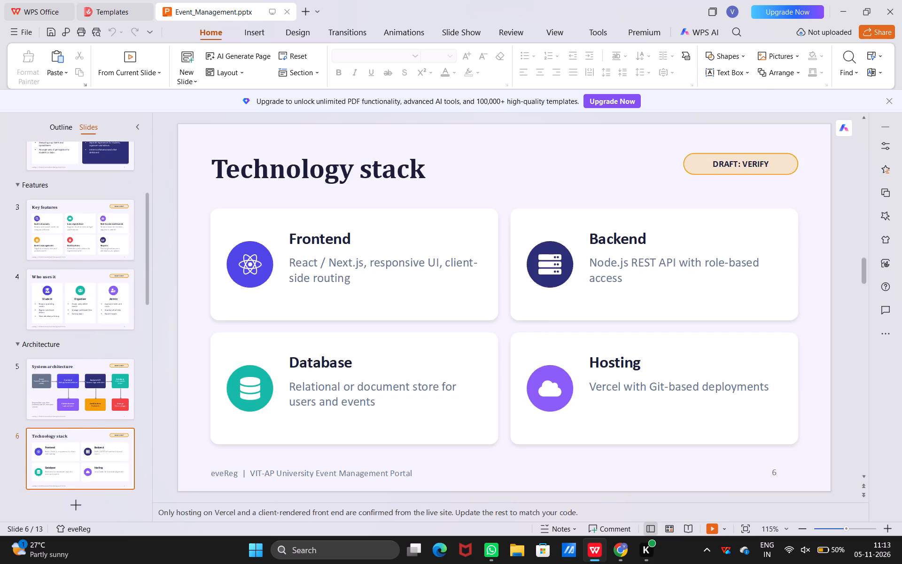
key("Down")
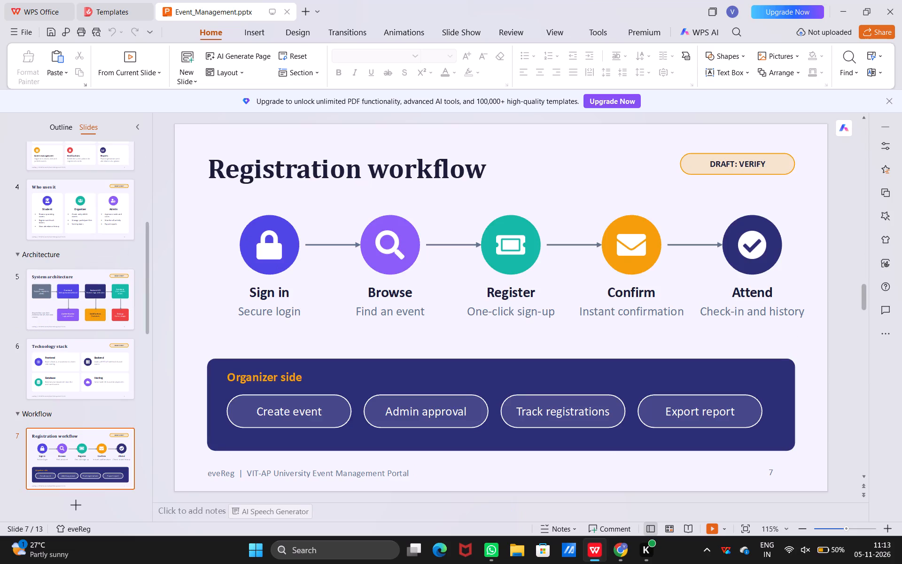
key("Down")
key("Down")
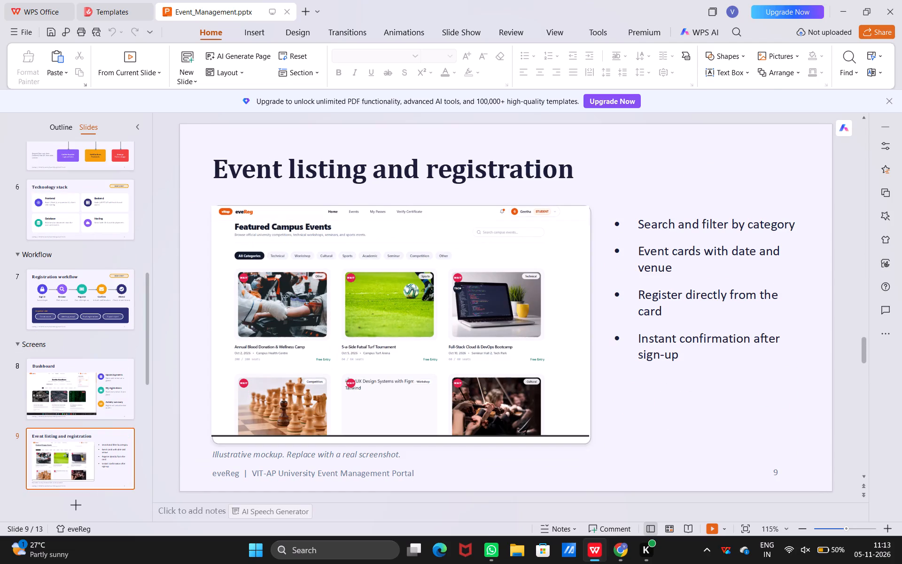
key("Down")
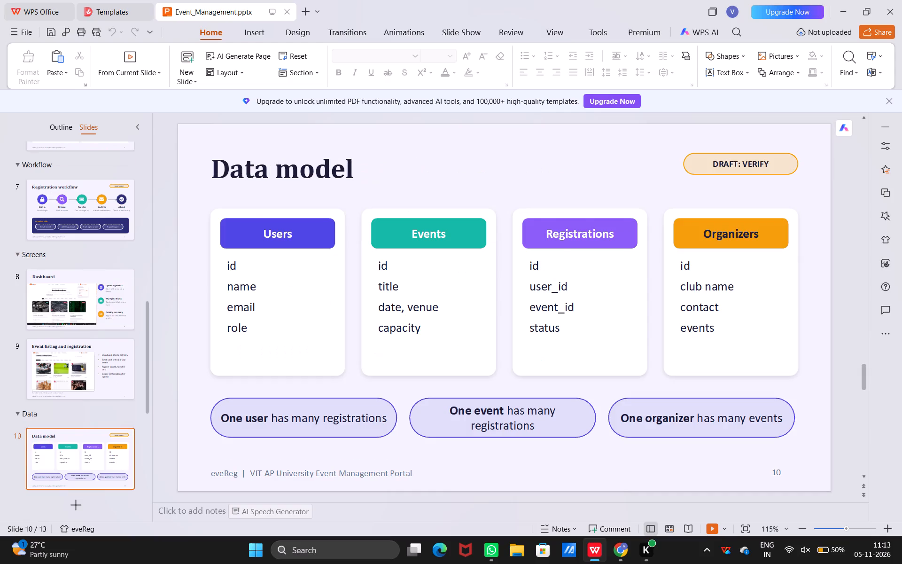
key("Down")
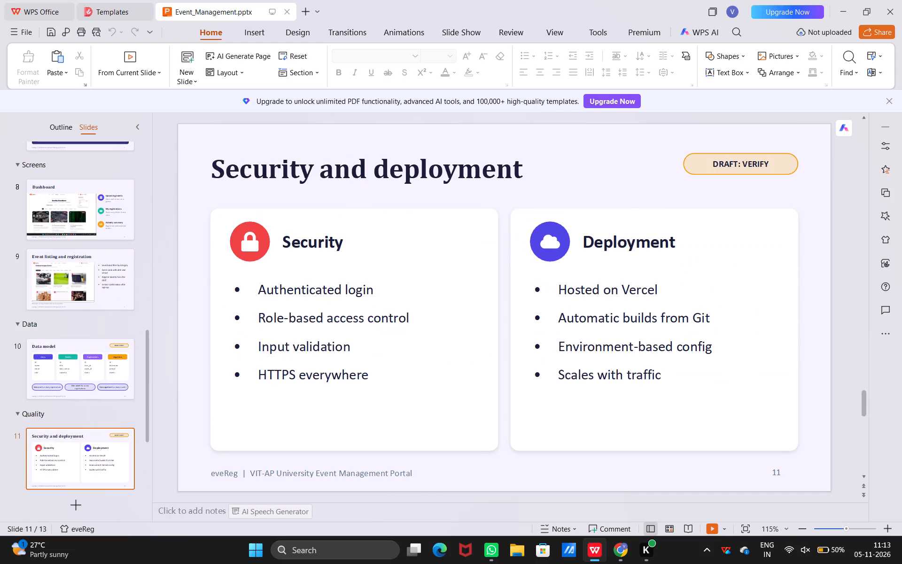
key("Down")
Go back to the opening slides and review the deck again through the "Event listing and registration" slide.
key("Up")
key("Up")
key("Up")
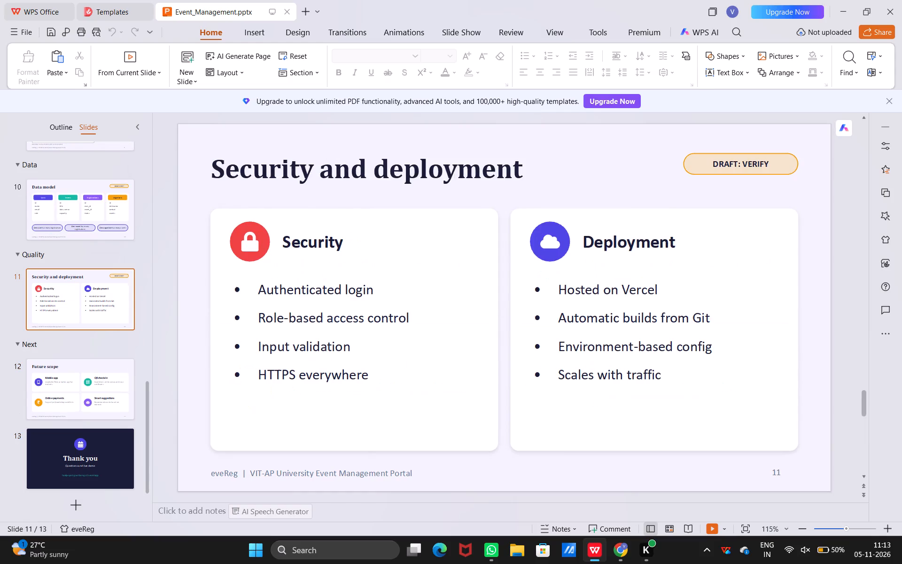
key("Up")
key("Up")
key("Up")
key("Up")
key("Up")
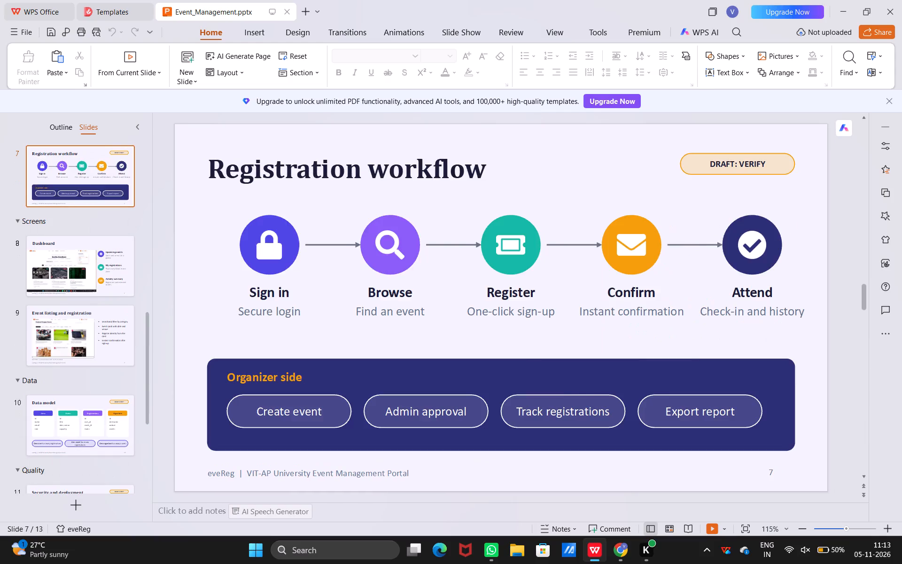
key("Up")
key("Up")
key("Up")
key("Up")
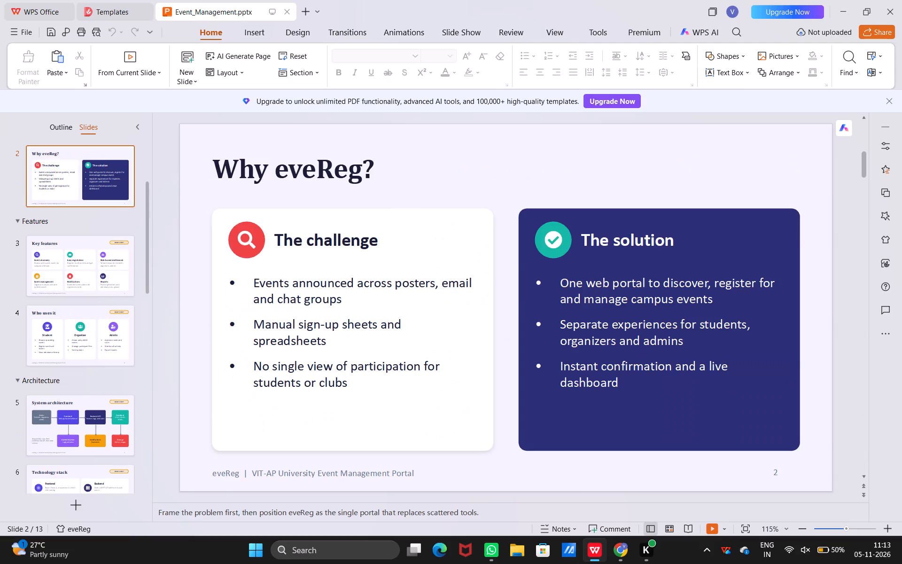
key("Down")
key("Down")
key("Down")
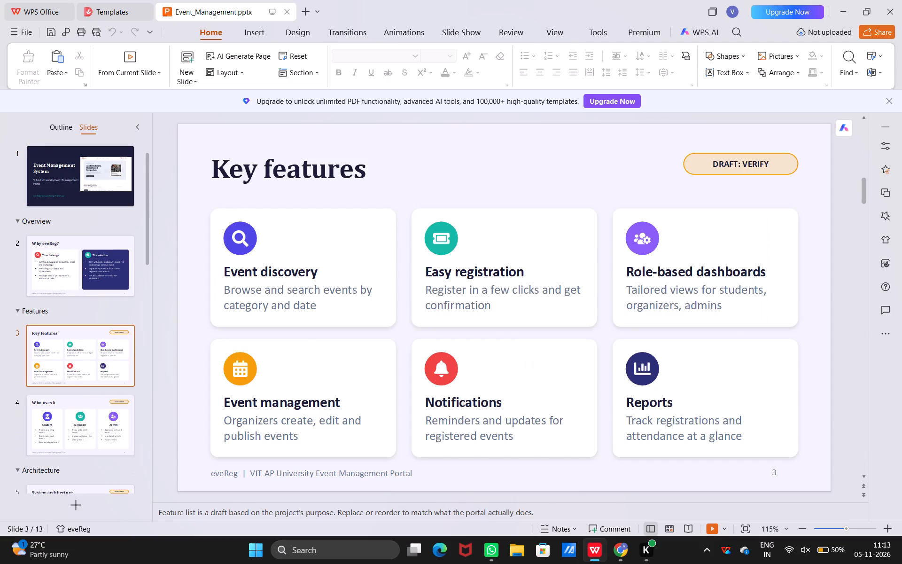
key("Down")
key("Down")
key("Down")
key("Down")
key("Down")
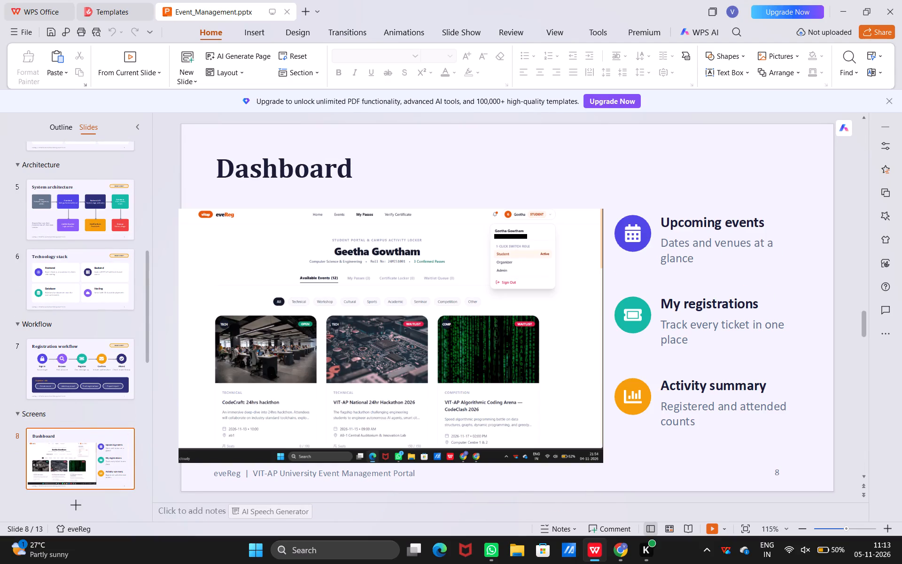
Switch to the NexEvent project report in Chrome and check its references and Appendix B.
left_click(614, 558)
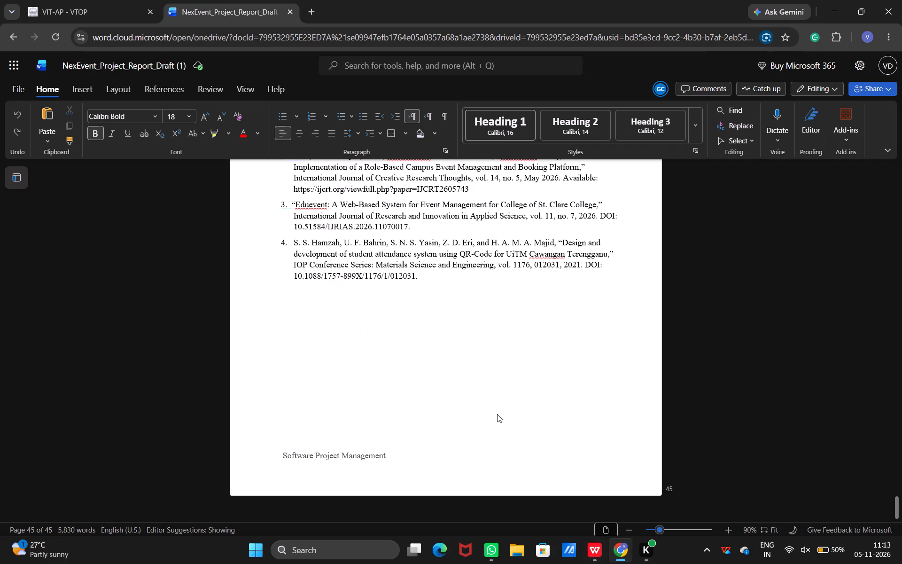
scroll(497, 414, "down", 2)
scroll(497, 414, "up", 7)
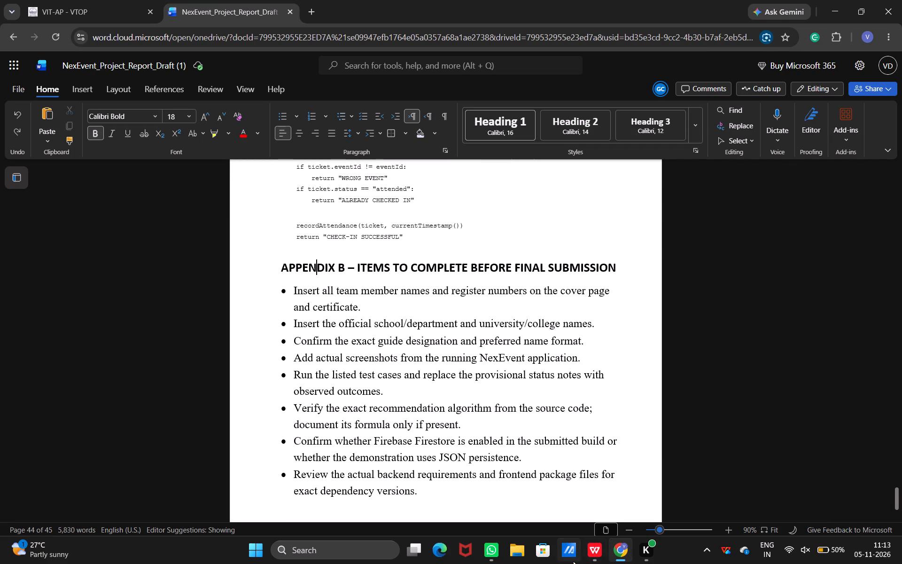
Switch back to the presentation in WPS Office and recheck the slides from "Event listing and registration" back to "Who uses it".
left_click(595, 553)
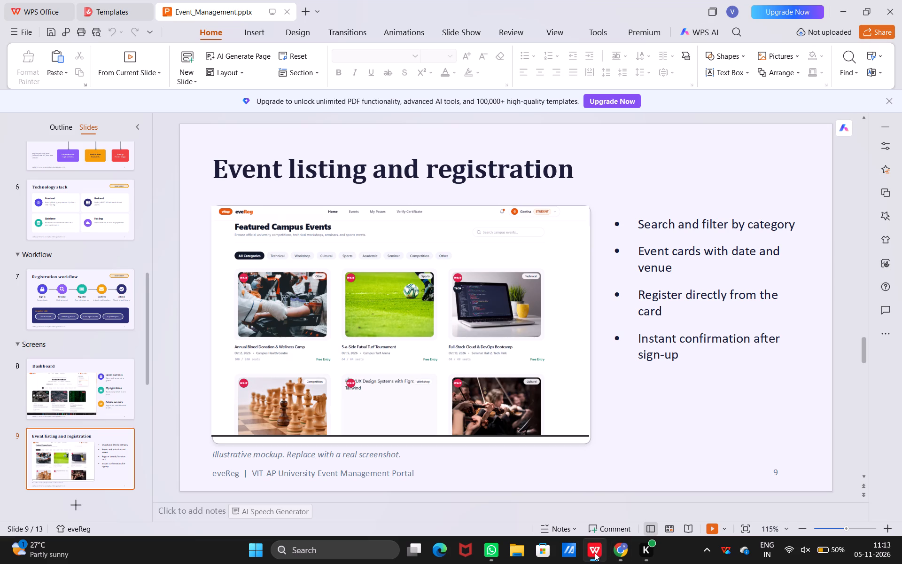
key("Up")
key("Up")
key("Up")
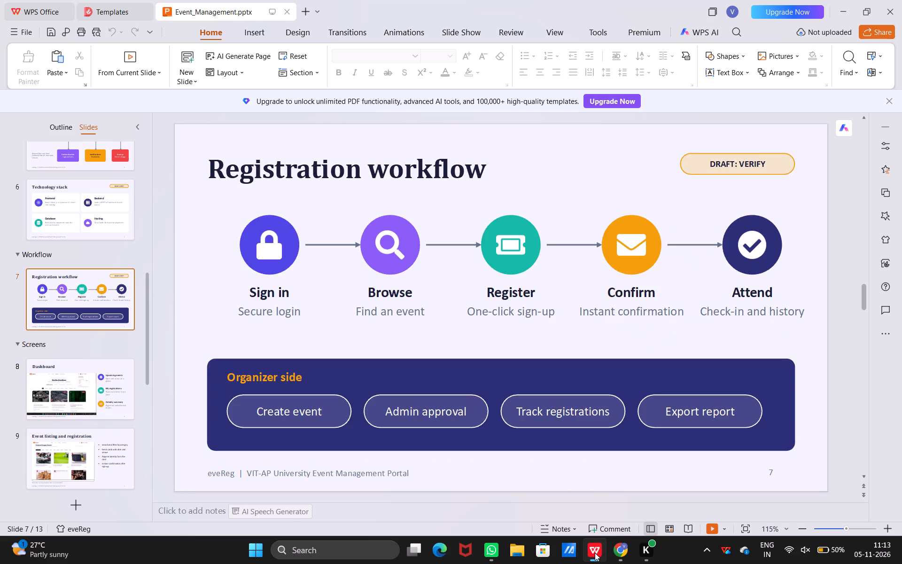
key("Up")
key("Up")
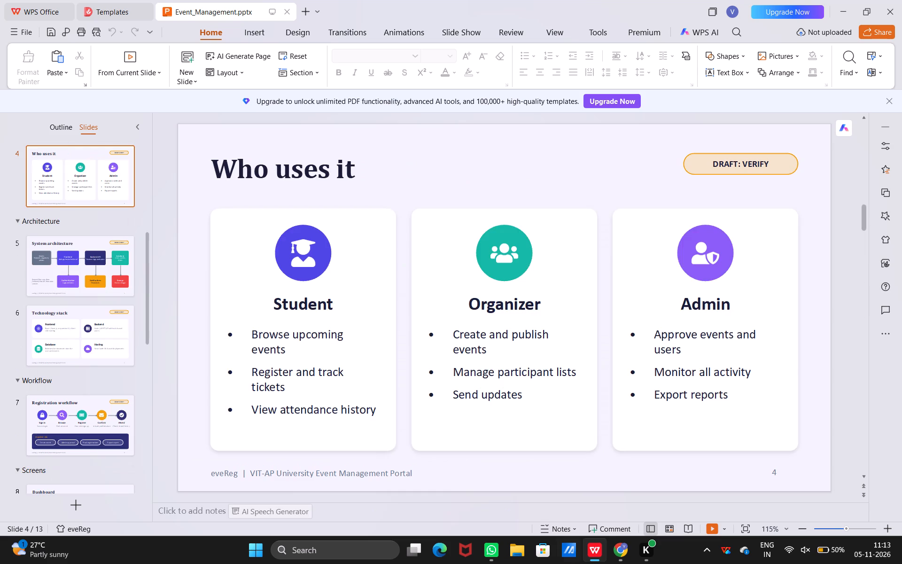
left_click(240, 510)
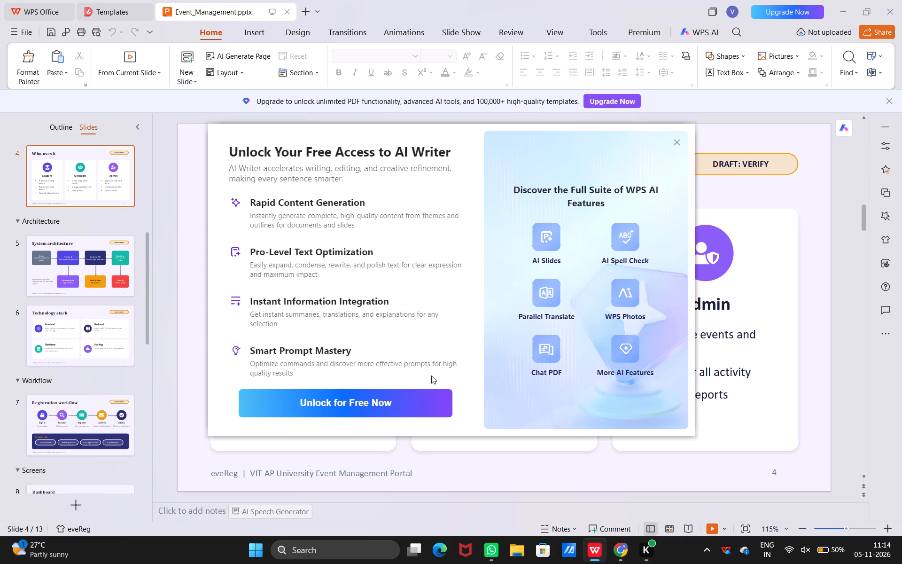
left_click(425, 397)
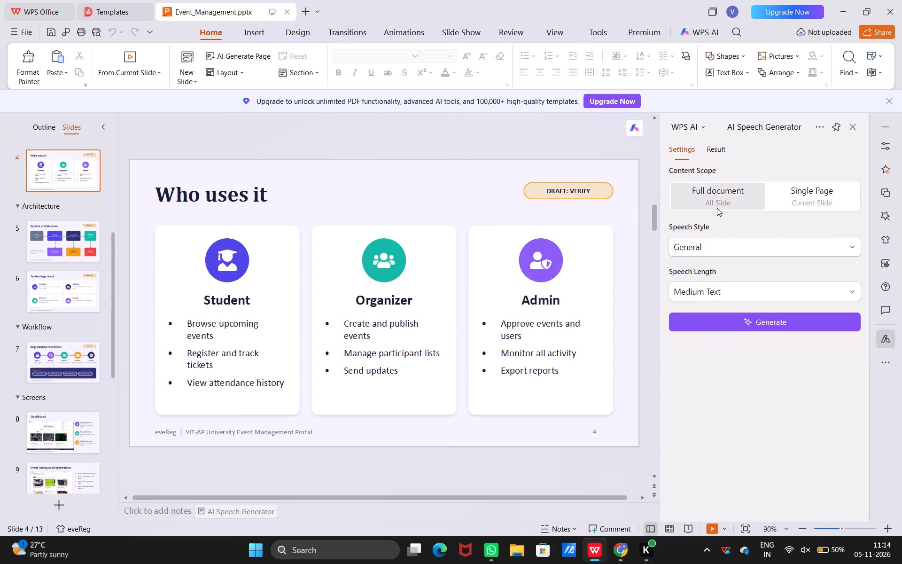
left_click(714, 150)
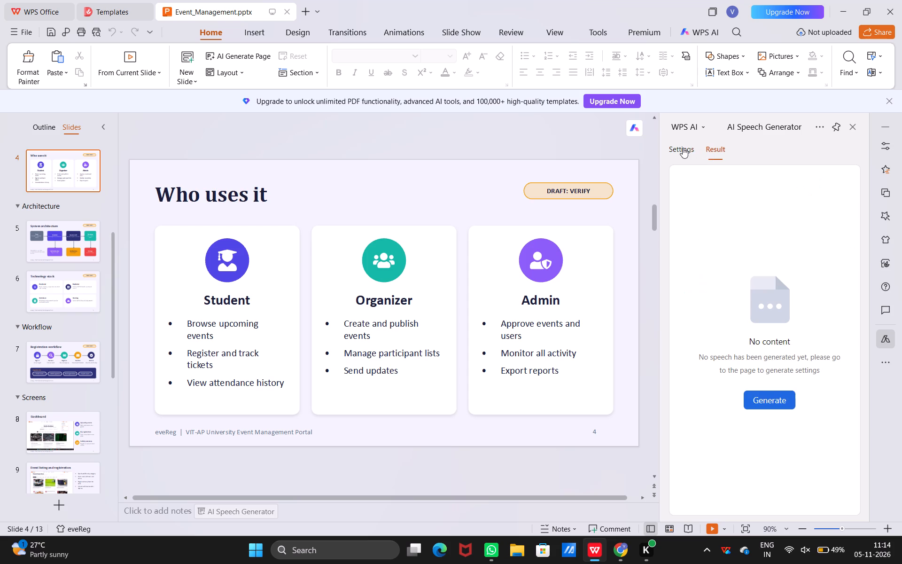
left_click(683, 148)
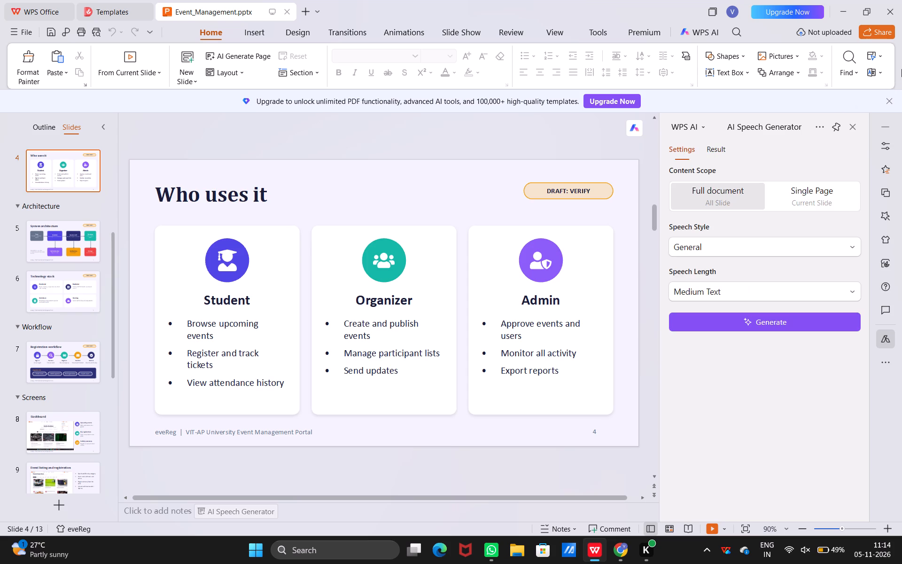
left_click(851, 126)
Examine the "DRAFT: VERIFY" label on "Who uses it", and review the remaining slides and back to "Registration workflow".
left_click(755, 164)
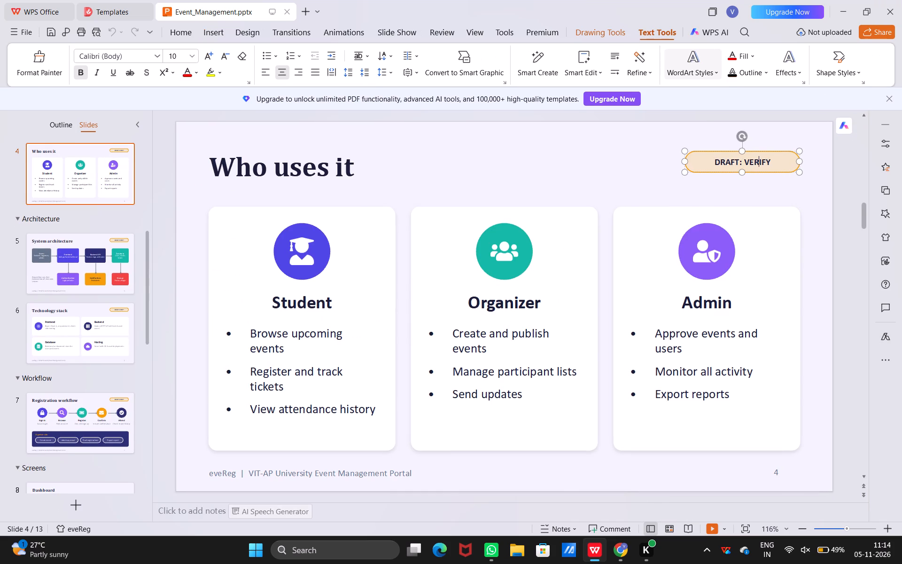
left_click(664, 166)
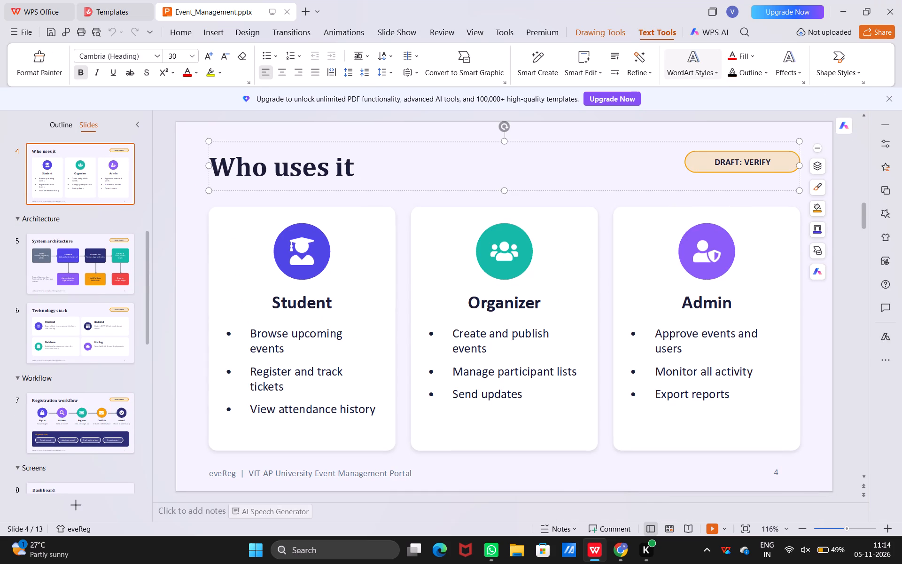
left_click(820, 322)
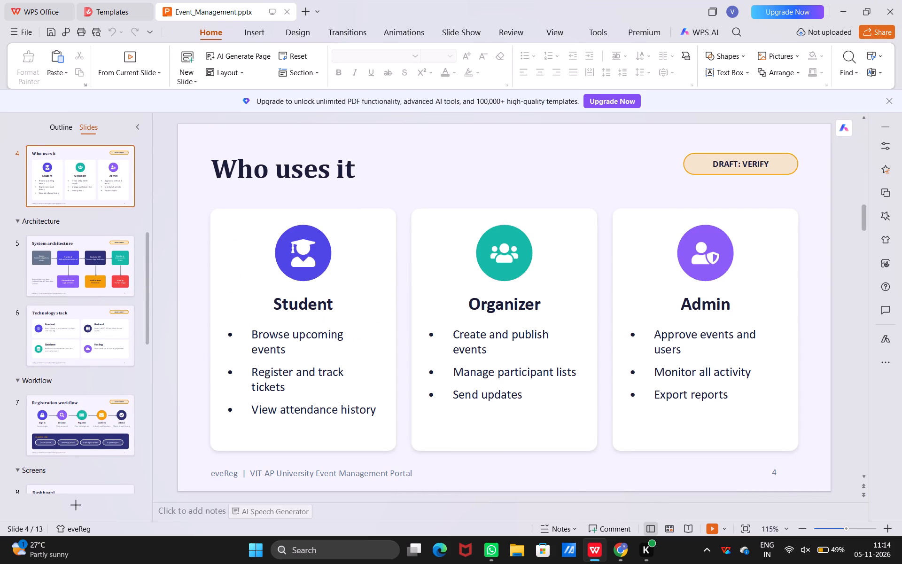
key("Down")
key("Down")
key("Down")
key("Down")
key("Down")
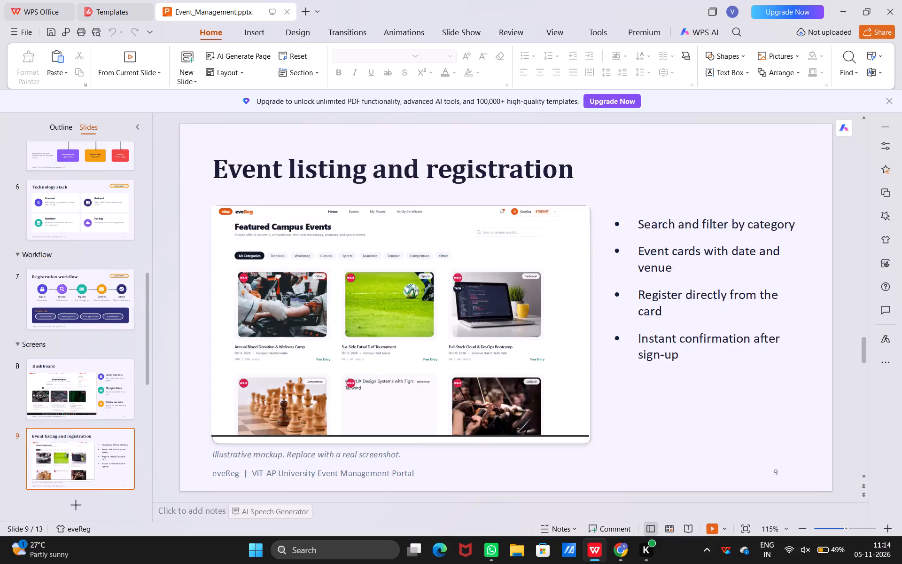
key("Down")
key("Down")
key("Down")
key("Down")
key("Down")
key("Up")
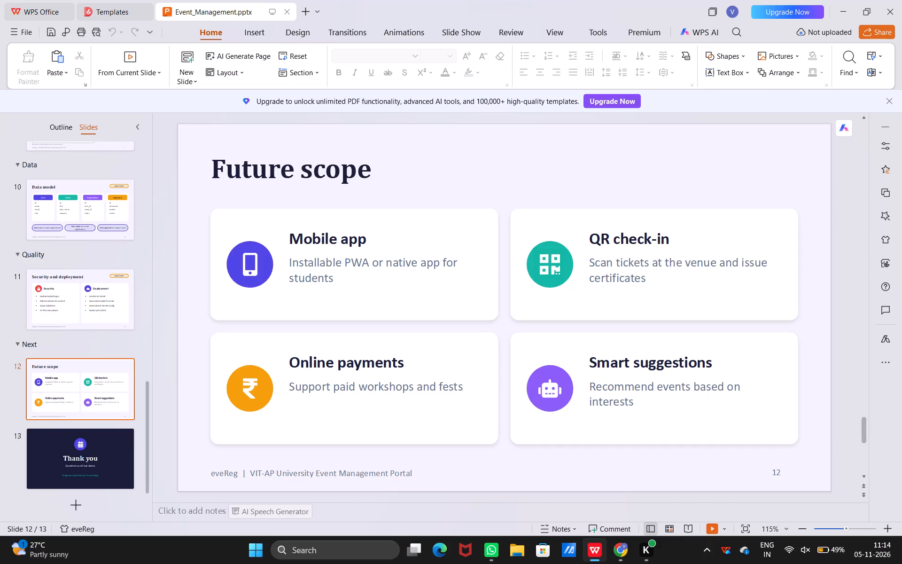
key("Up")
key("Up")
key("Up")
key("Up")
key("Up")
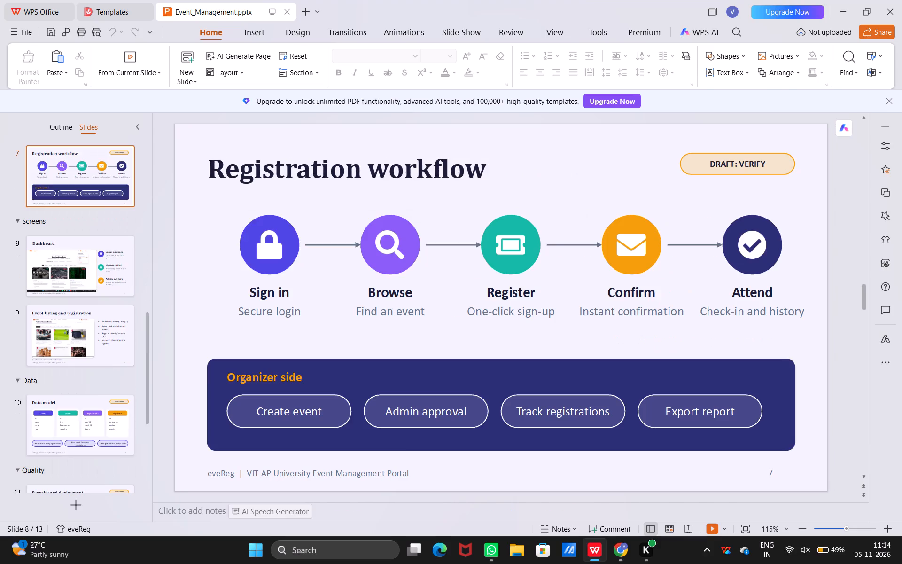
Shrink the screenshot on the "Dashboard" slide from its upper-left corner to about 3.82 in high by 6.38 in wide.
key("Up")
key("Down")
key("Down")
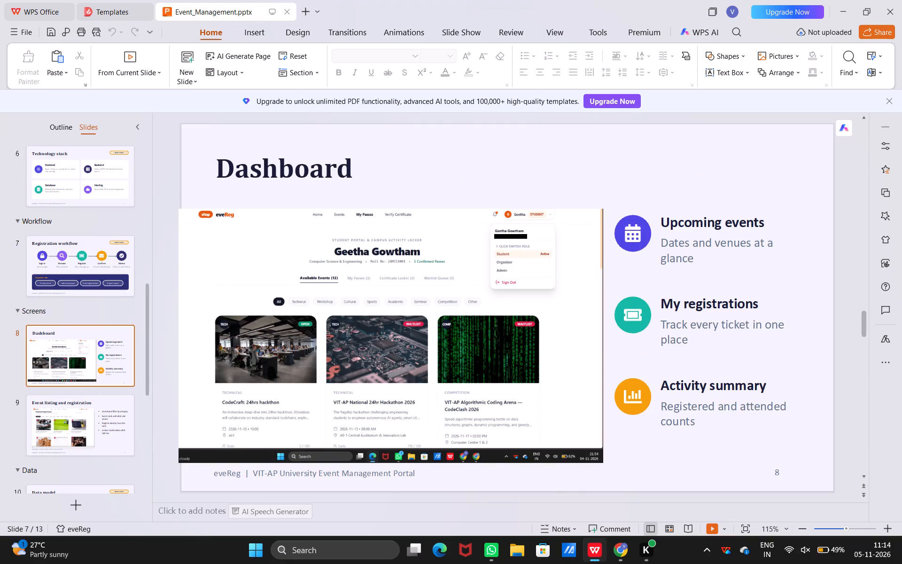
left_click(356, 340)
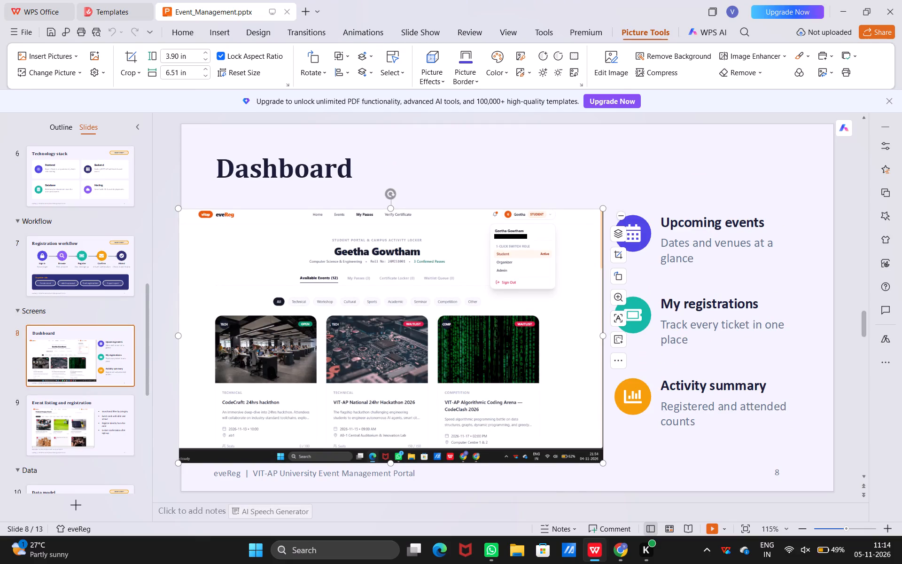
left_click_drag(179, 210, 209, 211)
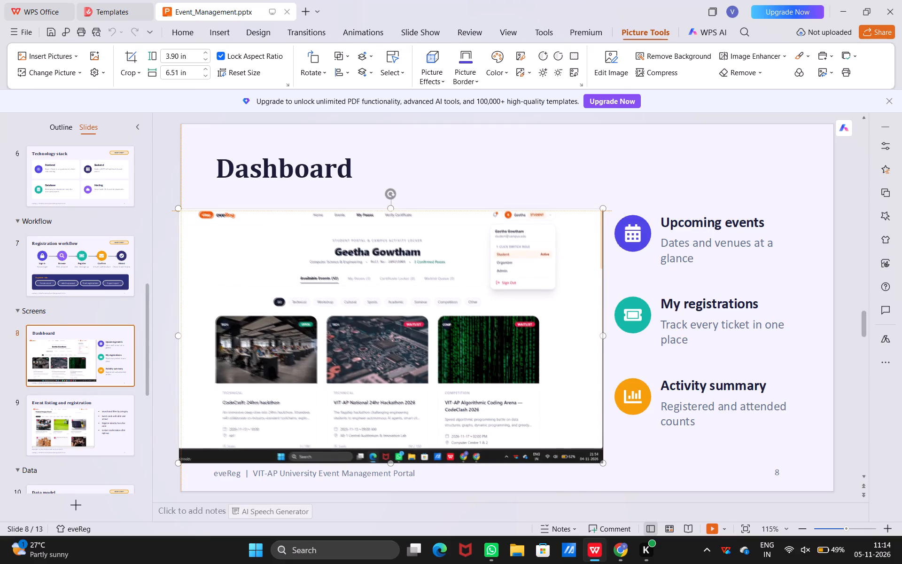
left_click_drag(209, 211, 227, 211)
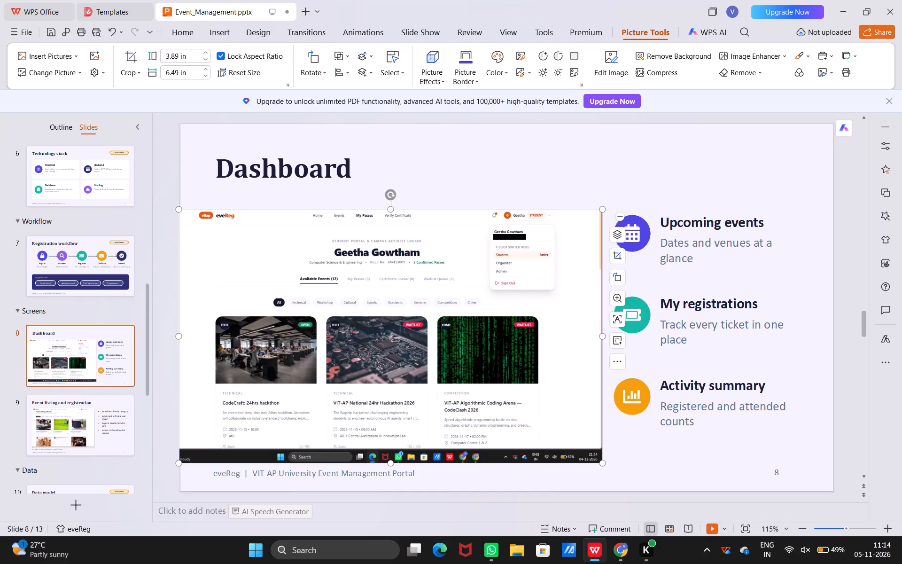
left_click_drag(180, 209, 199, 212)
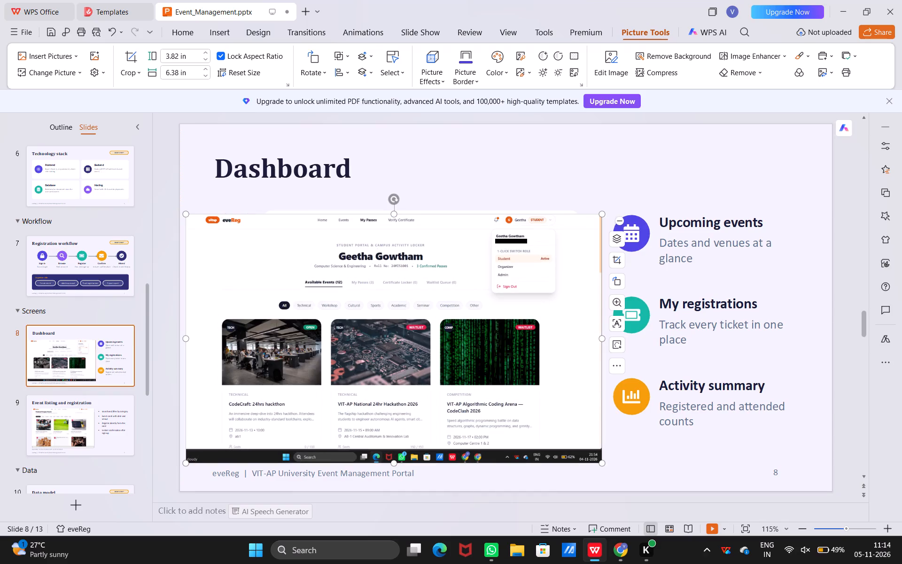
left_click(507, 145)
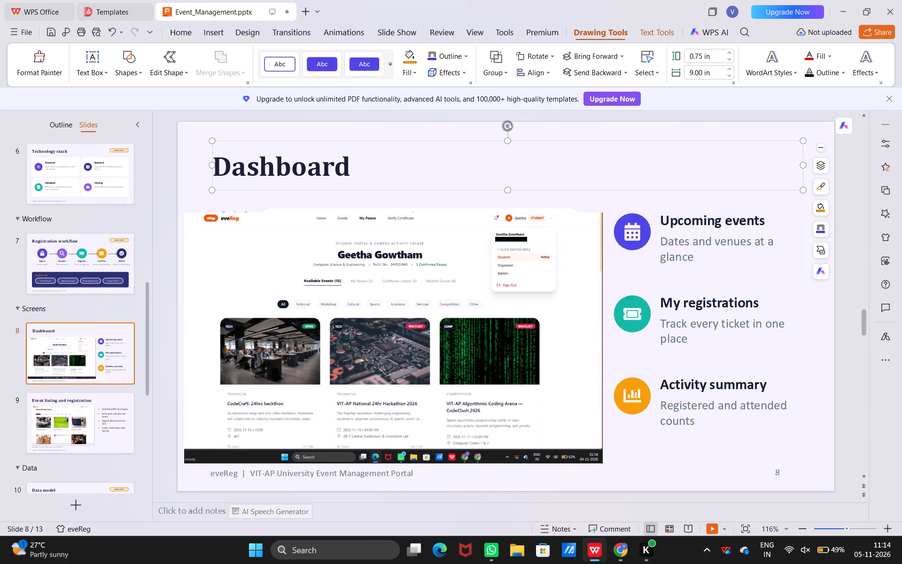
left_click(784, 393)
left_click(845, 422)
Review the slides from "Event listing and registration" through the end of the deck and back through the earlier slides.
key("Down")
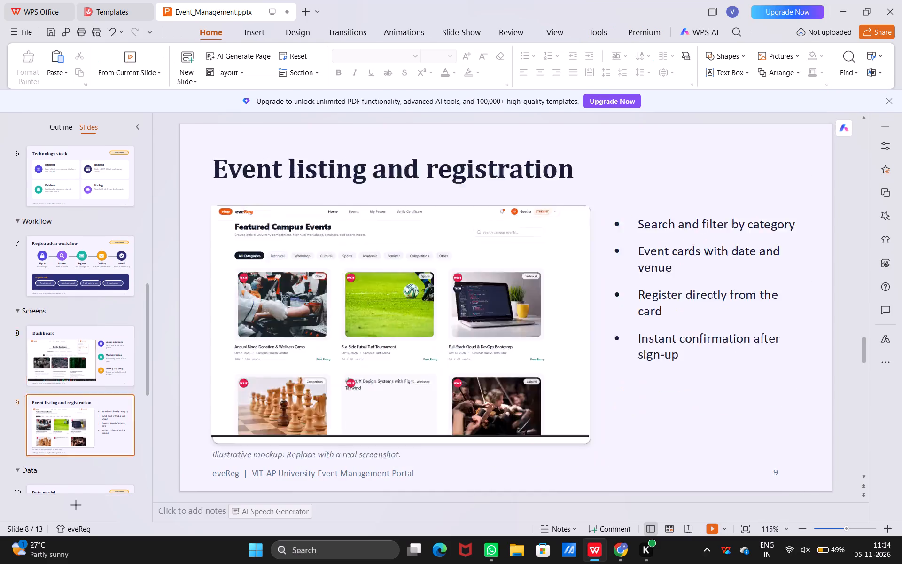
key("Down")
key("Down")
key("Down")
key("Down")
key("Down")
key("Down")
key("Down")
key("Down")
key("Down")
key("Down")
key("Down")
key("Up")
key("Up")
key("Up")
key("Up")
key("Up")
key("Up")
key("Up")
key("Up")
key("Up")
key("Up")
key("Up")
key("Up")
key("Up")
key("Up")
key("Up")
key("Up")
key("Up")
key("Up")
key("Up")
key("Up")
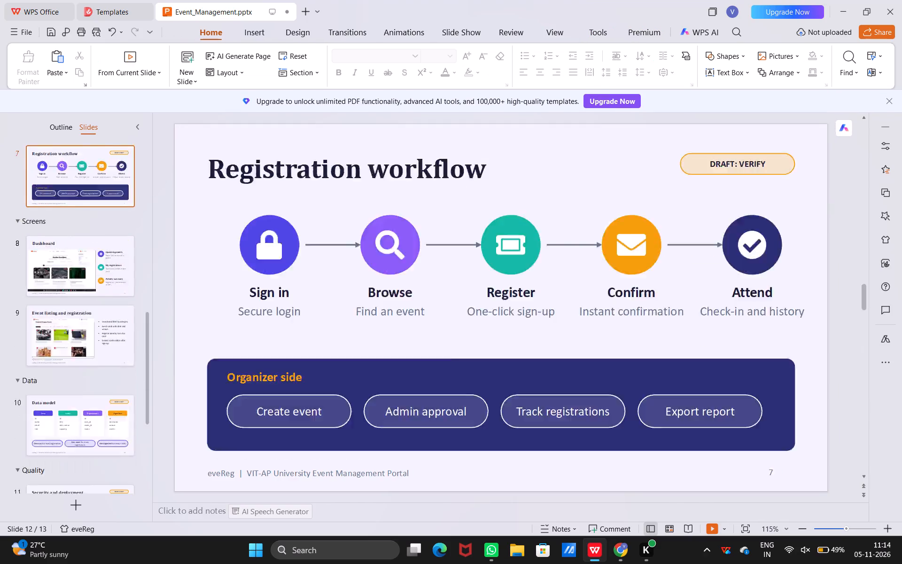
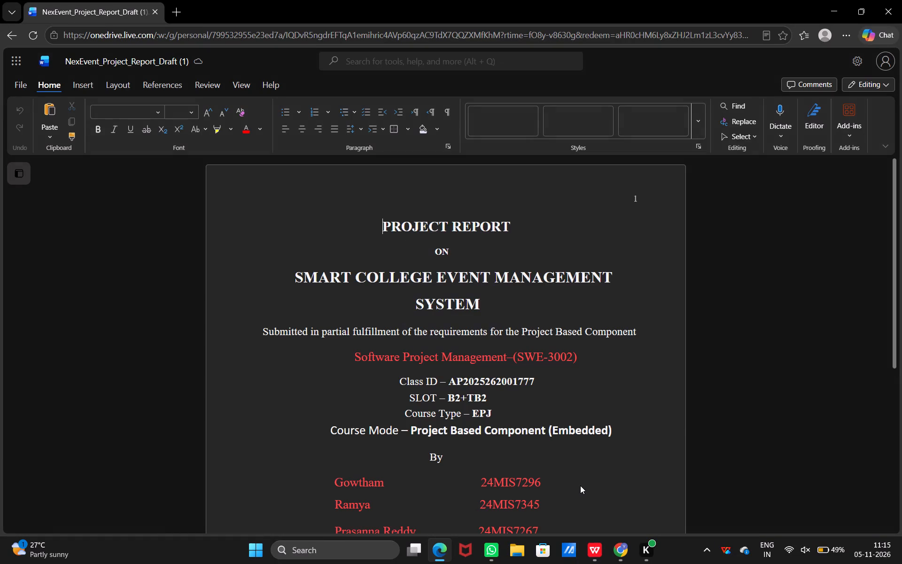
Change the page background of the NexEvent_Project_Report_Draft (1) document from dark to light in Microsoft Edge.
scroll(580, 486, "down", 4)
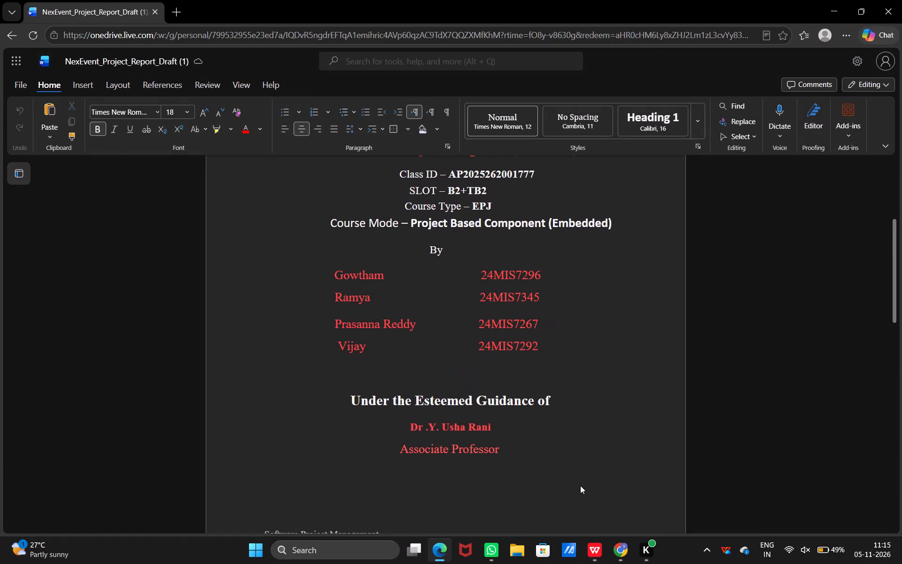
scroll(662, 454, "down", 1)
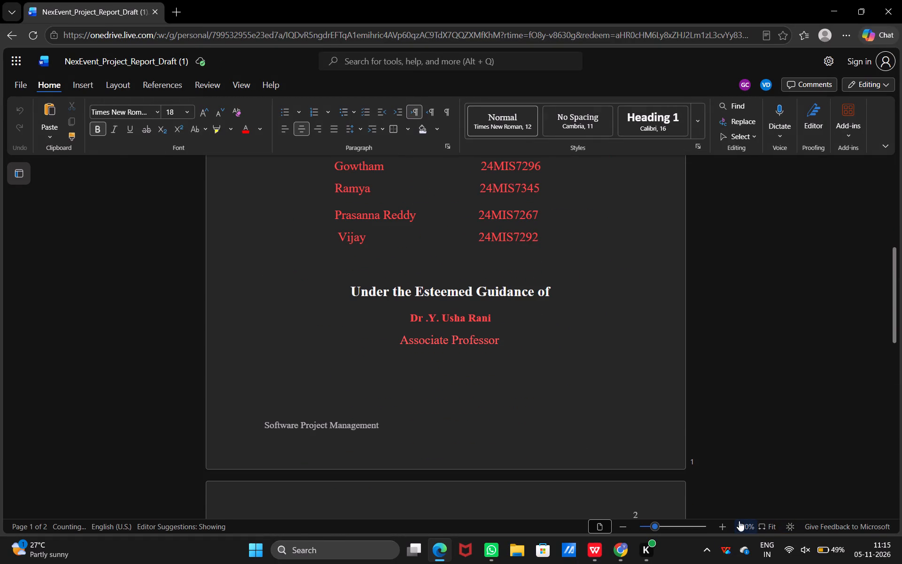
left_click(790, 528)
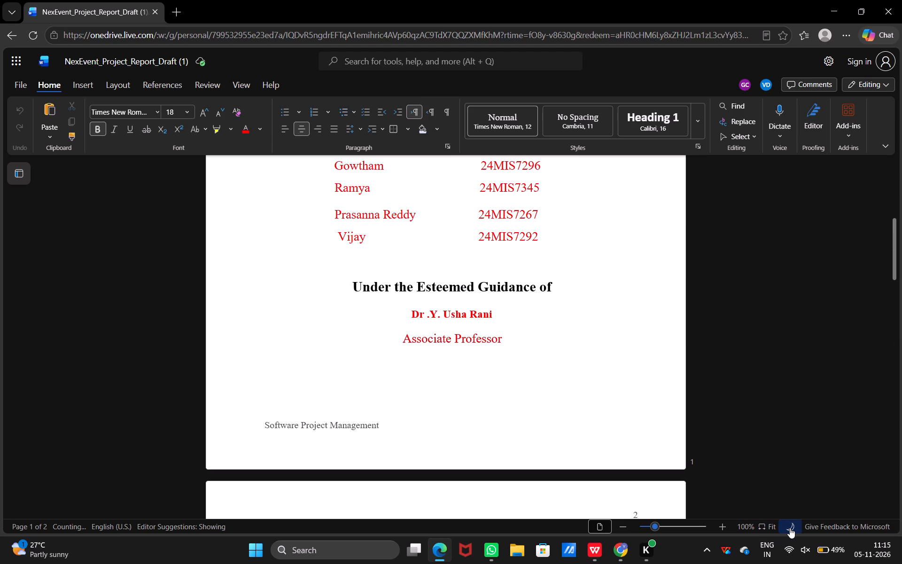
Review the report draft's pages, starting with the certificate page.
scroll(632, 422, "down", 4)
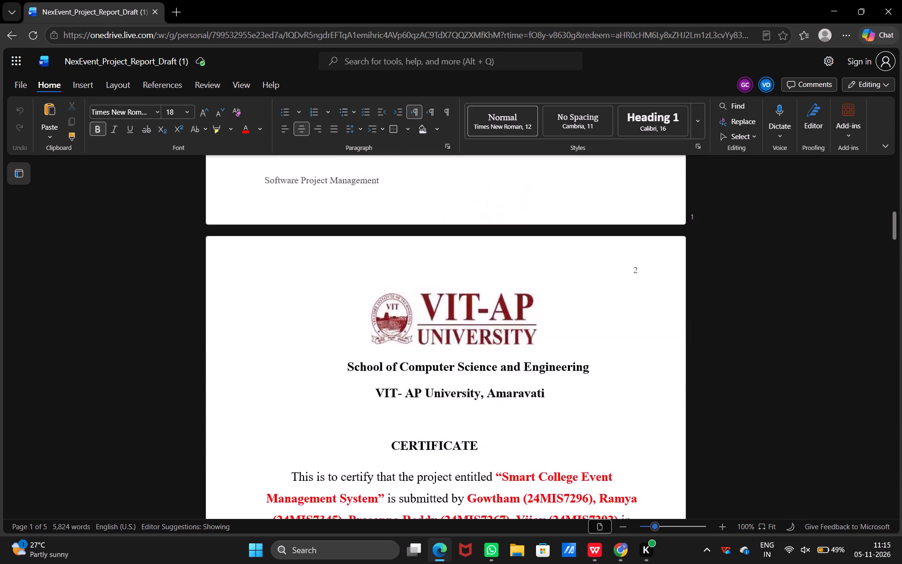
Review the NexEvent report's front matter in Edge, from the certificate page through the abstract, list of acronyms and table of contents.
scroll(632, 422, "down", 8)
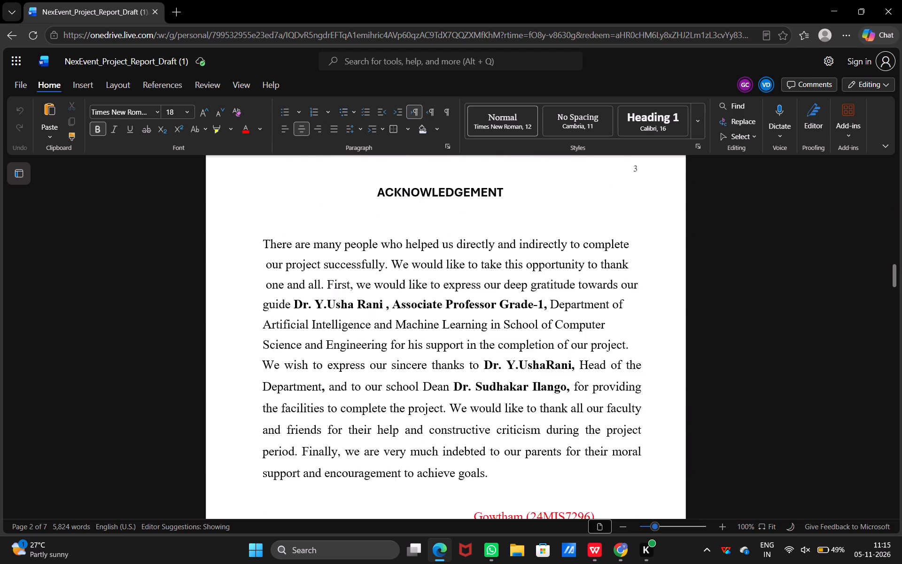
scroll(632, 422, "down", 9)
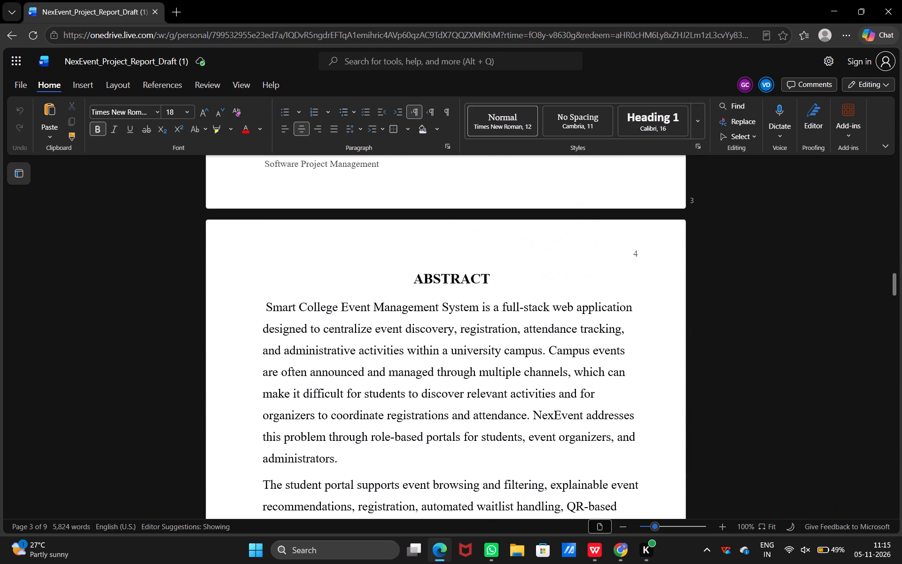
scroll(632, 422, "down", 8)
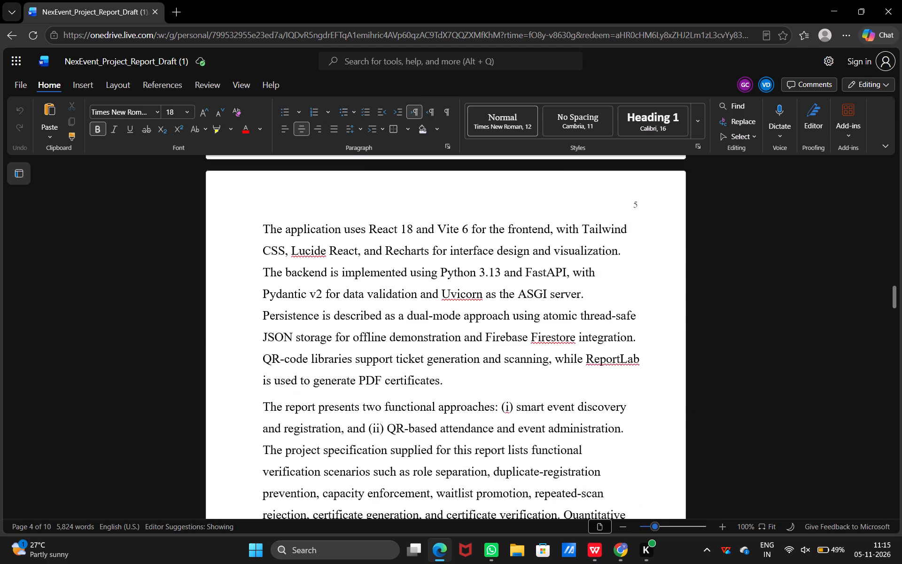
scroll(632, 422, "down", 7)
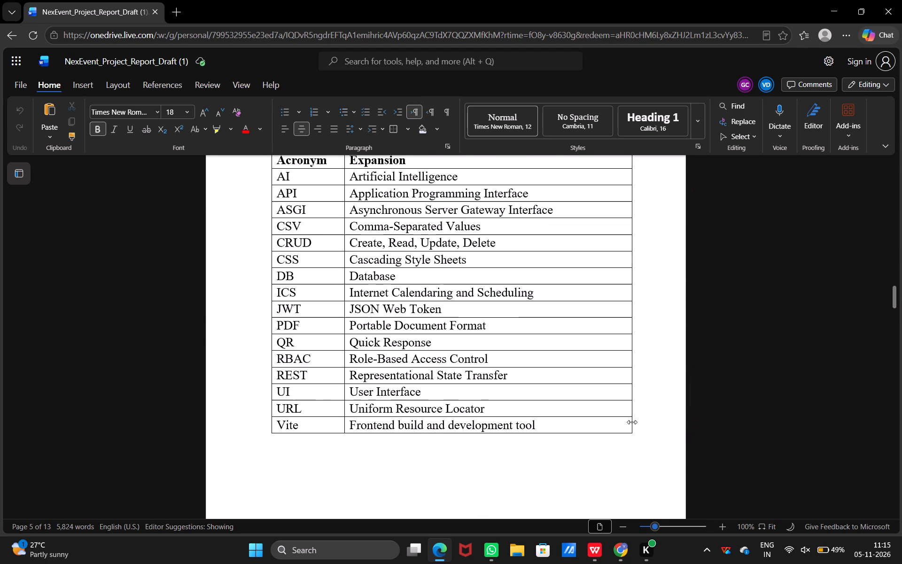
scroll(632, 422, "down", 7)
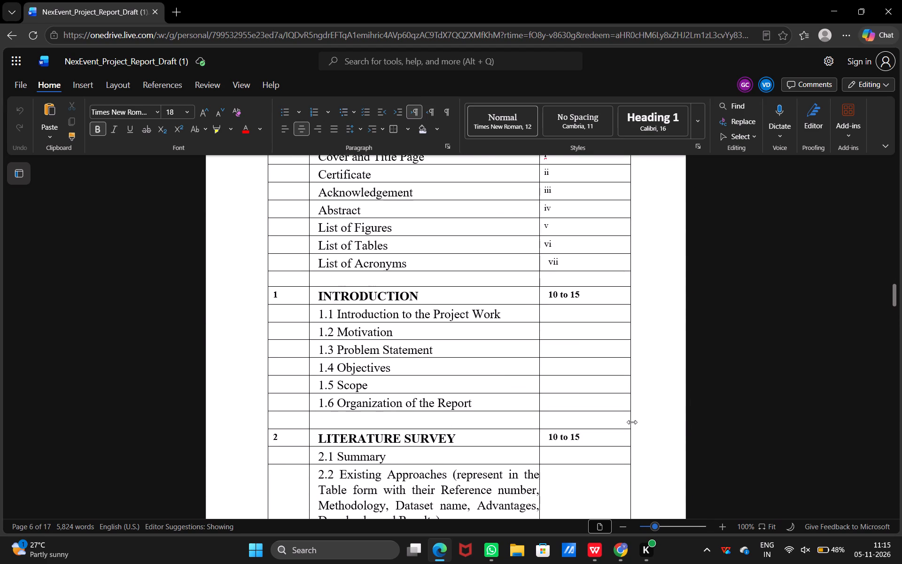
scroll(632, 422, "down", 7)
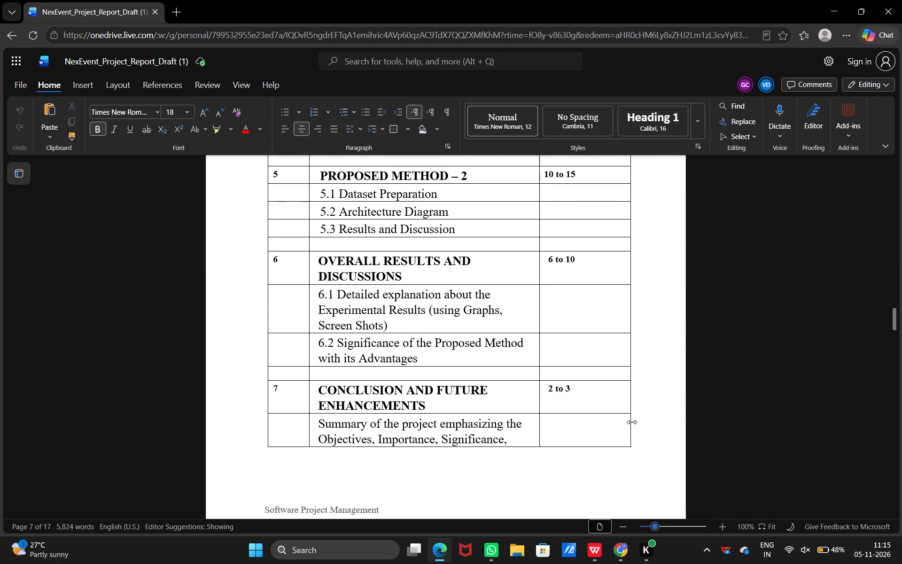
scroll(632, 422, "down", 7)
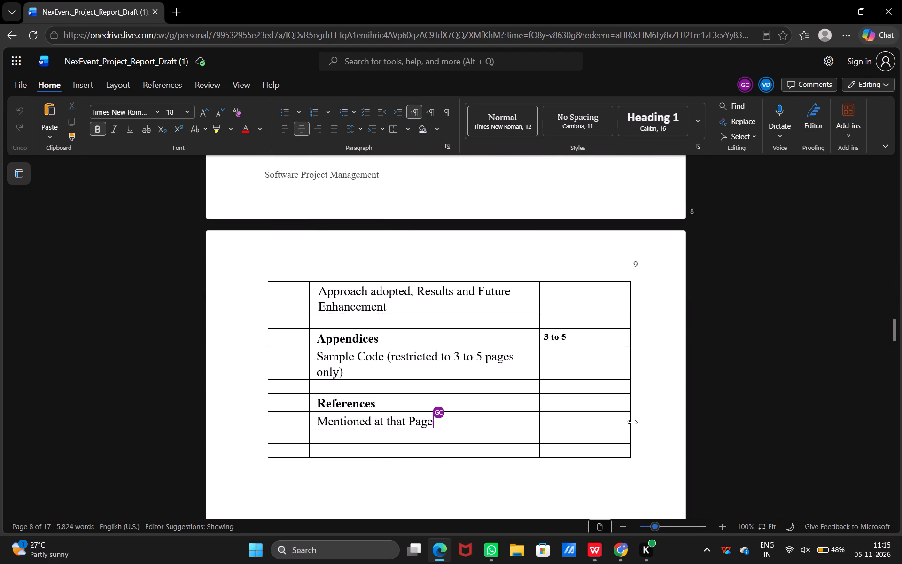
scroll(632, 422, "down", 7)
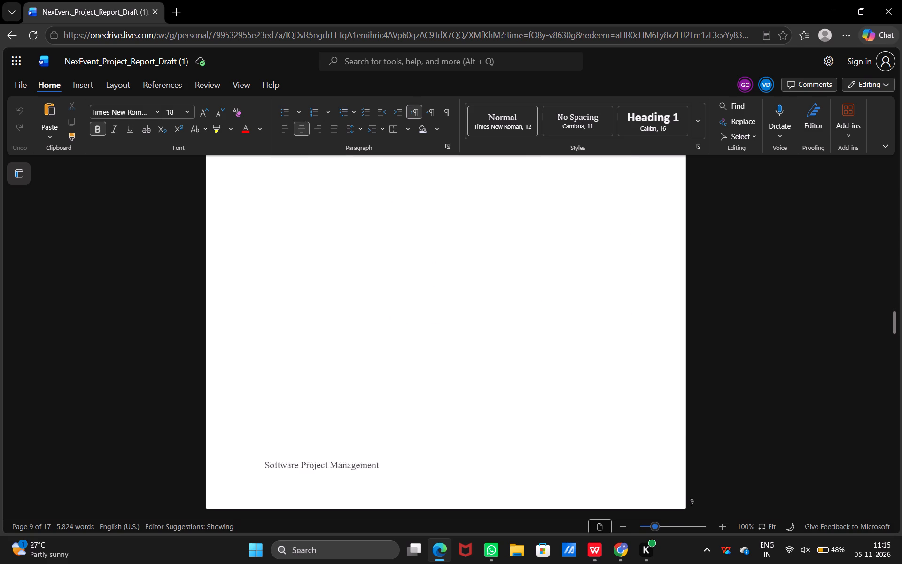
Read through Chapter 1 of the report, from the introduction to section 1.6 "Organization of the Report".
scroll(632, 422, "down", 8)
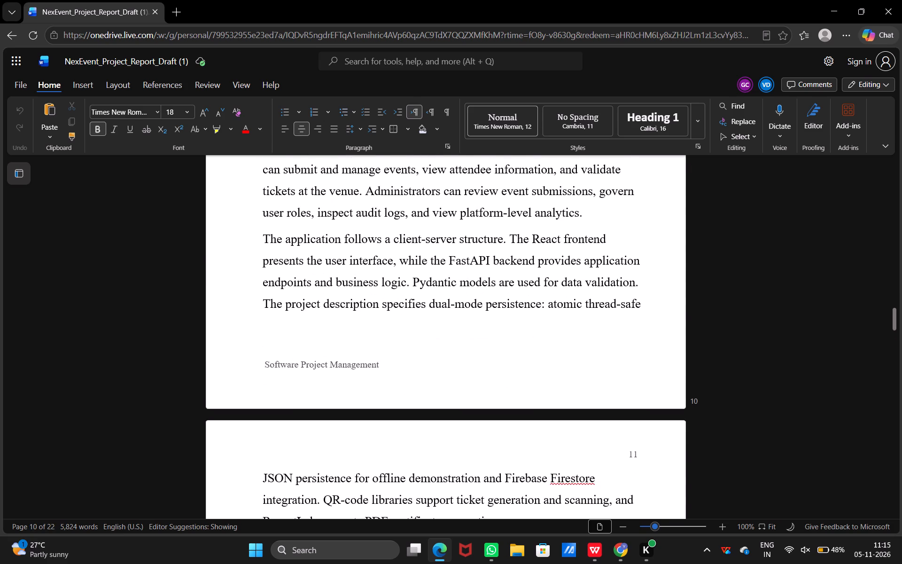
scroll(632, 422, "down", 1)
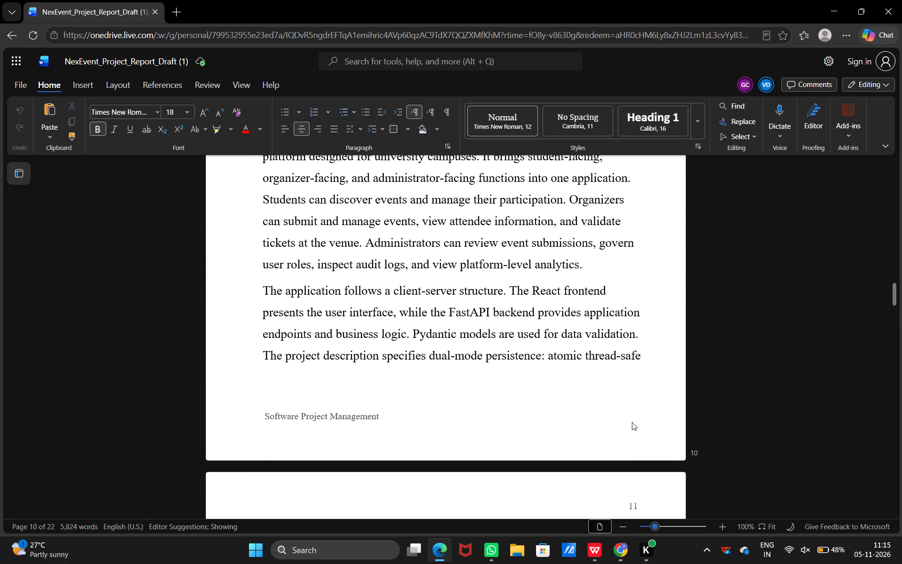
scroll(632, 422, "down", 3)
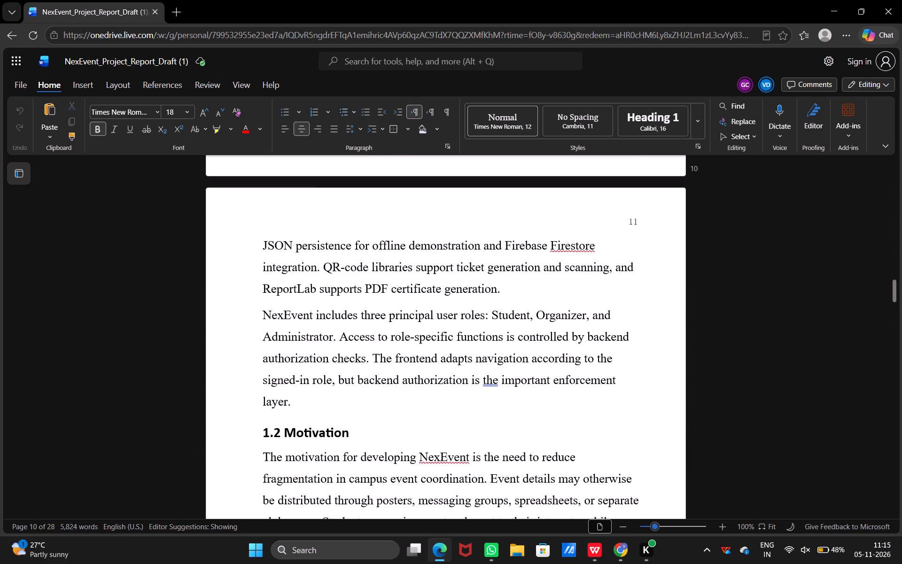
scroll(632, 422, "down", 4)
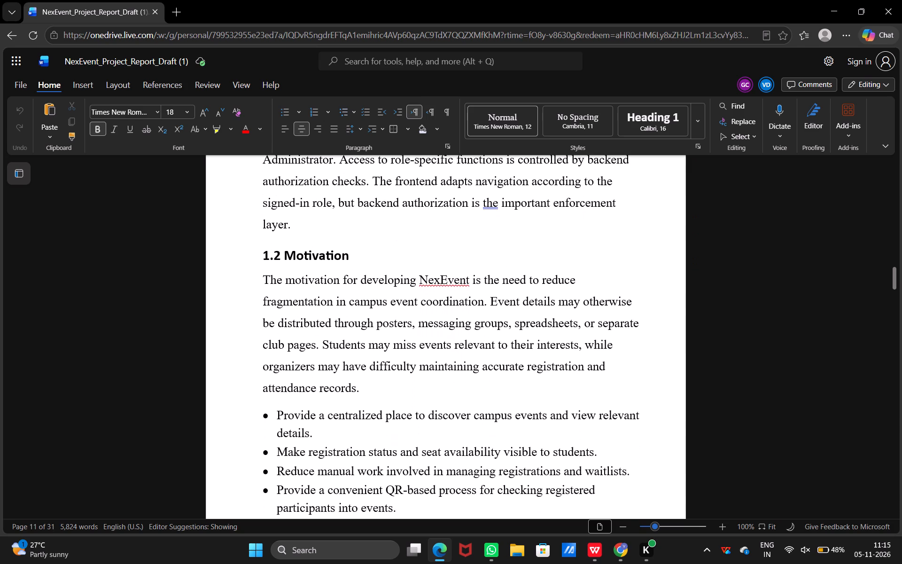
scroll(632, 422, "down", 6)
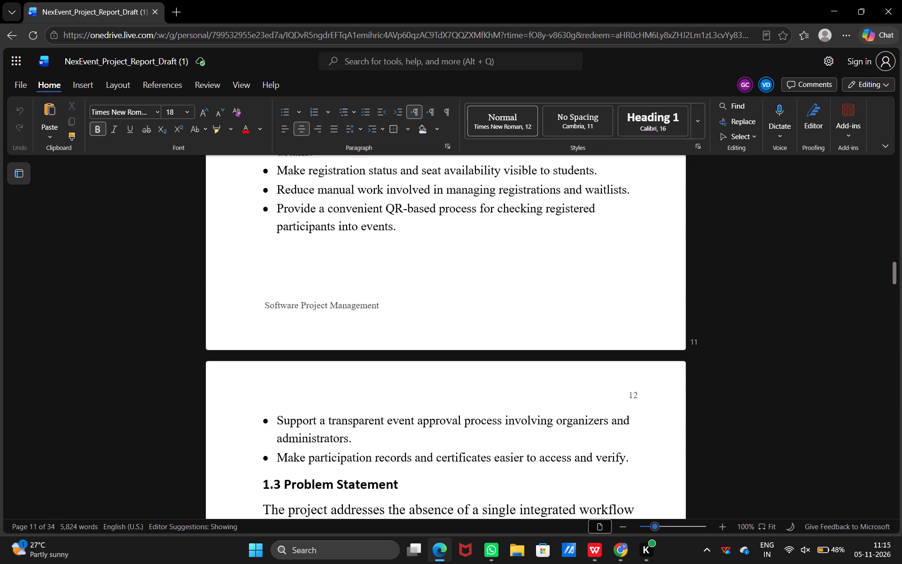
scroll(632, 422, "down", 5)
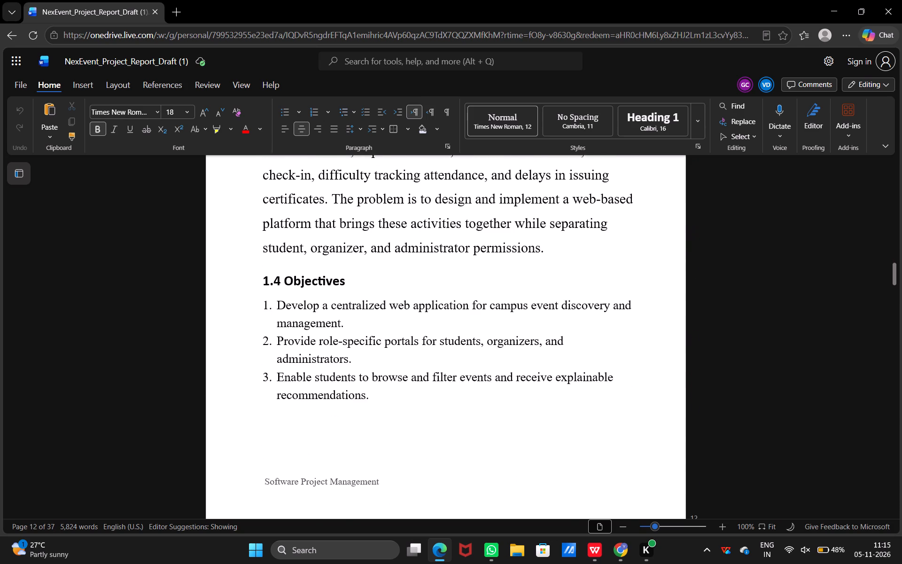
scroll(632, 422, "down", 4)
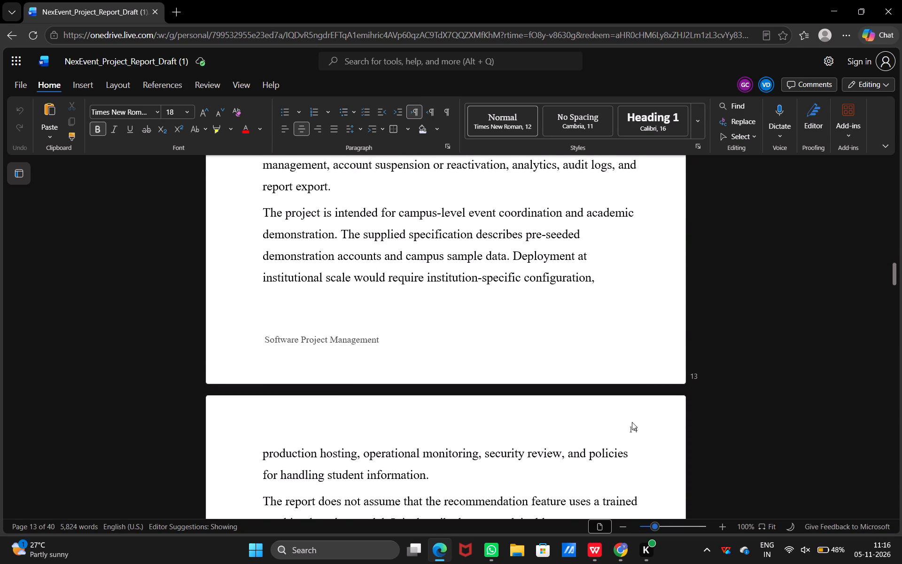
scroll(632, 422, "down", 3)
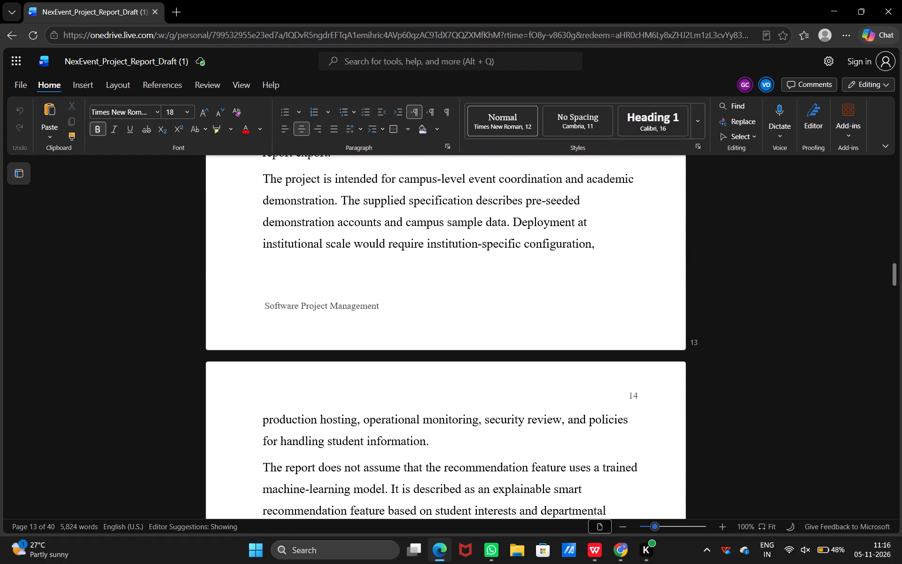
scroll(632, 422, "down", 1)
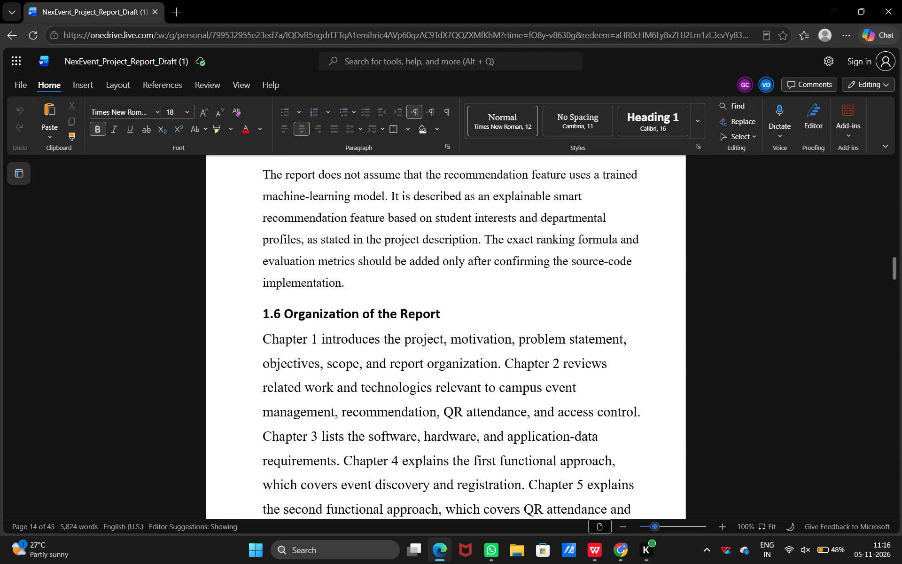
Return to the report's title page and skim the front matter and Chapter 1 again up to the start of Chapter 2.
key("Down")
key("Down")
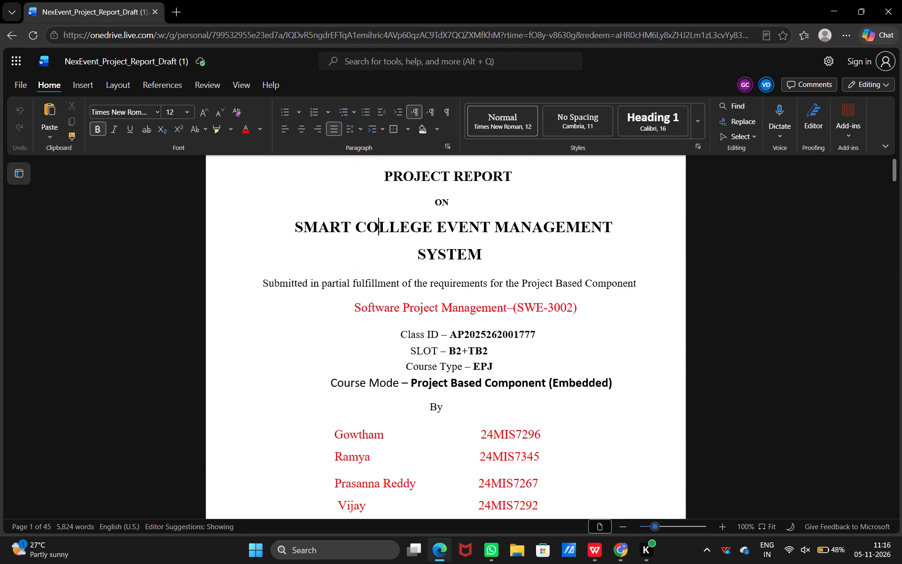
key("Down")
left_click_drag(894, 172, 893, 188)
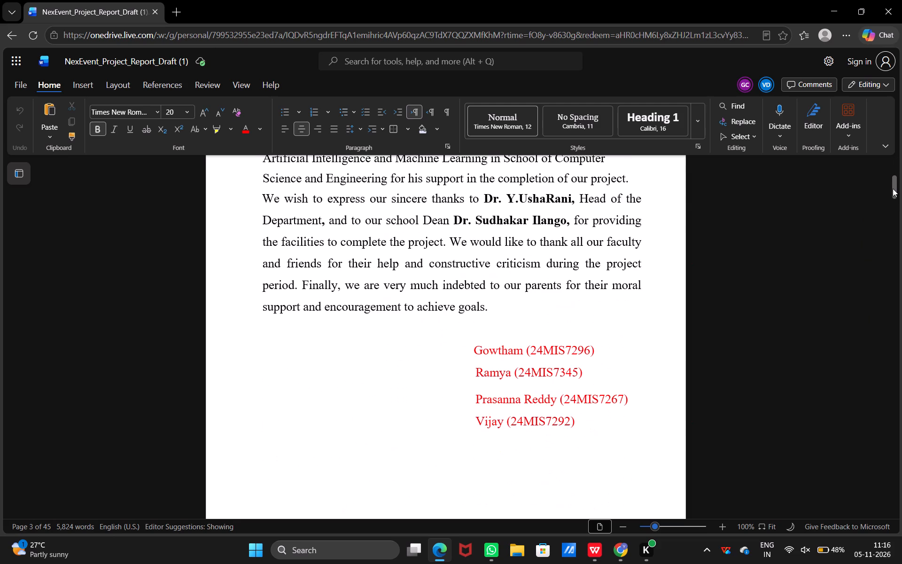
left_click_drag(893, 188, 894, 194)
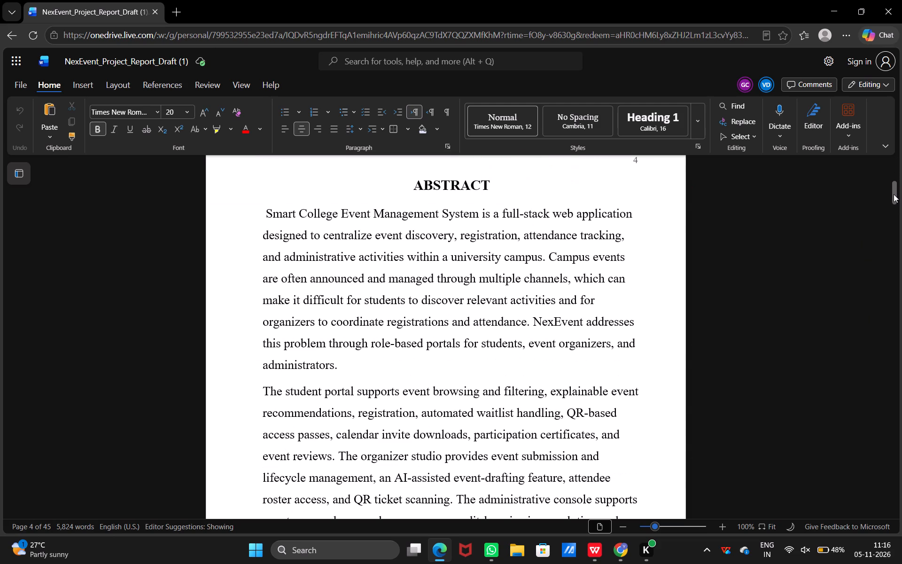
left_click_drag(894, 194, 894, 208)
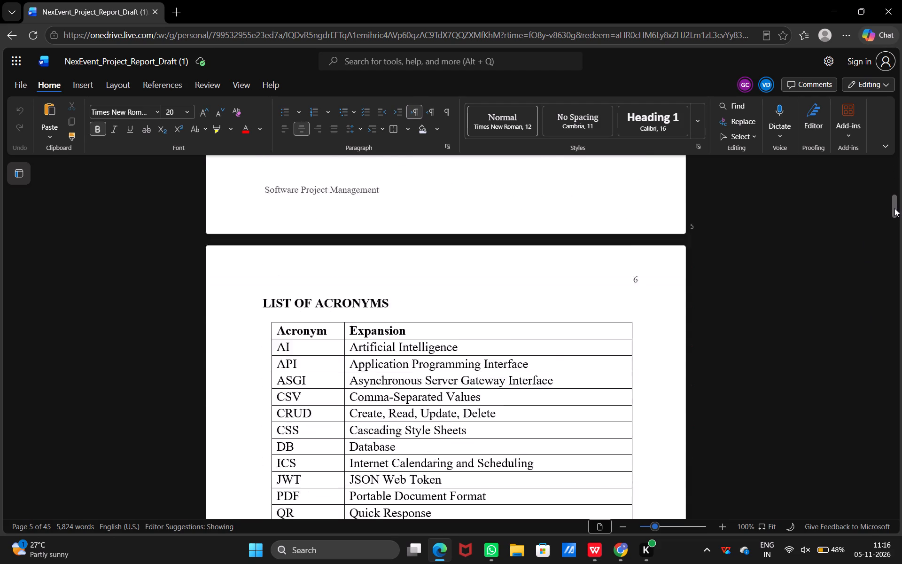
left_click_drag(894, 208, 891, 221)
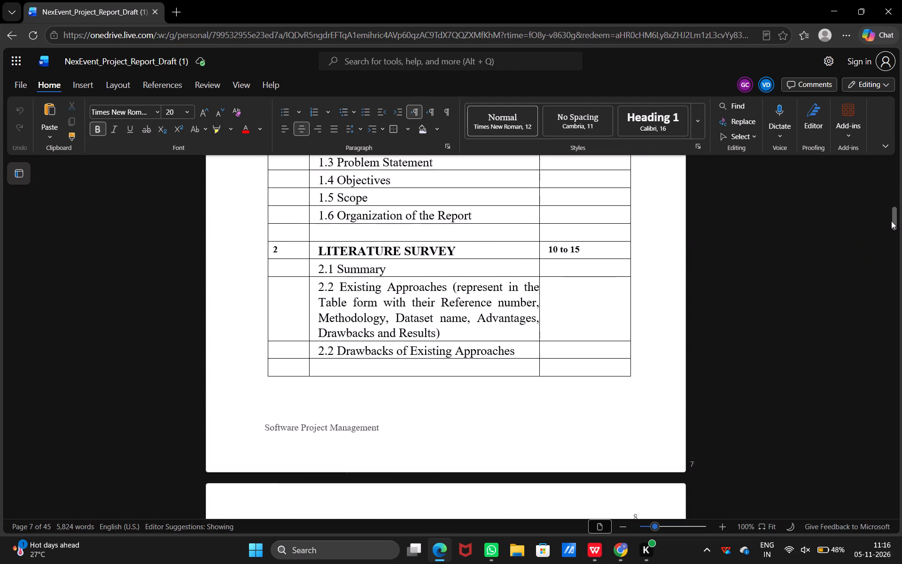
left_click_drag(891, 221, 891, 237)
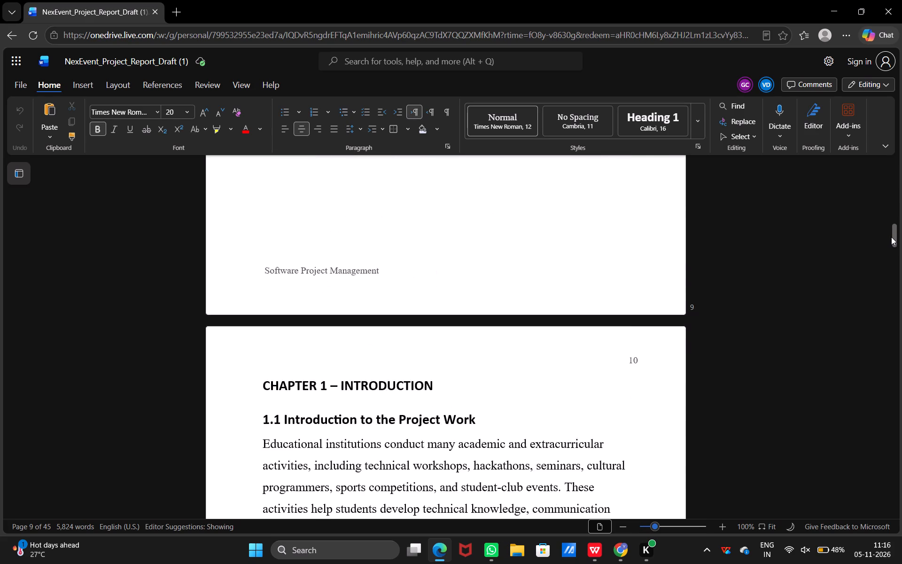
left_click_drag(891, 237, 892, 255)
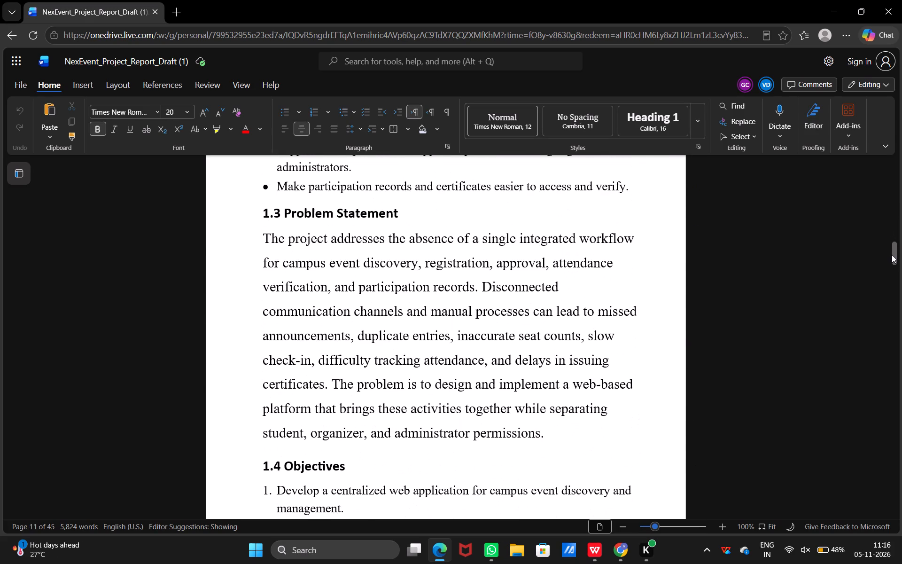
left_click_drag(892, 255, 892, 265)
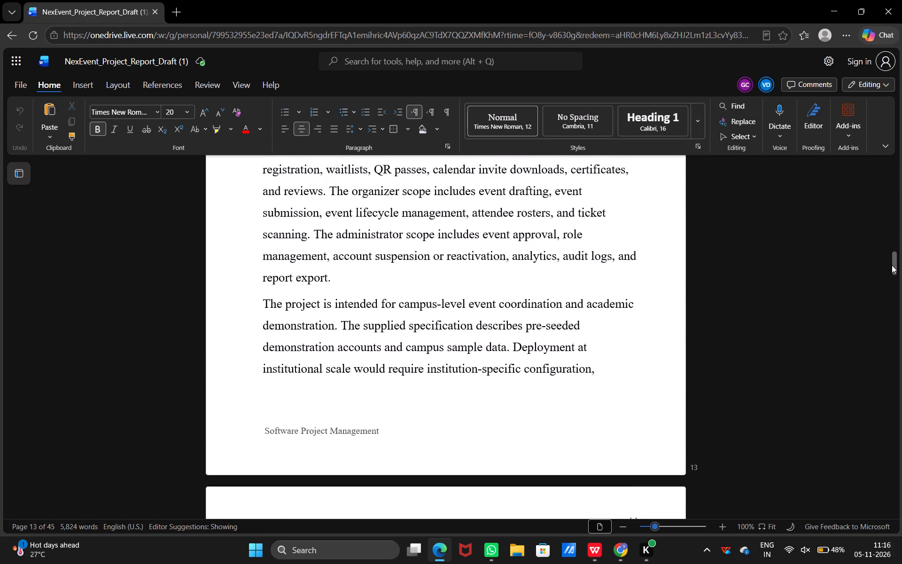
left_click_drag(892, 265, 892, 274)
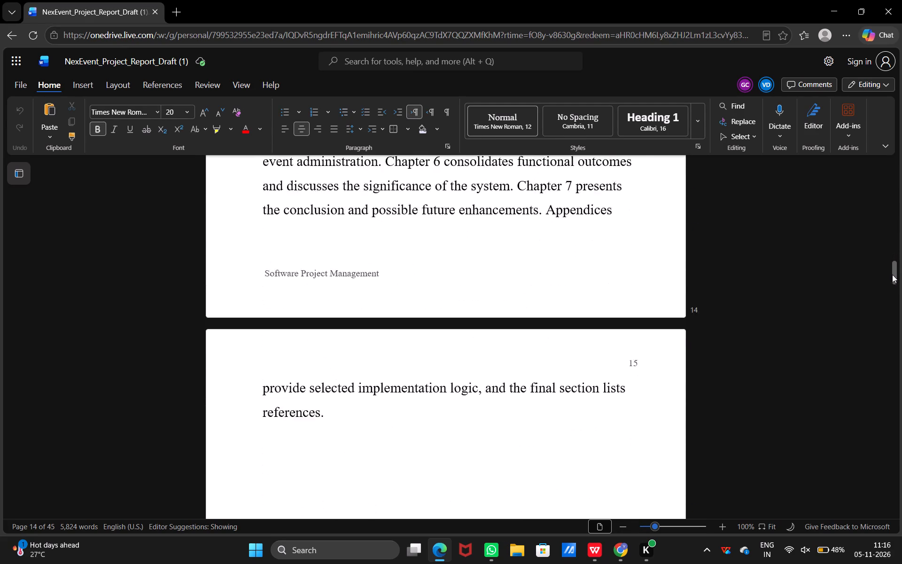
left_click_drag(892, 274, 892, 280)
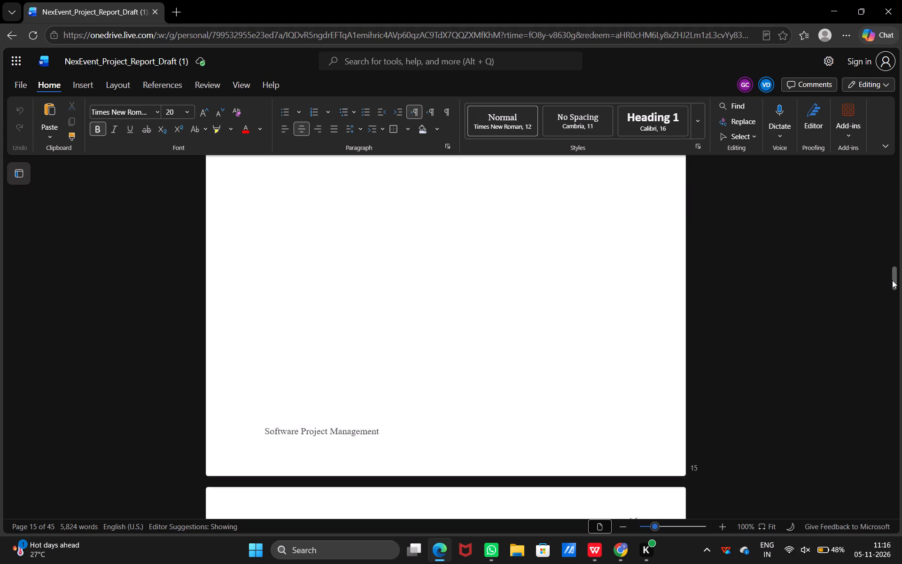
left_click_drag(892, 280, 892, 284)
Check the page transition at the end of Chapter 1 and read through Chapter 2, "Literature Survey".
scroll(655, 323, "up", 2)
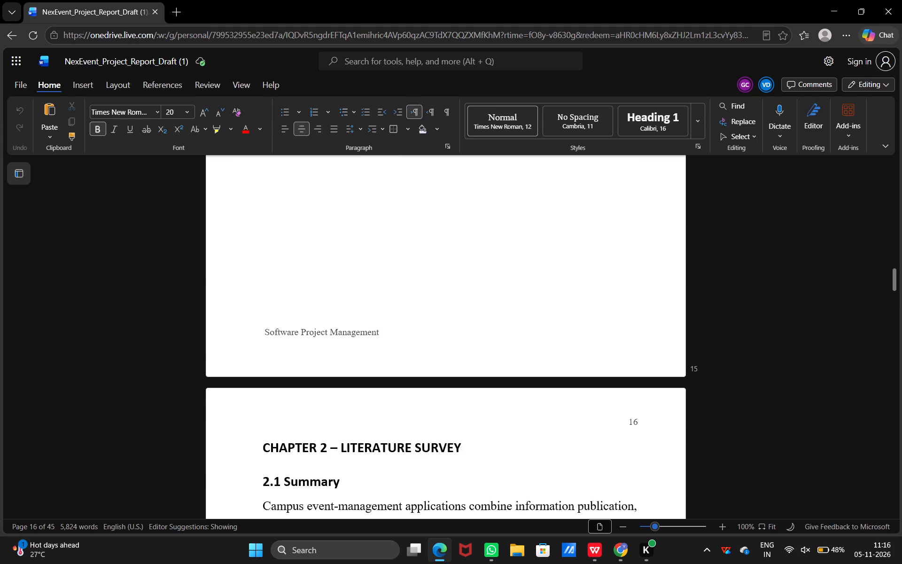
scroll(655, 323, "up", 8)
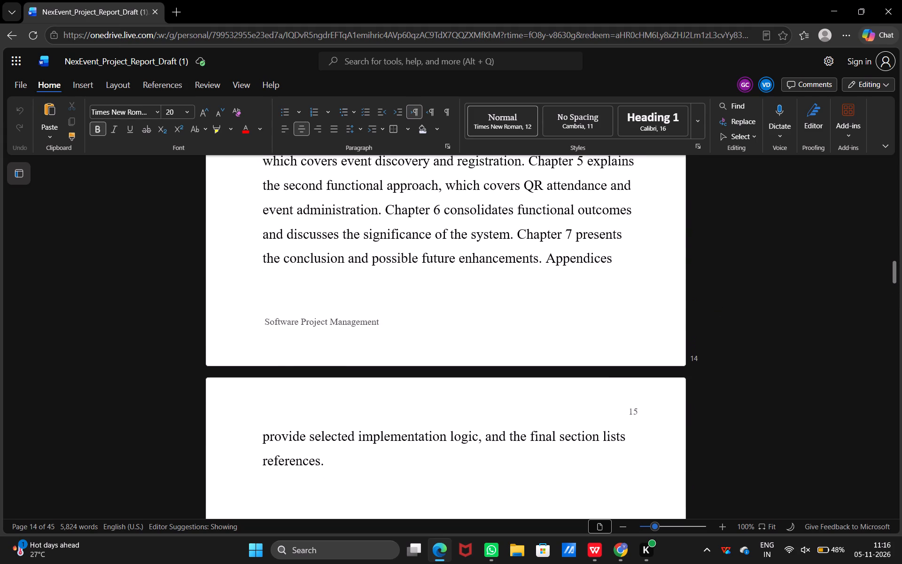
scroll(655, 323, "up", 1)
scroll(655, 323, "down", 2)
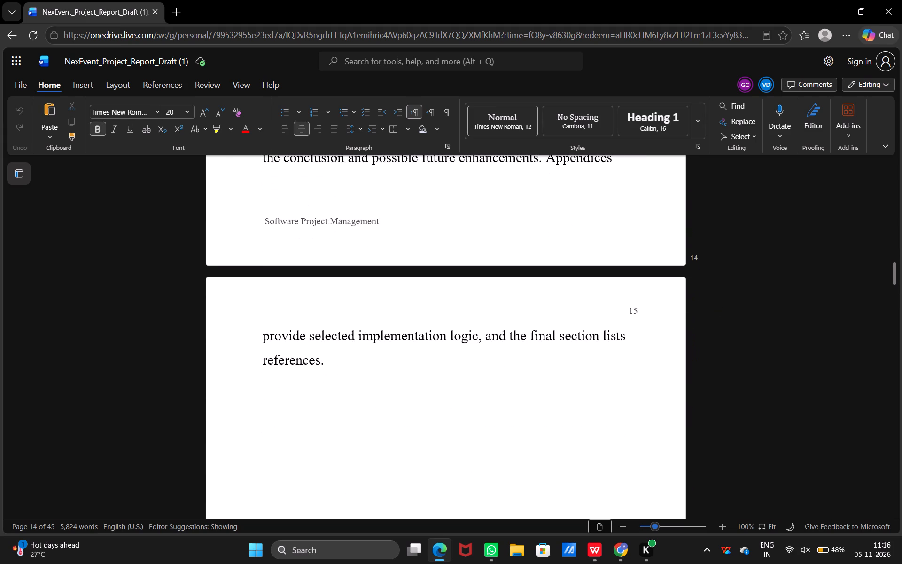
scroll(655, 323, "down", 2)
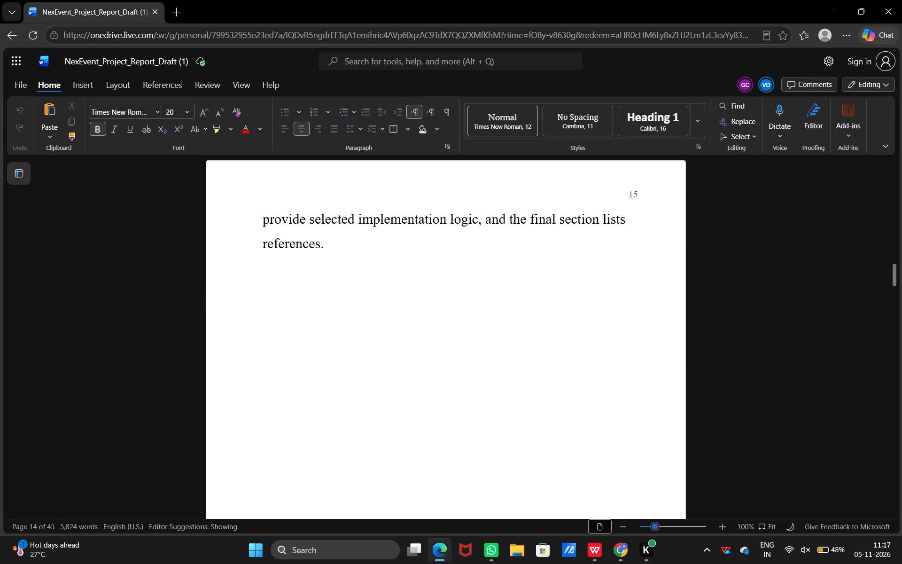
scroll(655, 323, "down", 8)
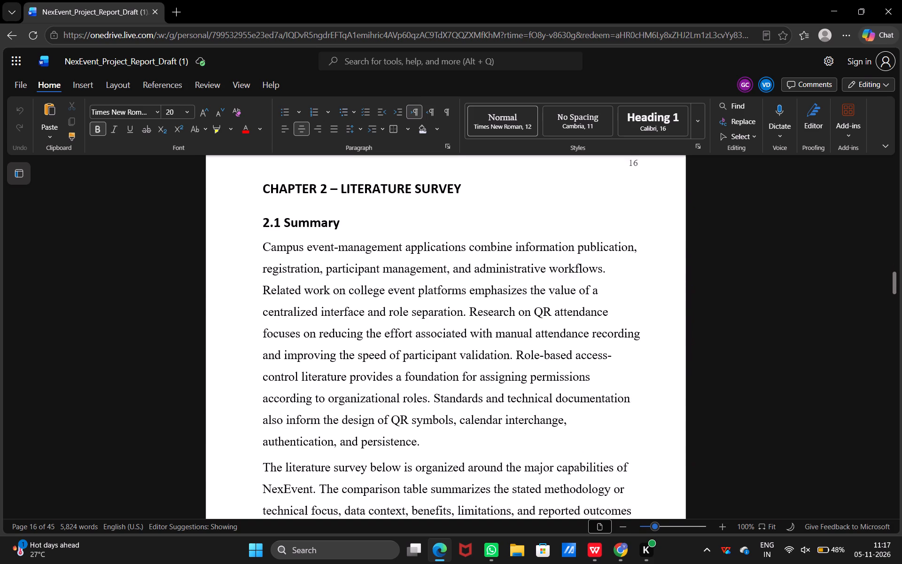
scroll(655, 323, "down", 8)
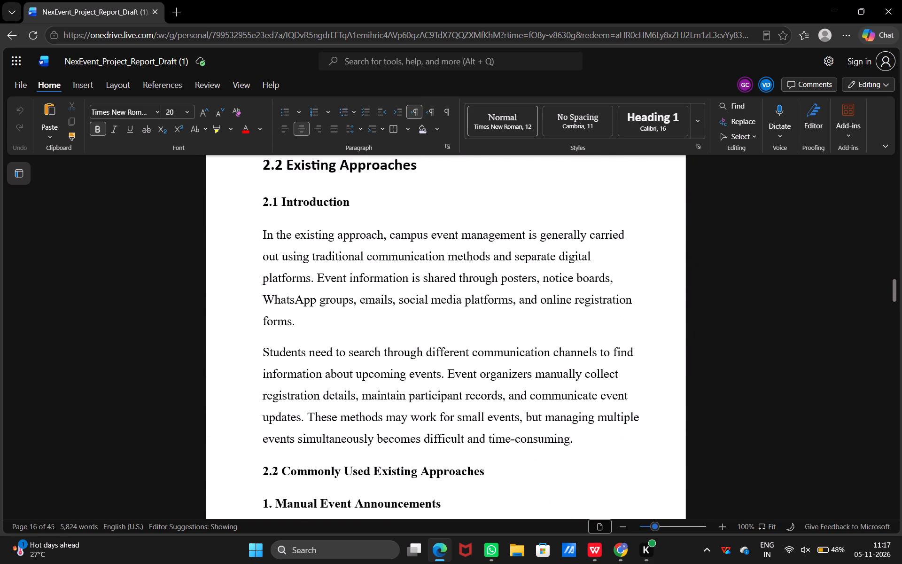
scroll(655, 323, "down", 8)
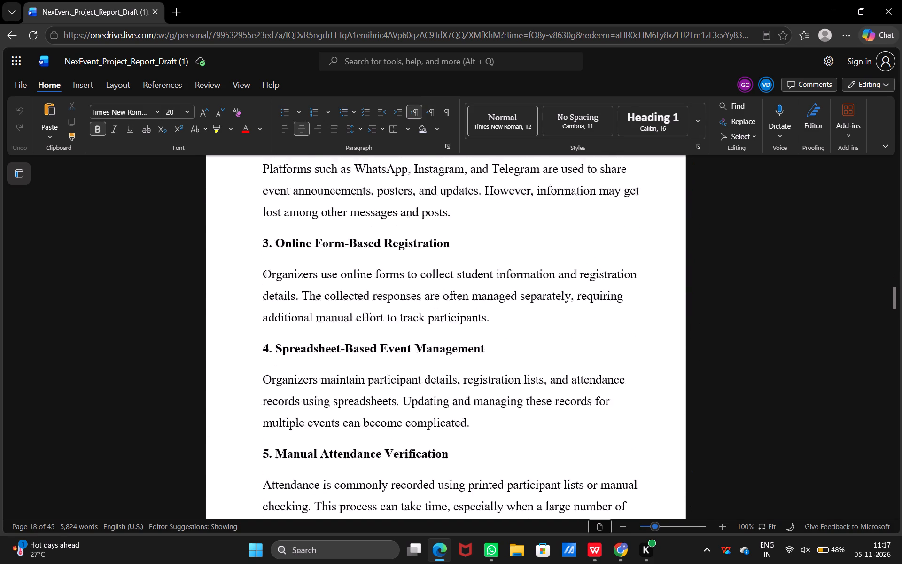
scroll(655, 323, "down", 8)
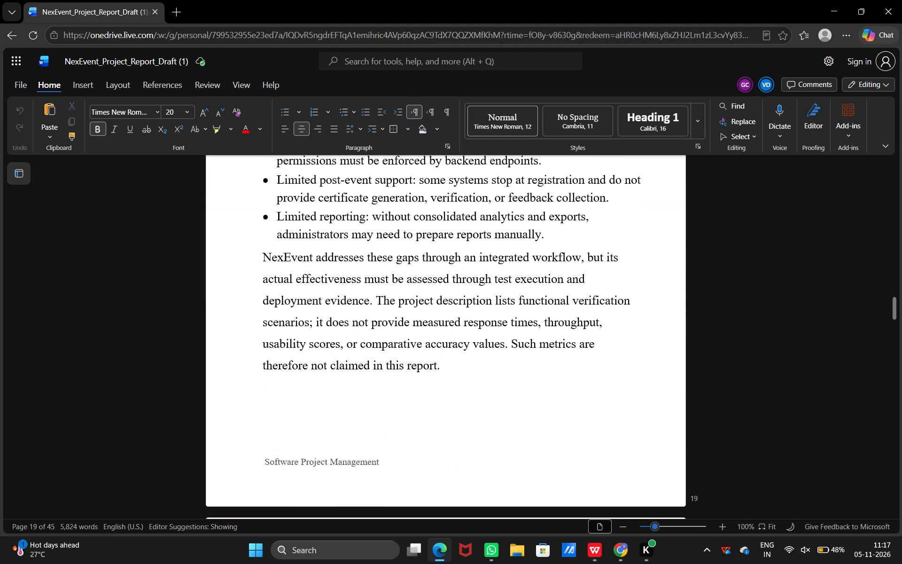
Review Chapter 3's requirement tables, from the software tools through "3.2 Hardware Requirements" and "3.3 Dataset Requirements".
scroll(655, 323, "down", 8)
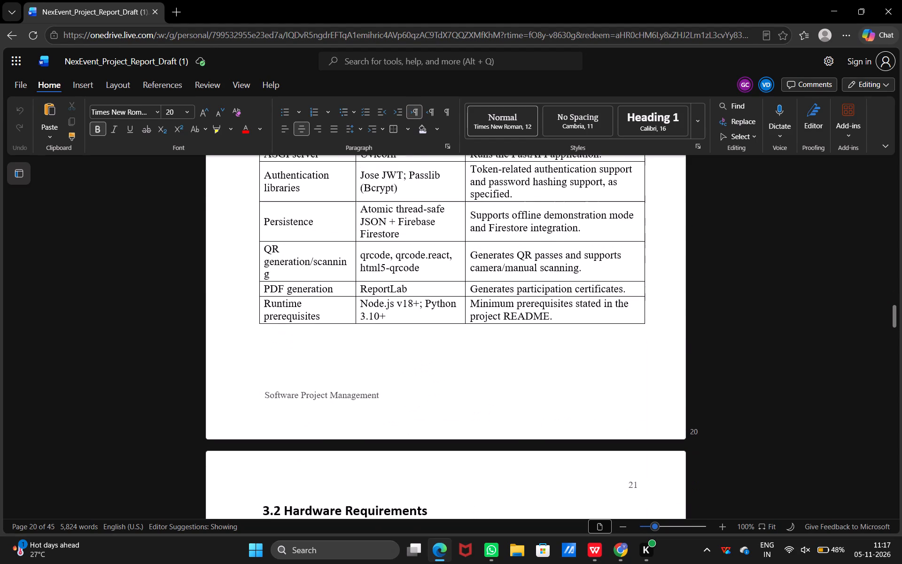
scroll(655, 323, "down", 8)
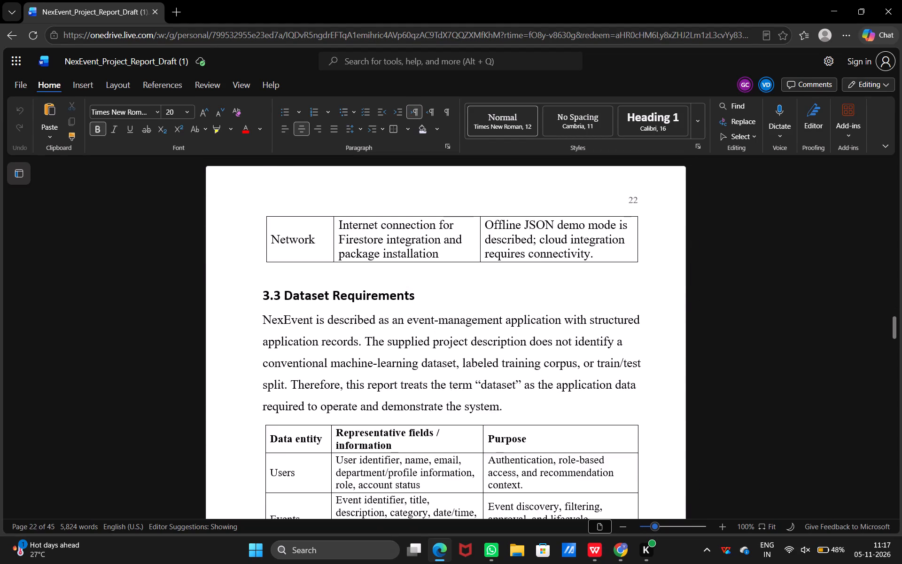
scroll(655, 323, "down", 6)
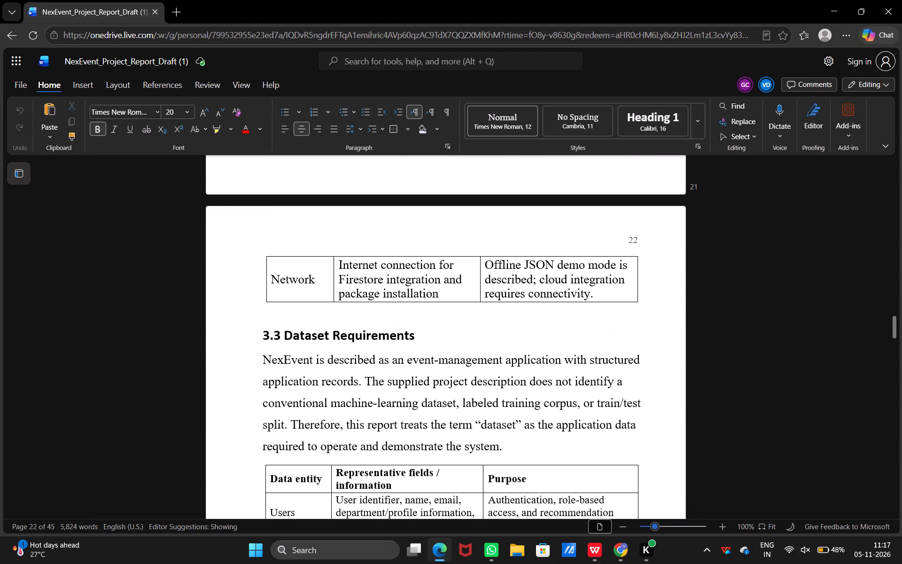
scroll(655, 323, "down", 2)
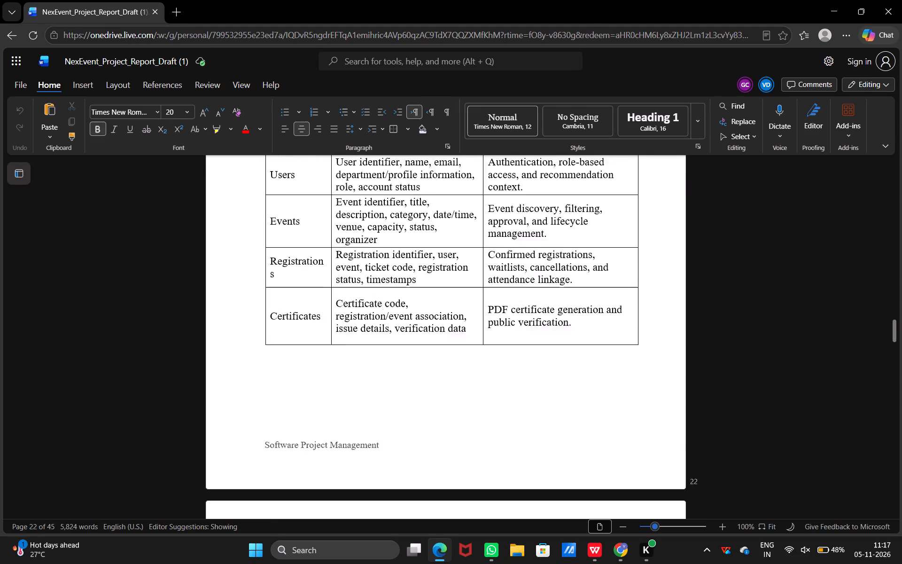
scroll(655, 323, "down", 7)
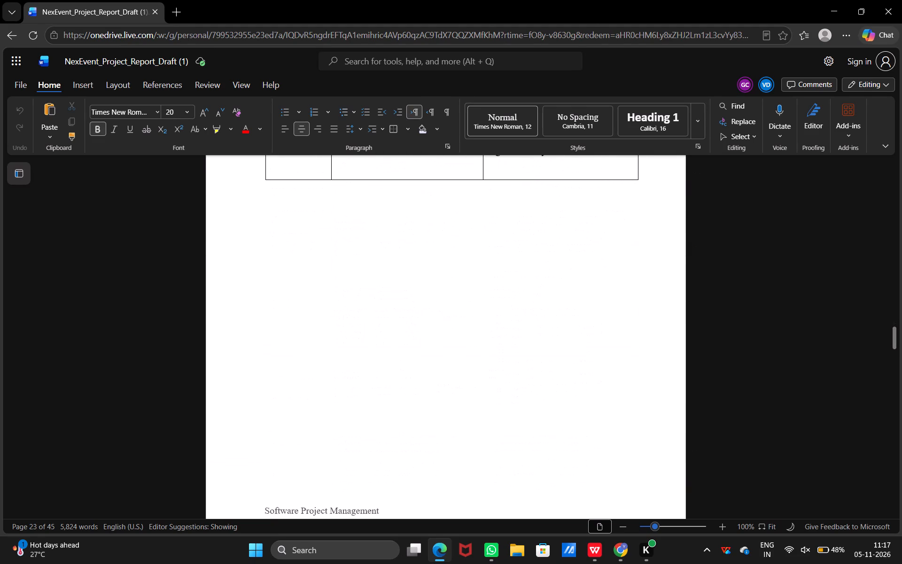
scroll(655, 323, "down", 6)
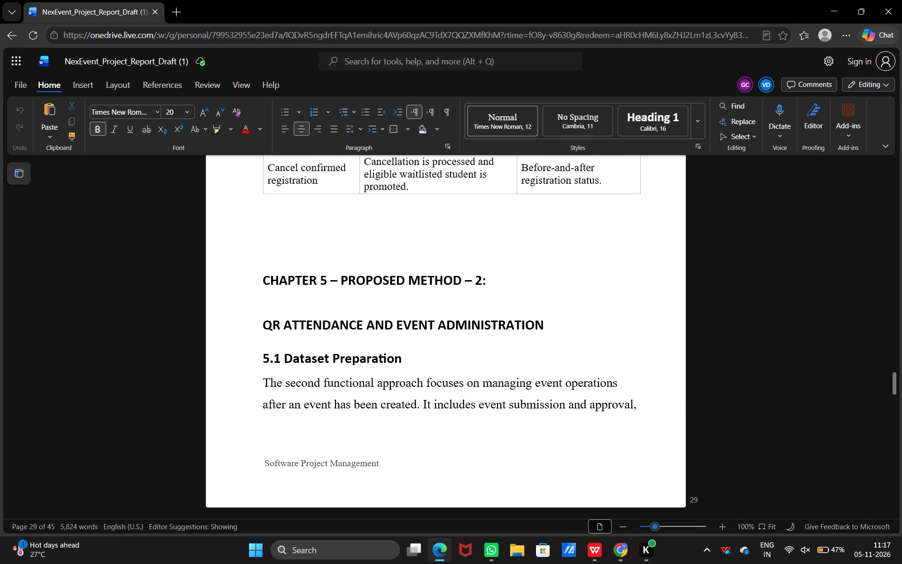
scroll(655, 323, "down", 3)
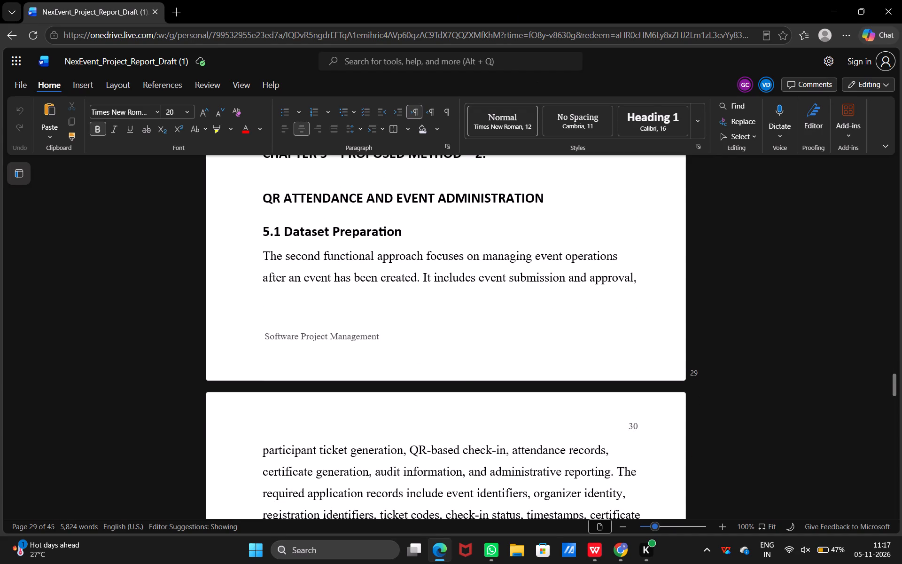
scroll(350, 230, "up", 2)
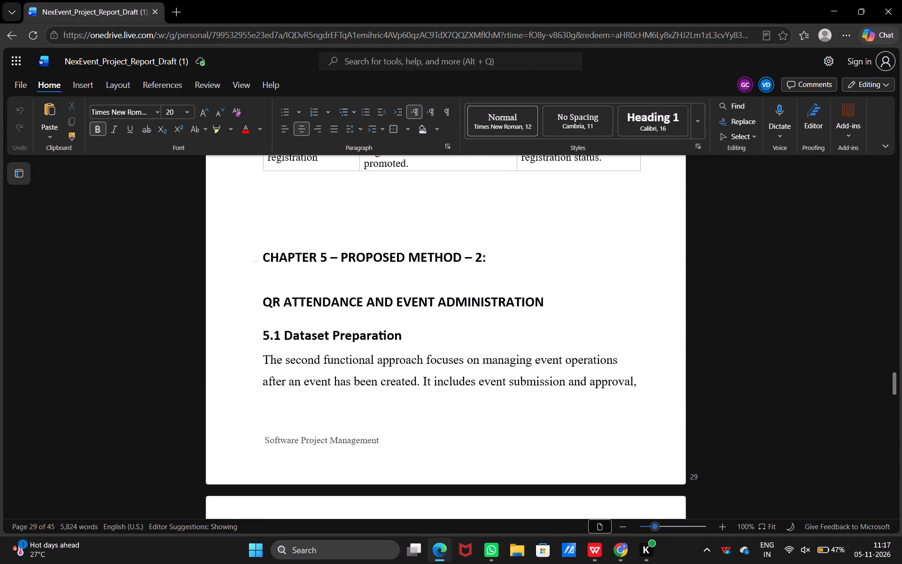
left_click(265, 254)
key("Return")
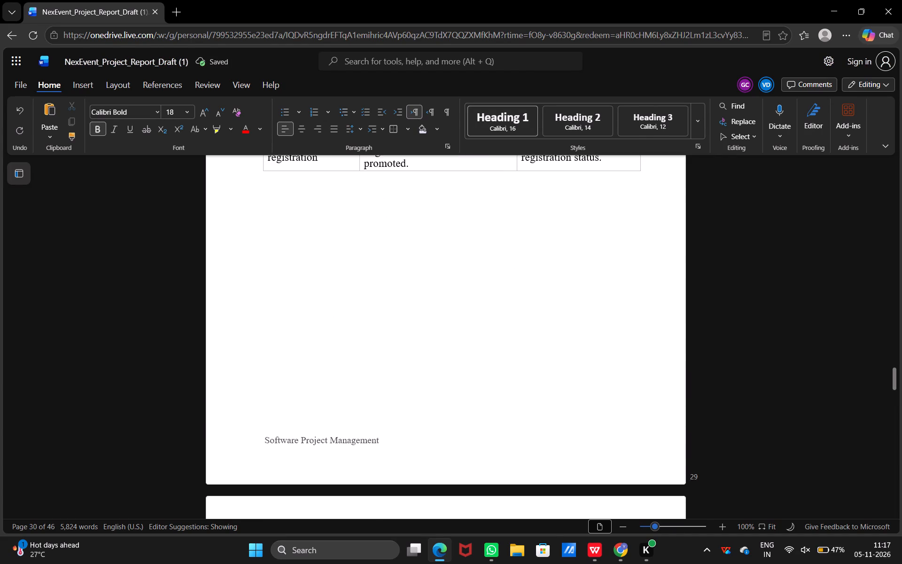
scroll(265, 254, "down", 8)
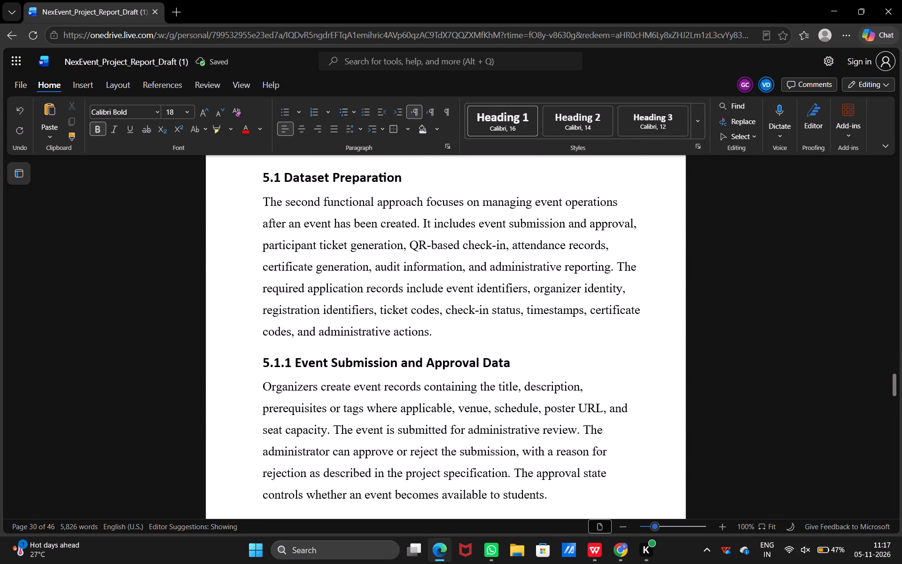
scroll(265, 254, "down", 1)
key("ctrl+s")
Review Chapter 5's dataset preparation and workflow pages, rechecking the page transition between sections 5.1.1 and 5.1.2.
scroll(265, 254, "down", 3)
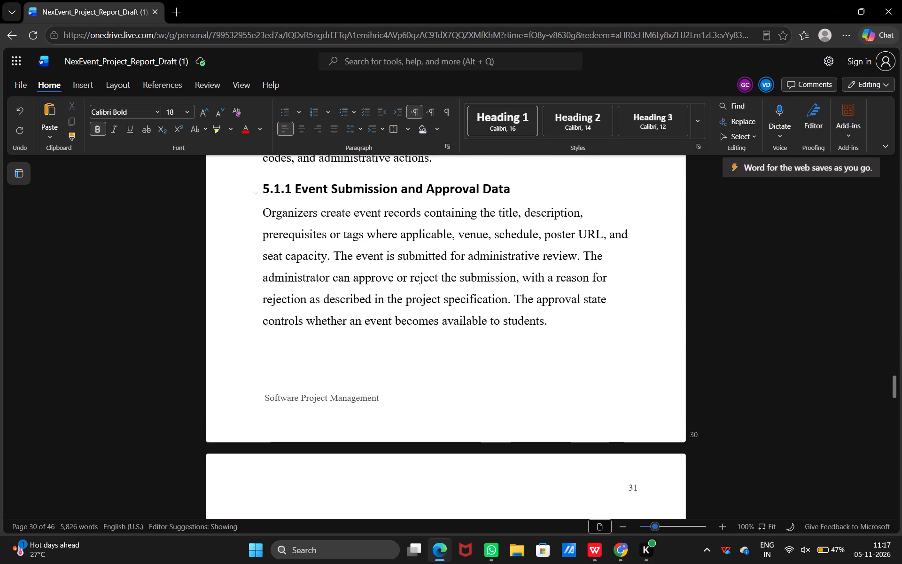
scroll(265, 254, "down", 13)
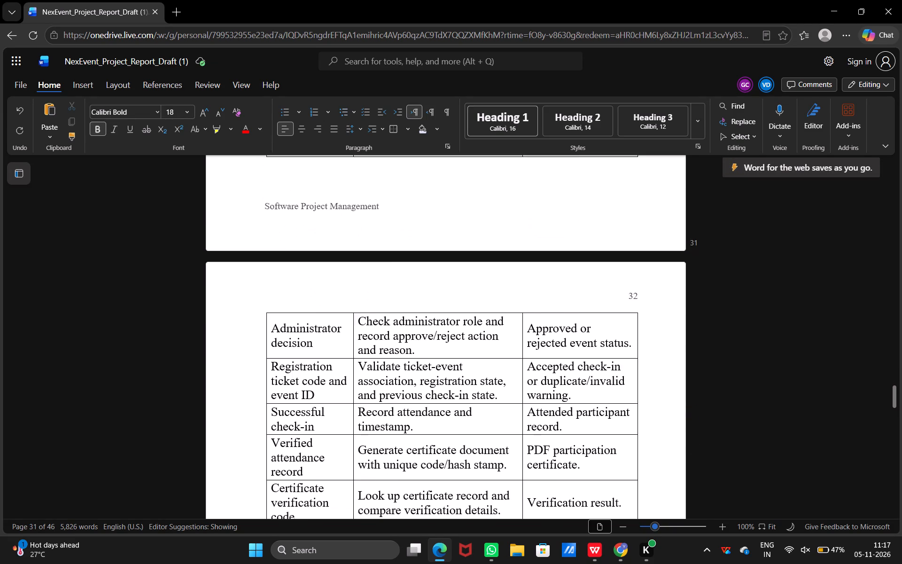
scroll(265, 254, "down", 8)
scroll(265, 254, "up", 2)
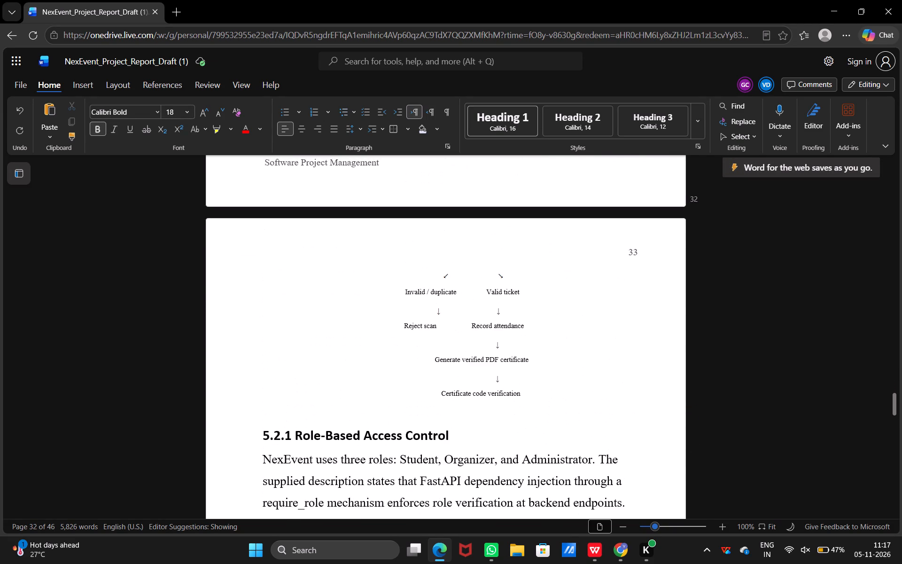
scroll(265, 254, "up", 5)
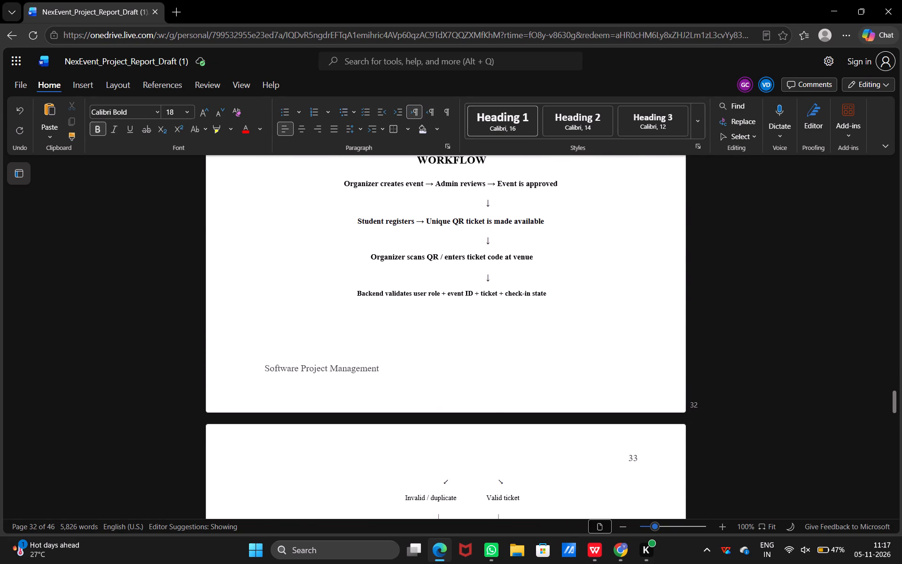
scroll(265, 254, "up", 10)
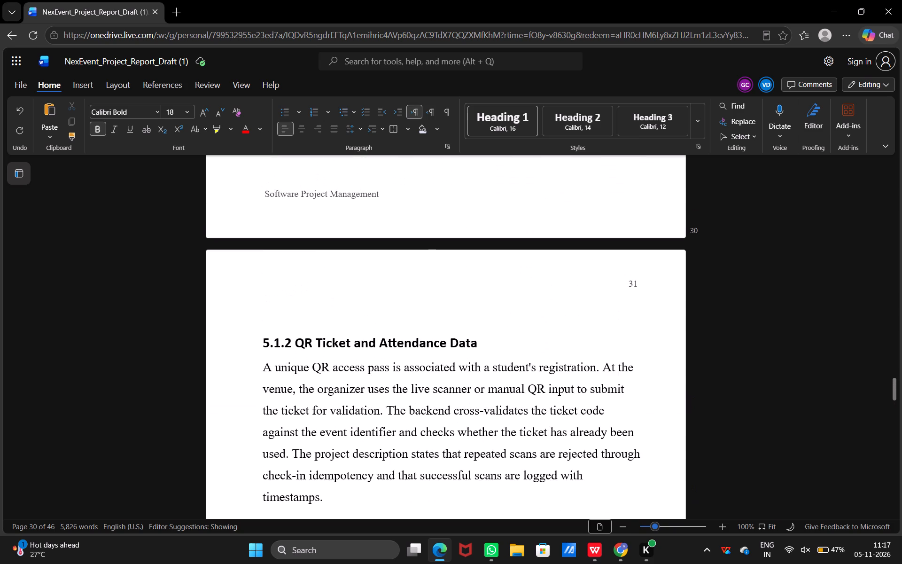
scroll(265, 254, "up", 7)
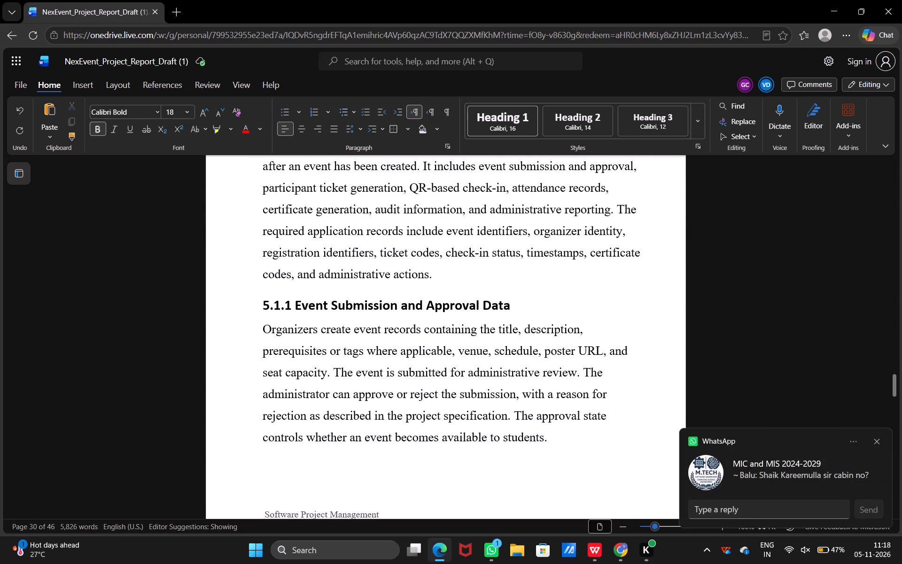
scroll(265, 254, "down", 1)
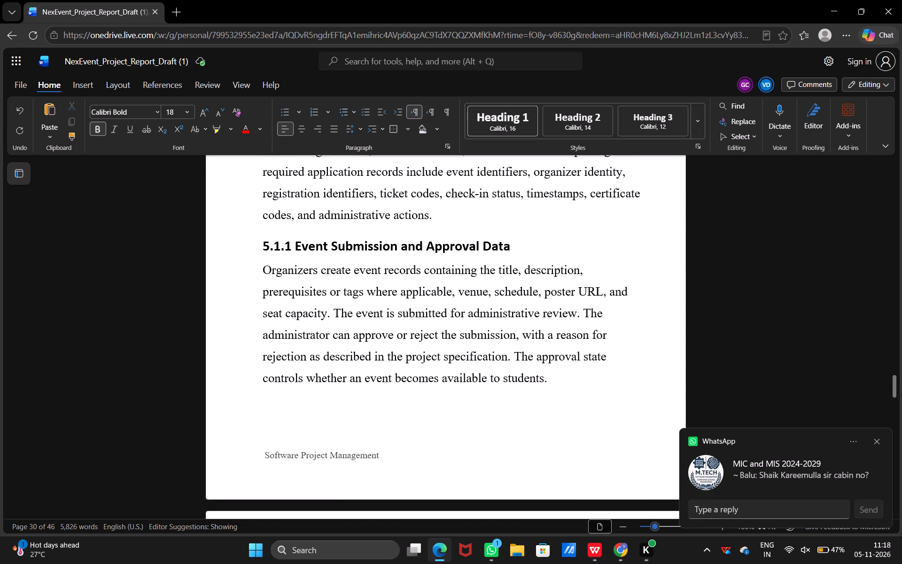
scroll(265, 254, "down", 2)
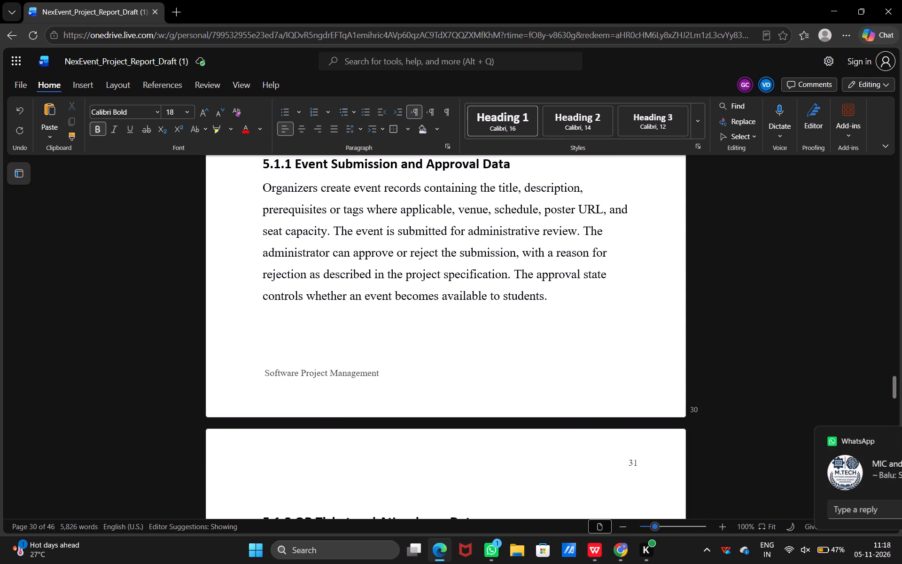
left_click(265, 254)
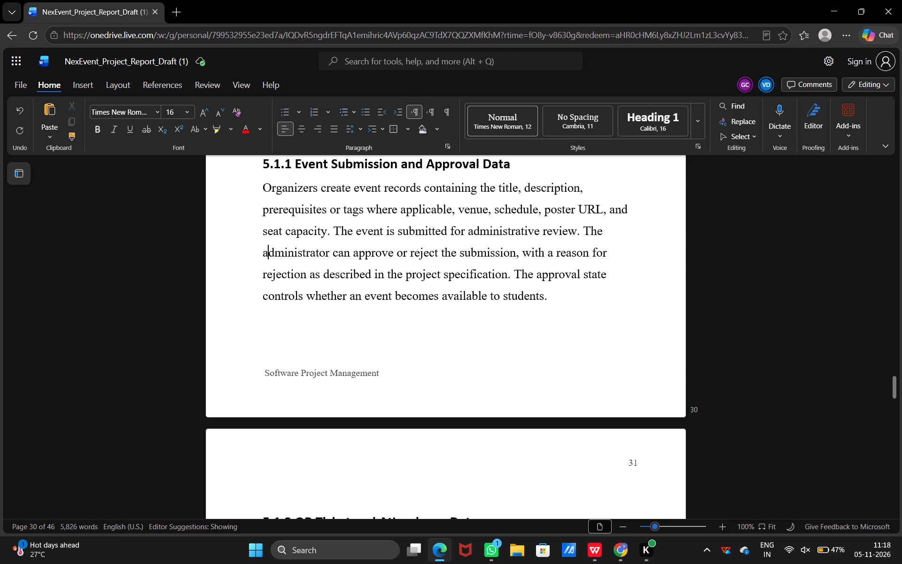
Look through the rest of Chapter 5, from the 5.1.4 inputs and outputs table to the start of Chapter 6.
scroll(265, 254, "down", 6)
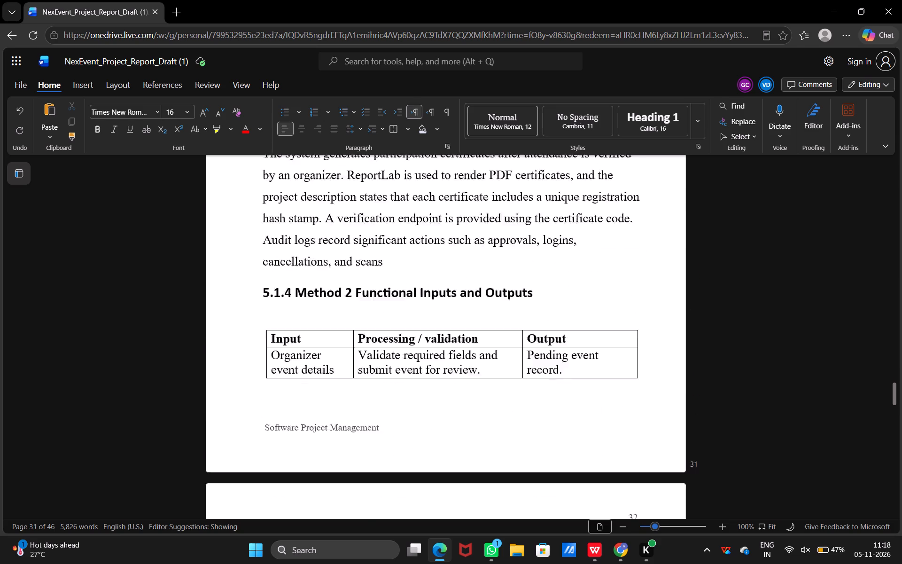
scroll(265, 254, "down", 9)
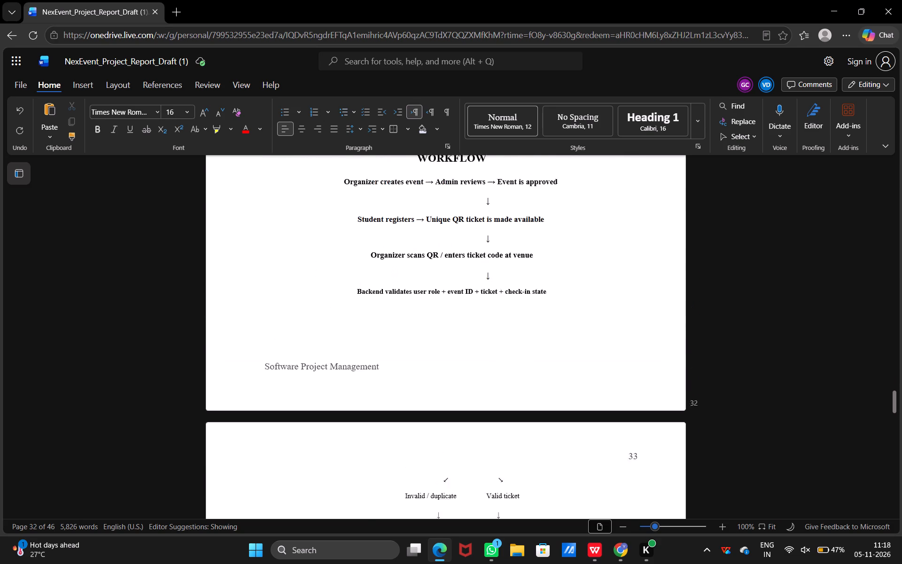
scroll(265, 254, "down", 7)
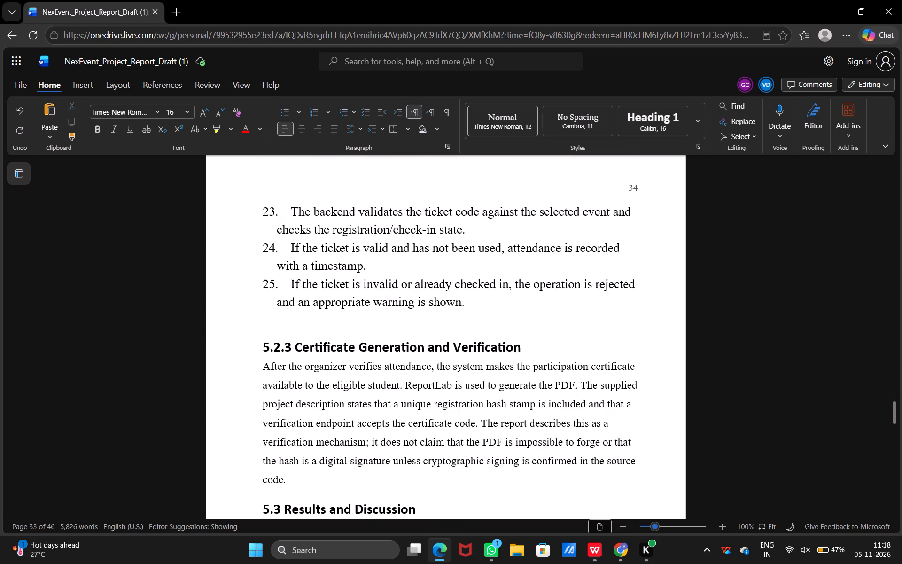
scroll(265, 254, "down", 10)
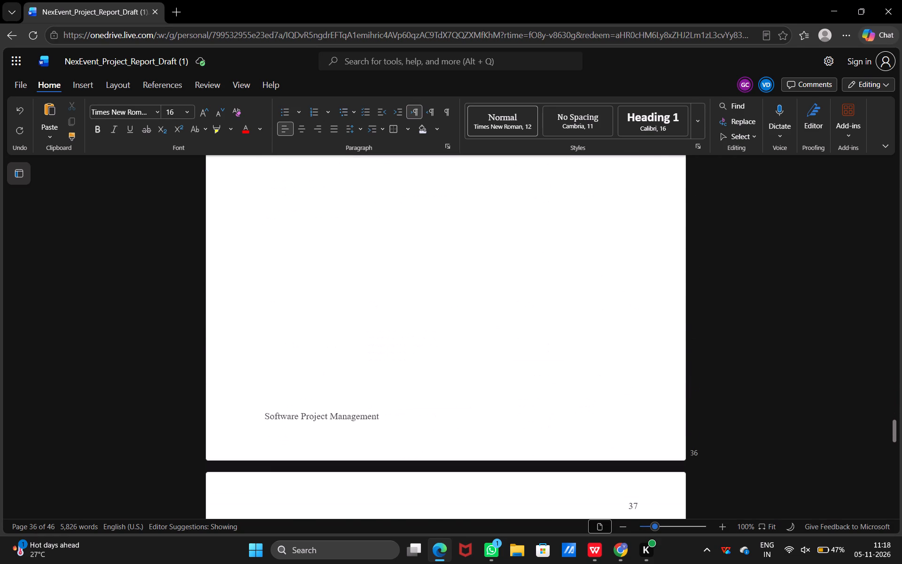
scroll(265, 254, "down", 2)
scroll(265, 254, "up", 4)
scroll(265, 254, "down", 7)
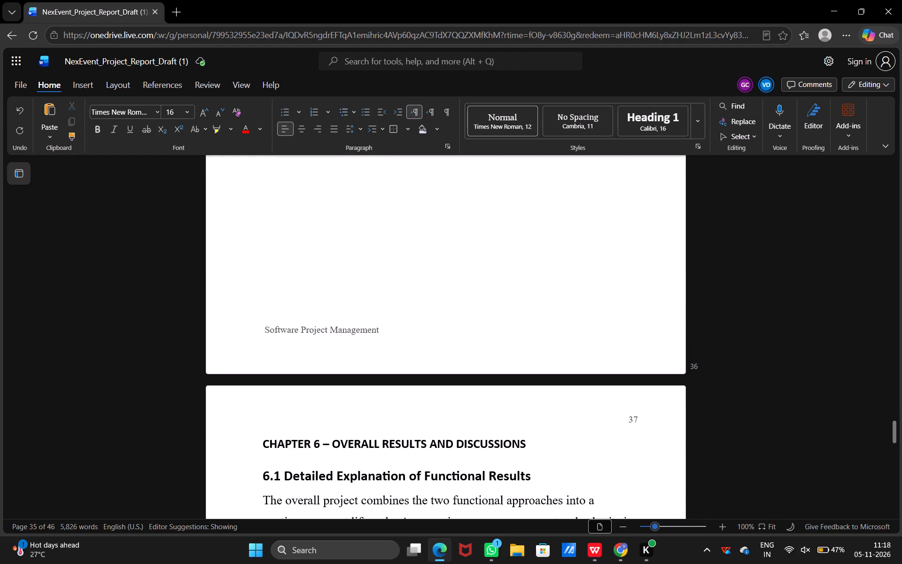
Review Chapter 6's results tables, the "7.2 Future Enhancements" section, the appendices and the references through the end of the report.
scroll(265, 254, "down", 10)
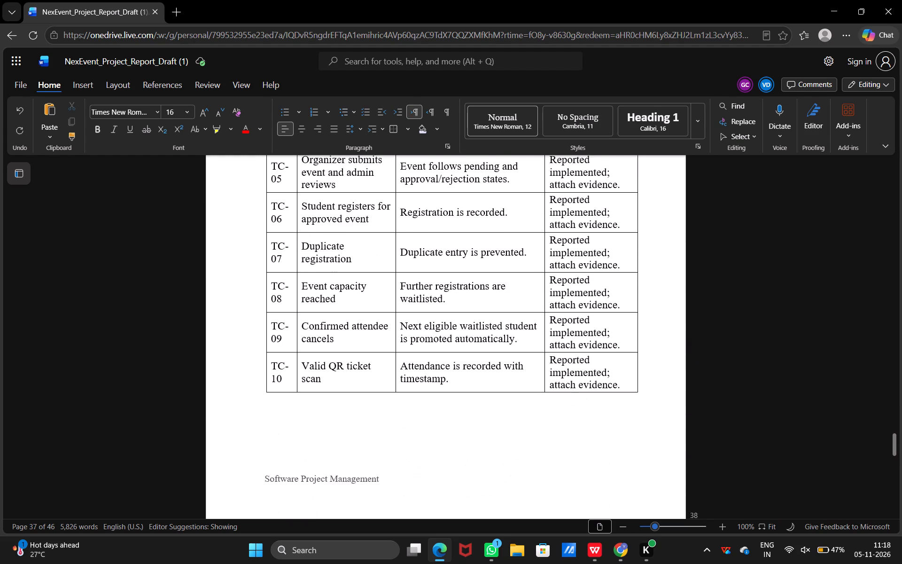
scroll(265, 254, "down", 10)
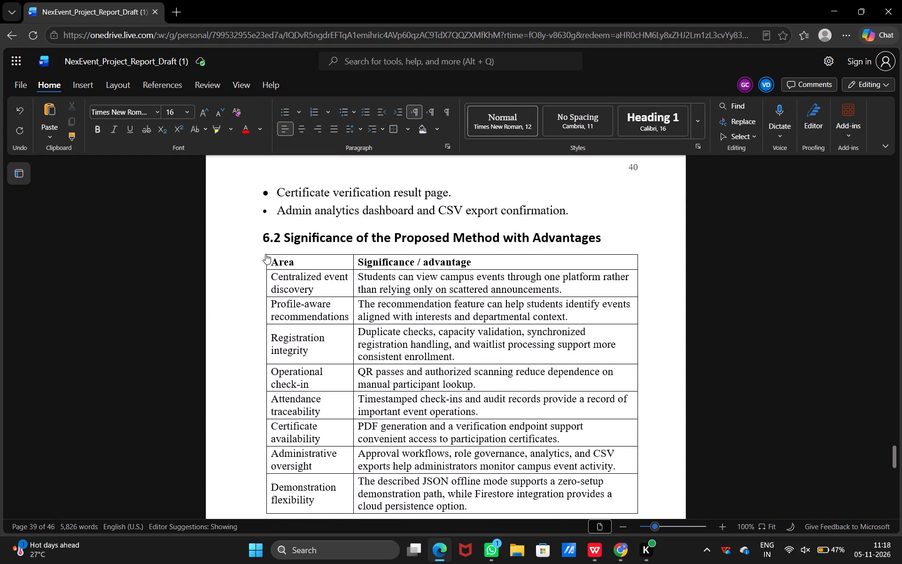
scroll(265, 254, "down", 10)
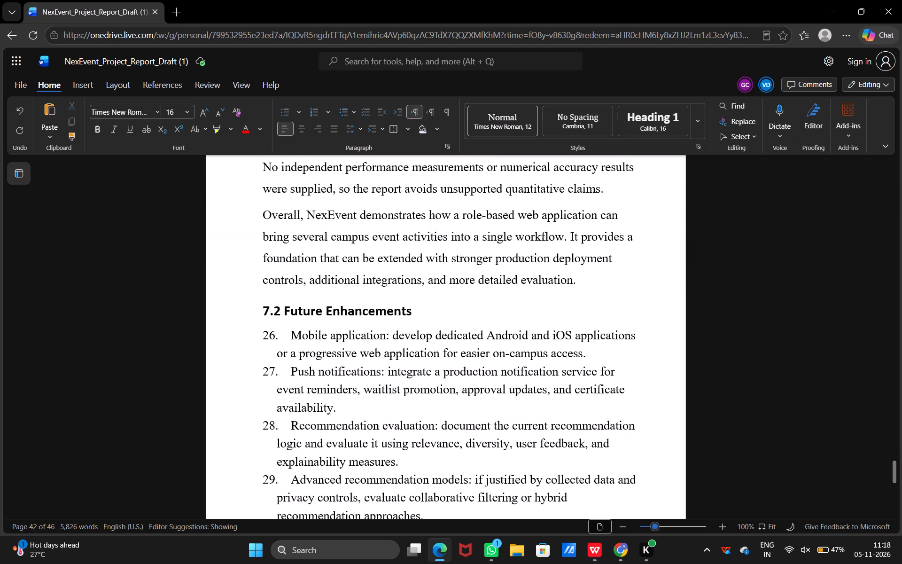
scroll(265, 254, "down", 6)
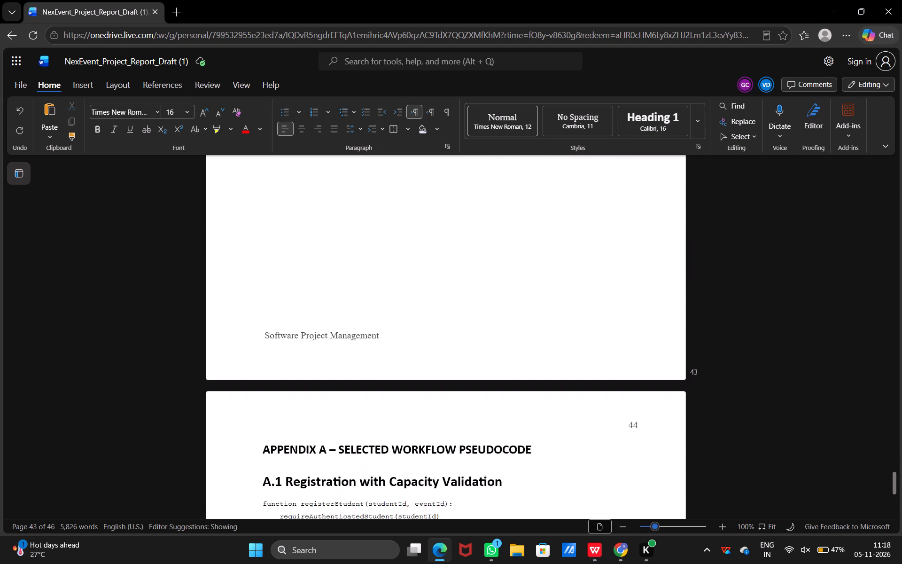
scroll(265, 254, "down", 7)
scroll(265, 254, "up", 1)
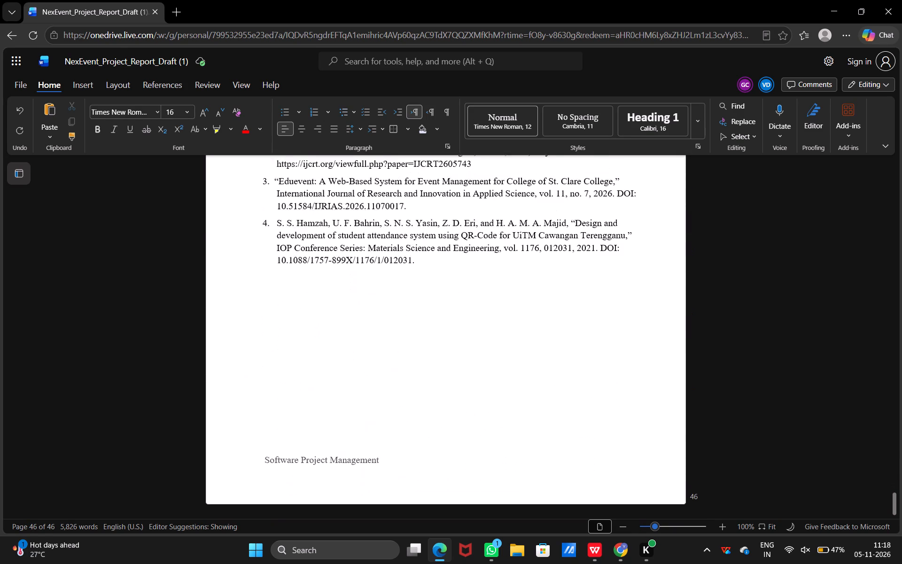
scroll(265, 254, "up", 12)
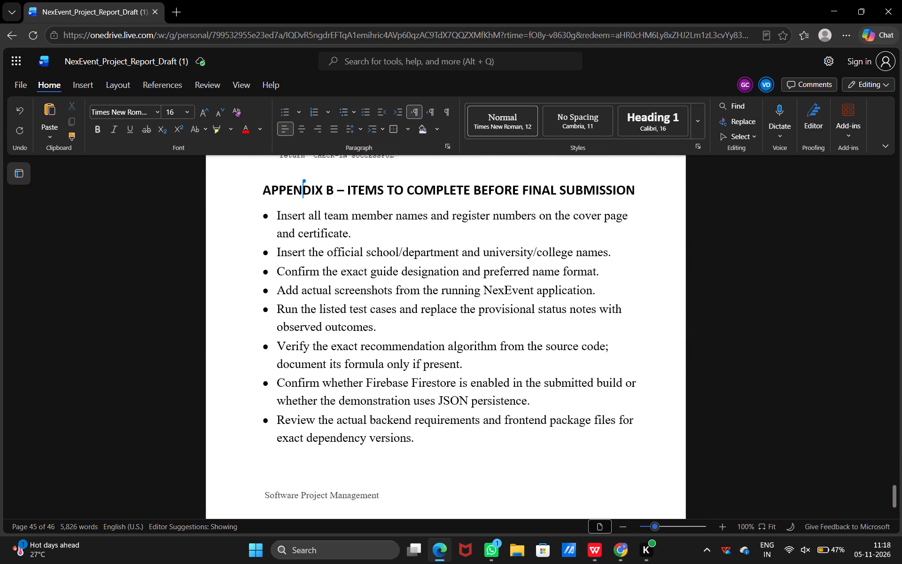
scroll(265, 254, "up", 12)
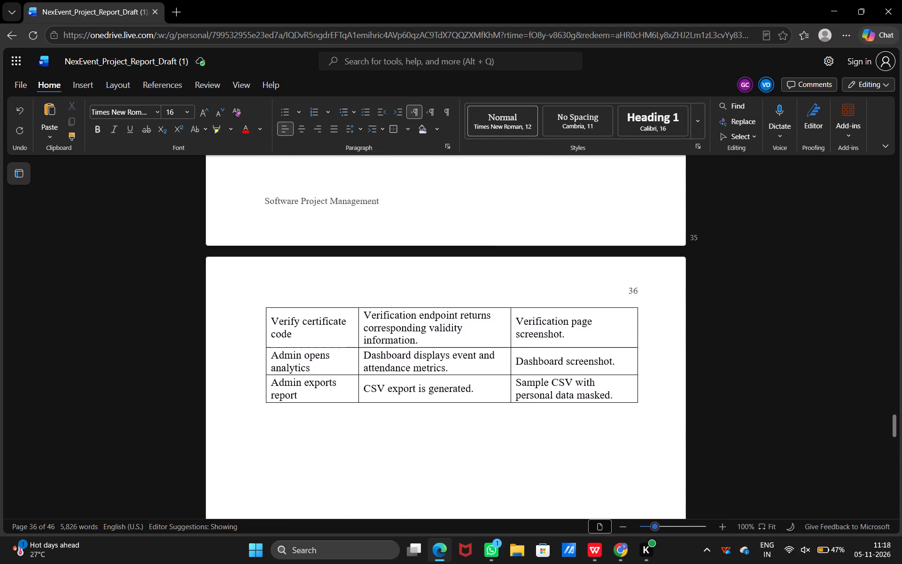
scroll(265, 254, "up", 15)
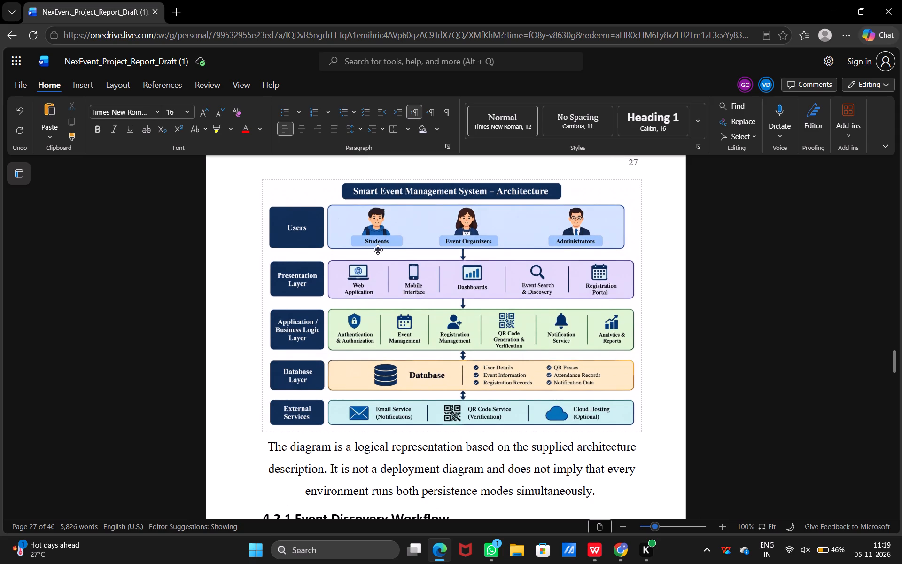
left_click(666, 375)
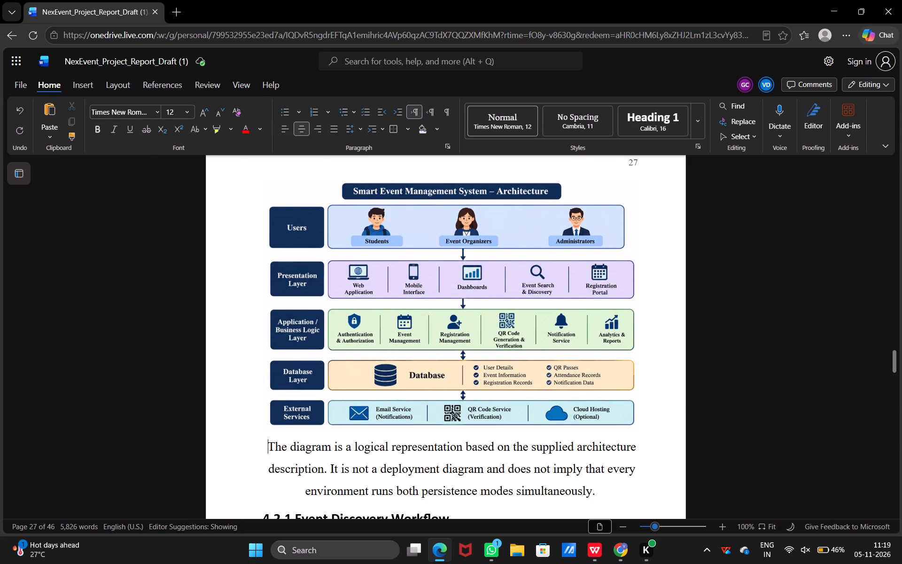
scroll(666, 375, "up", 4)
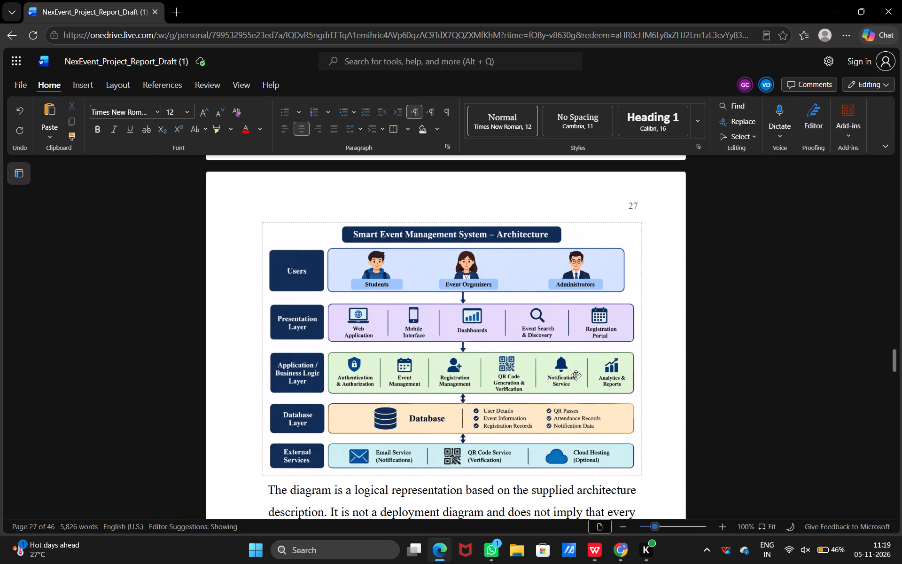
scroll(576, 375, "up", 1)
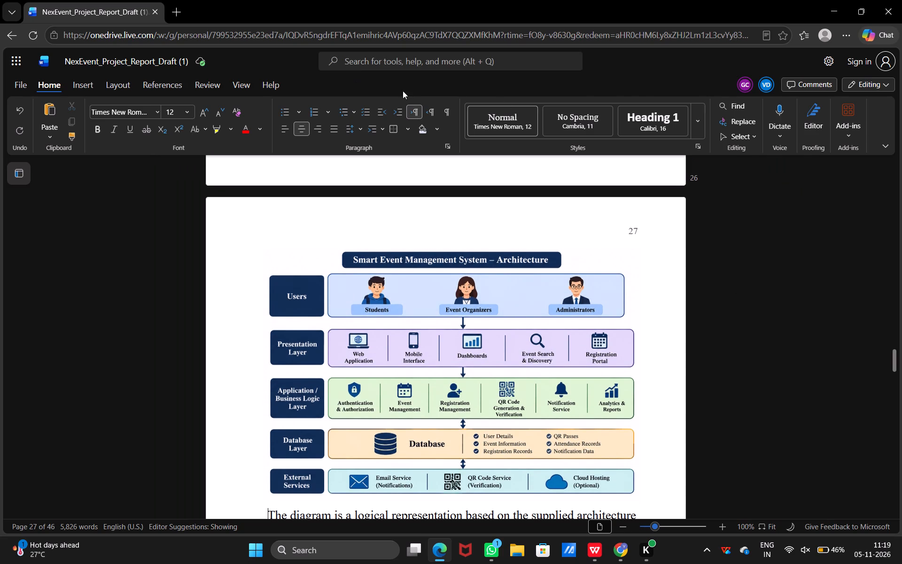
Check where in the report each of the two other collaborators is working.
left_click(740, 85)
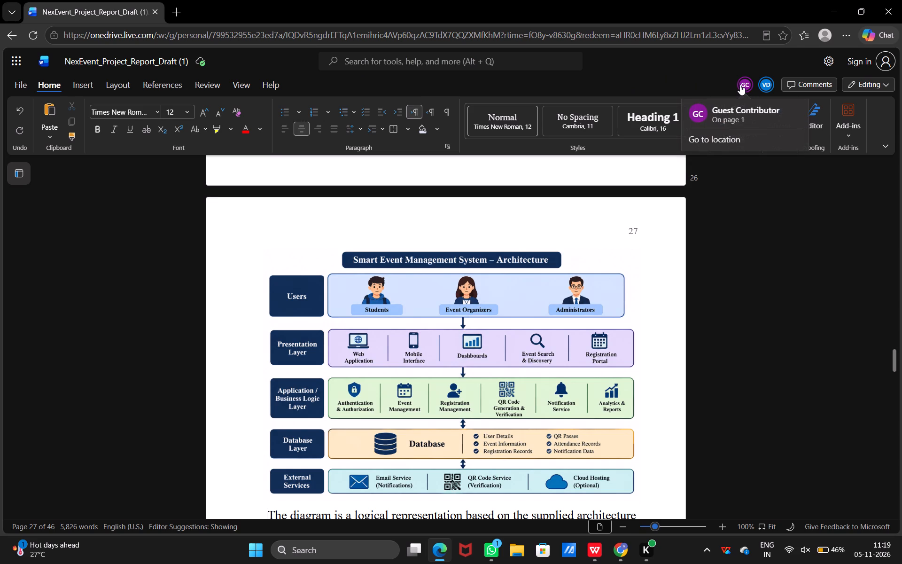
left_click(755, 88)
left_click(774, 87)
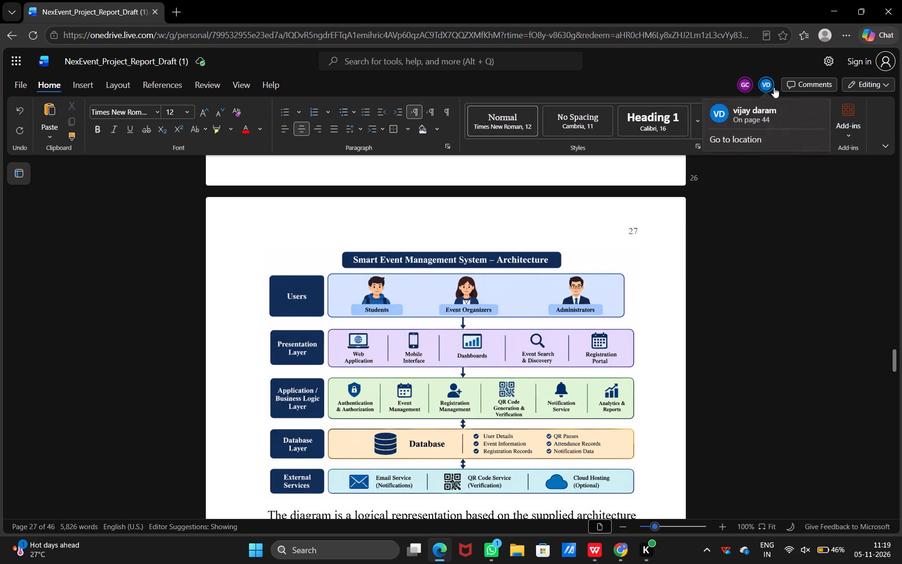
left_click(750, 312)
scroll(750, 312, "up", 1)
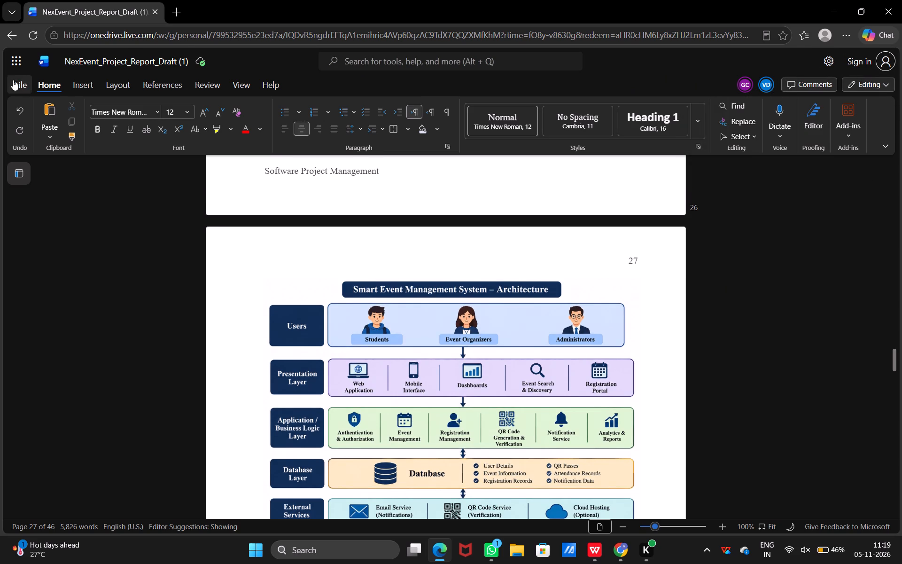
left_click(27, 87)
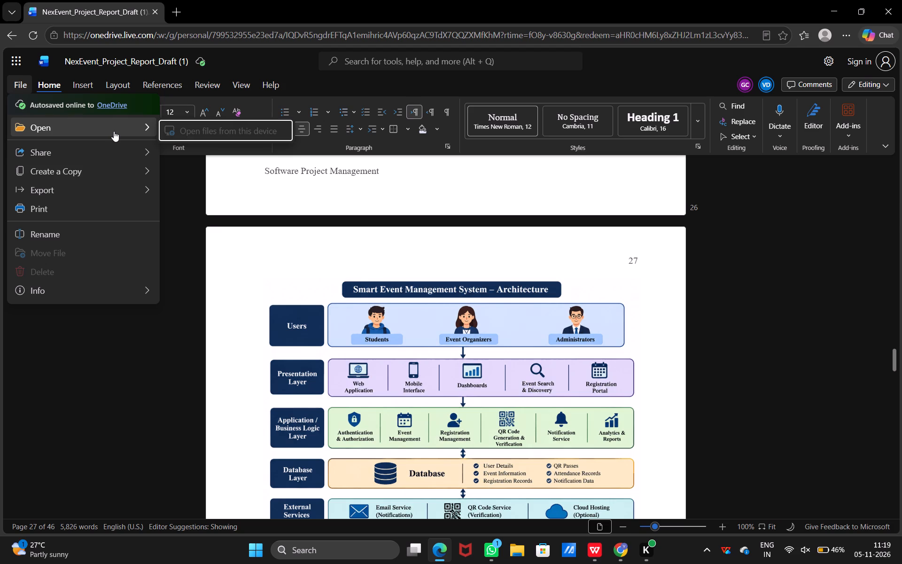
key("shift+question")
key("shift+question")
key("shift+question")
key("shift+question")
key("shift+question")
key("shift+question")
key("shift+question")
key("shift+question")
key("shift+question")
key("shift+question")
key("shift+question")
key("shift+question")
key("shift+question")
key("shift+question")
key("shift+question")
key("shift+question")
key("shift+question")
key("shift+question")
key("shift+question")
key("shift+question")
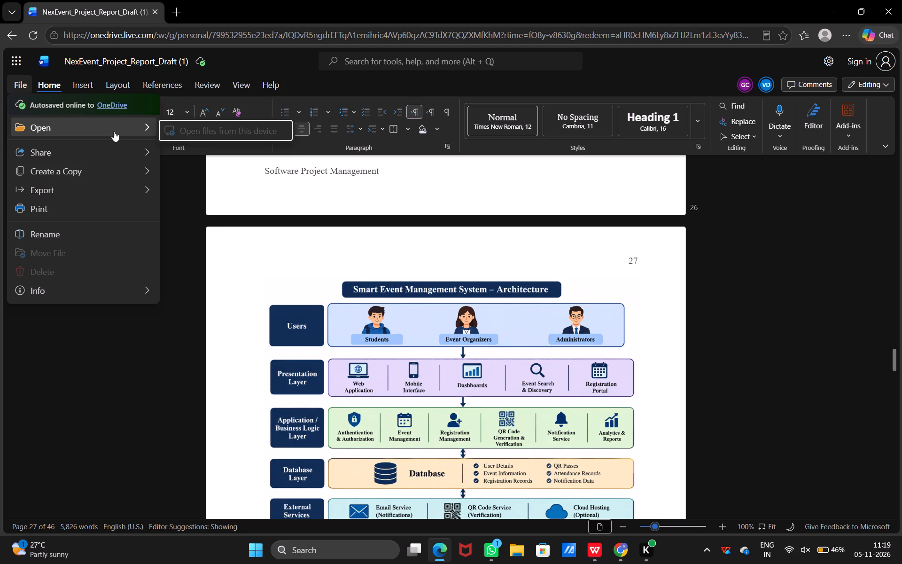
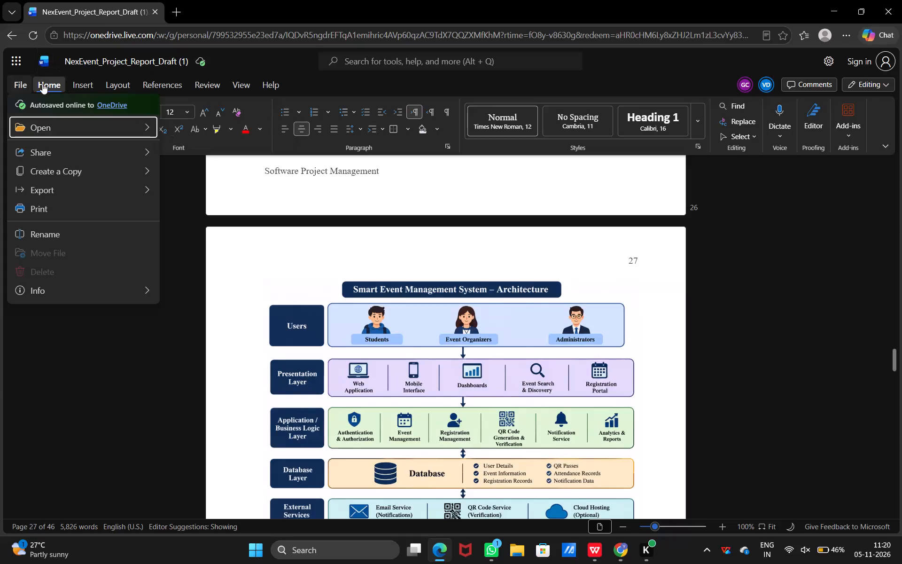
Download a copy of the NexEvent_Project_Report_Draft (1) document from OneDrive to the computer.
left_click(19, 81)
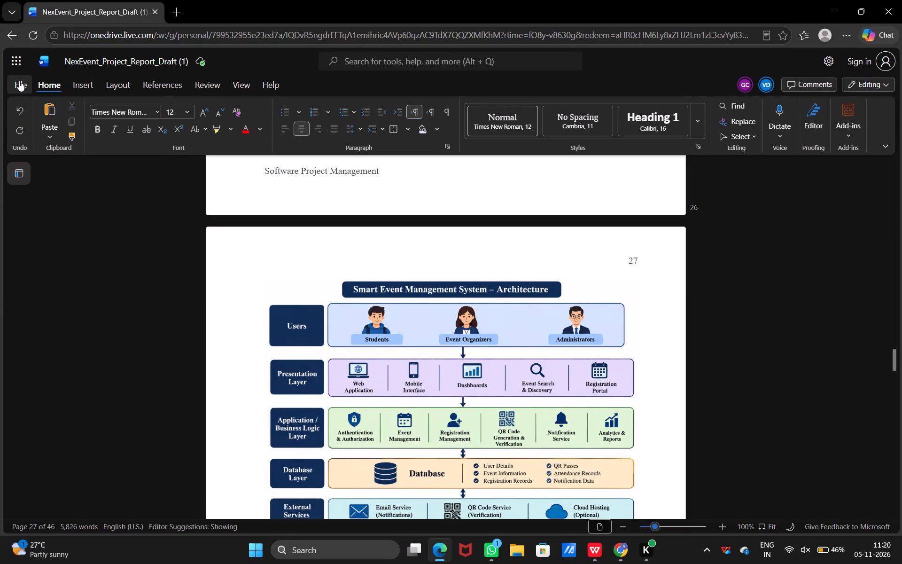
left_click(19, 81)
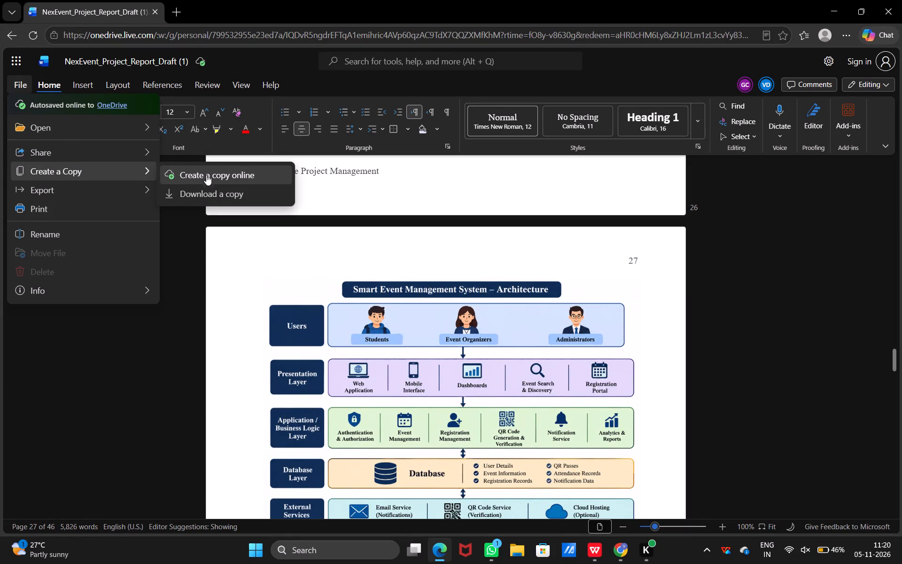
left_click(215, 190)
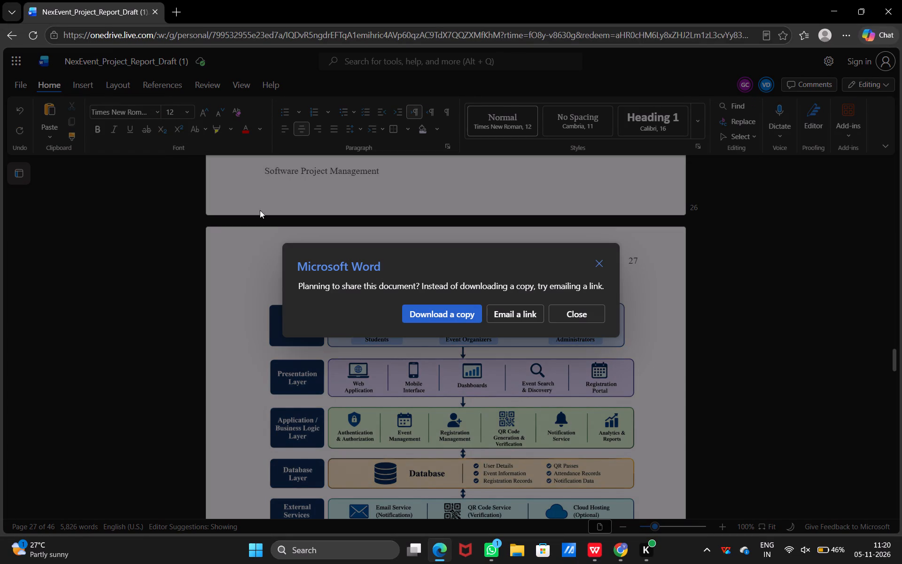
left_click(461, 314)
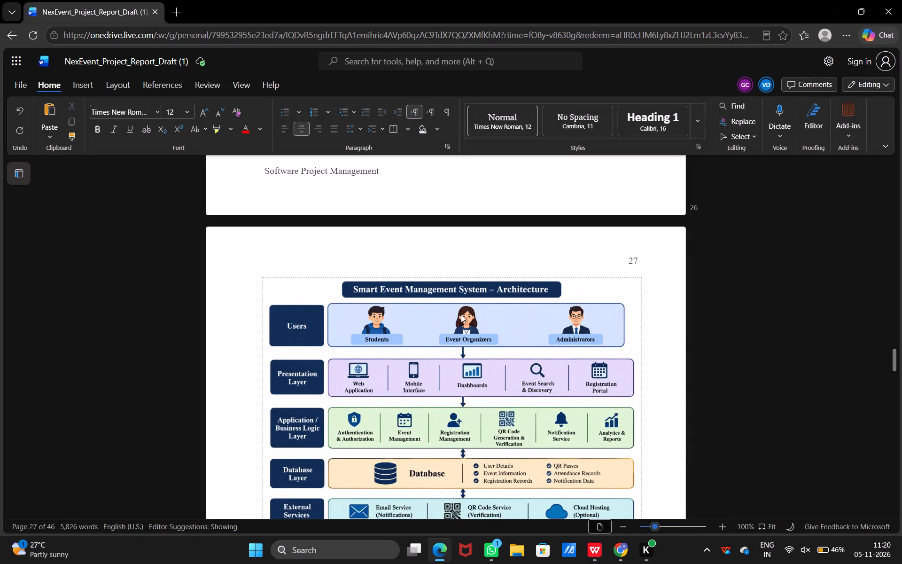
Check the Downloads and Desktop folders in File Explorer for the downloaded NexEvent_Project_Report_Draft (1) document.
left_click(525, 554)
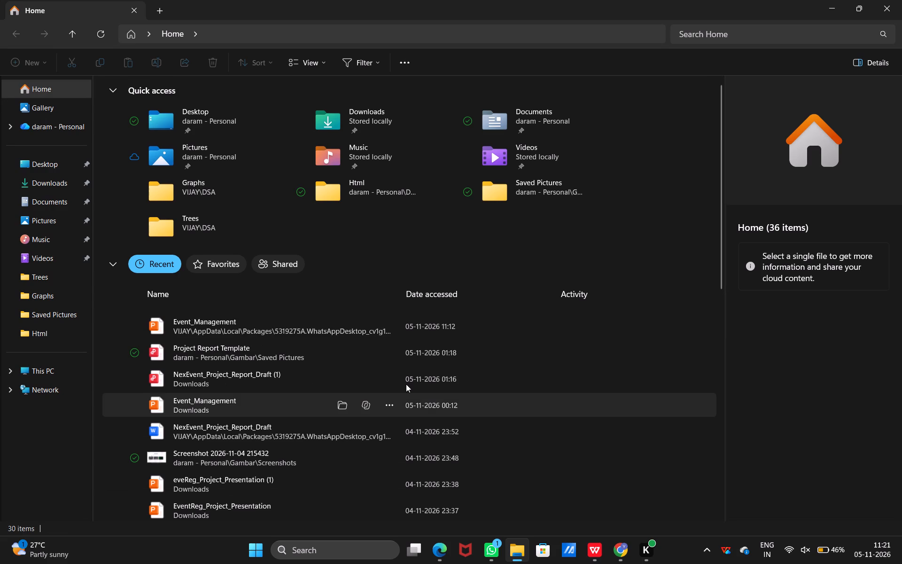
scroll(406, 384, "up", 3)
left_click(62, 179)
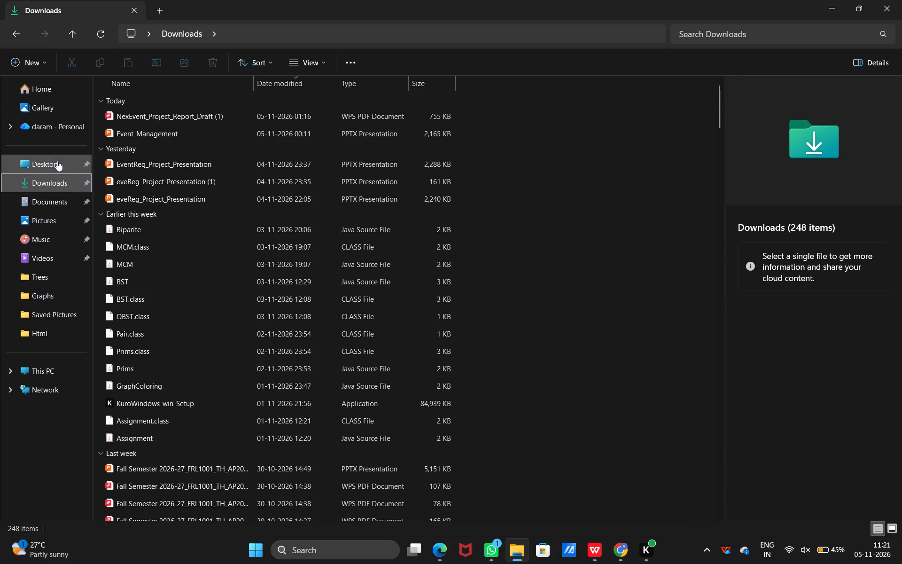
left_click(57, 161)
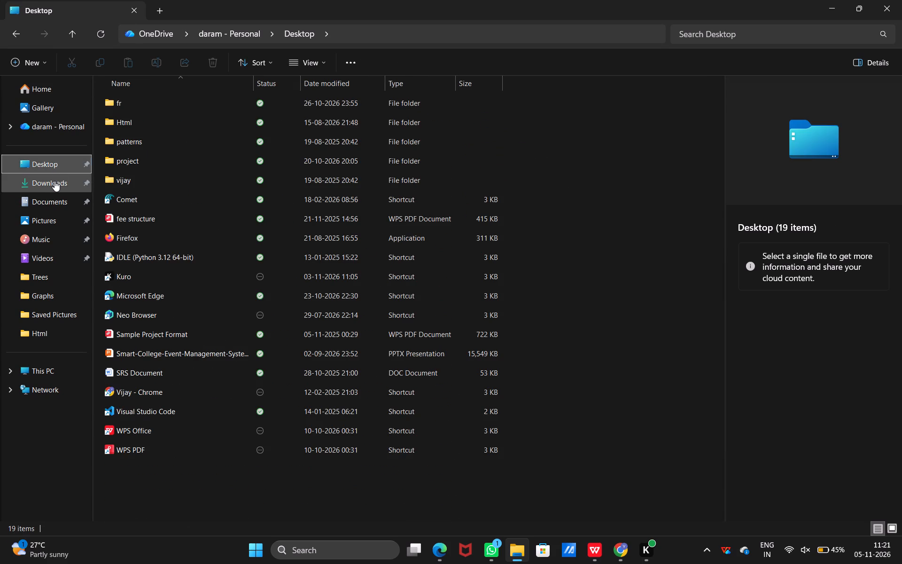
left_click(54, 181)
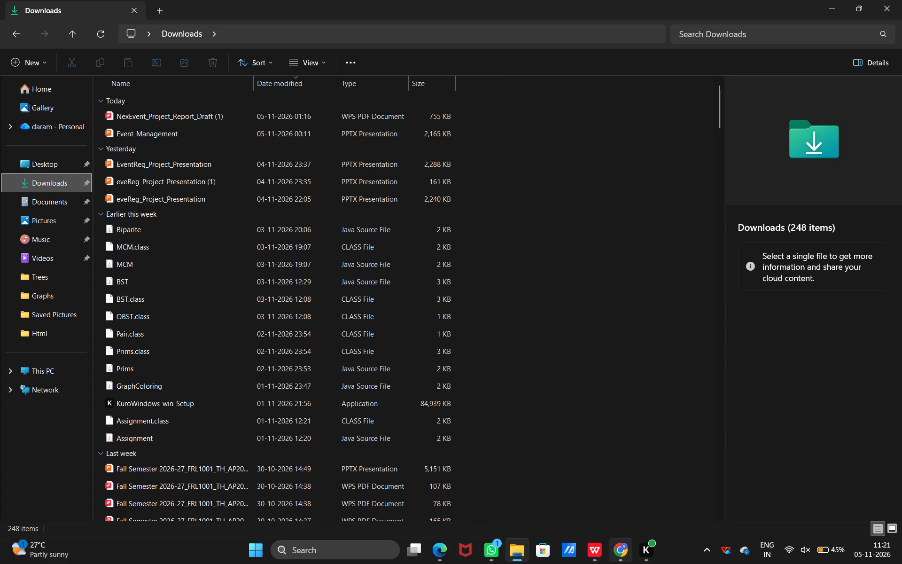
Switch to the report open in Chrome and look over "A.3 QR Check-In Validation" and the Appendix B checklist.
left_click(624, 563)
scroll(531, 367, "up", 1)
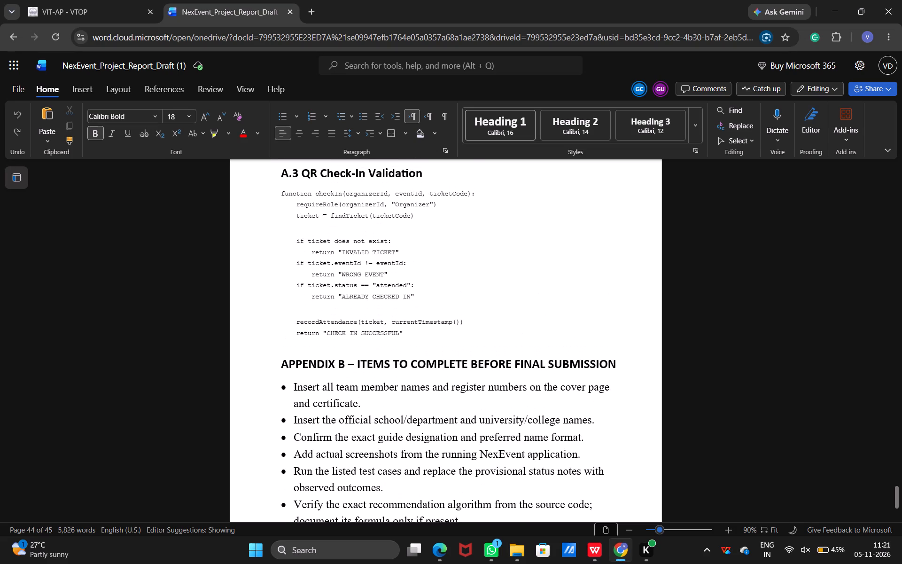
scroll(531, 367, "up", 1)
scroll(531, 367, "down", 1)
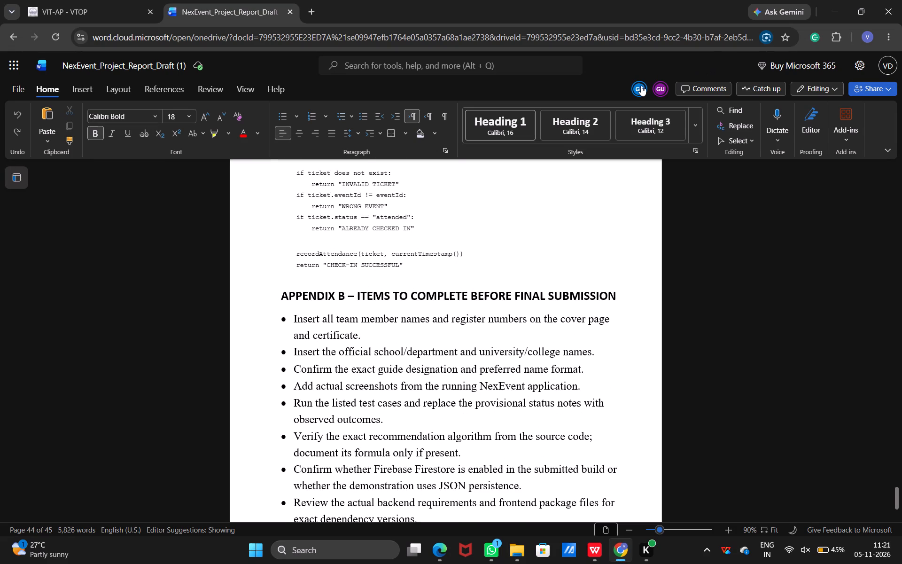
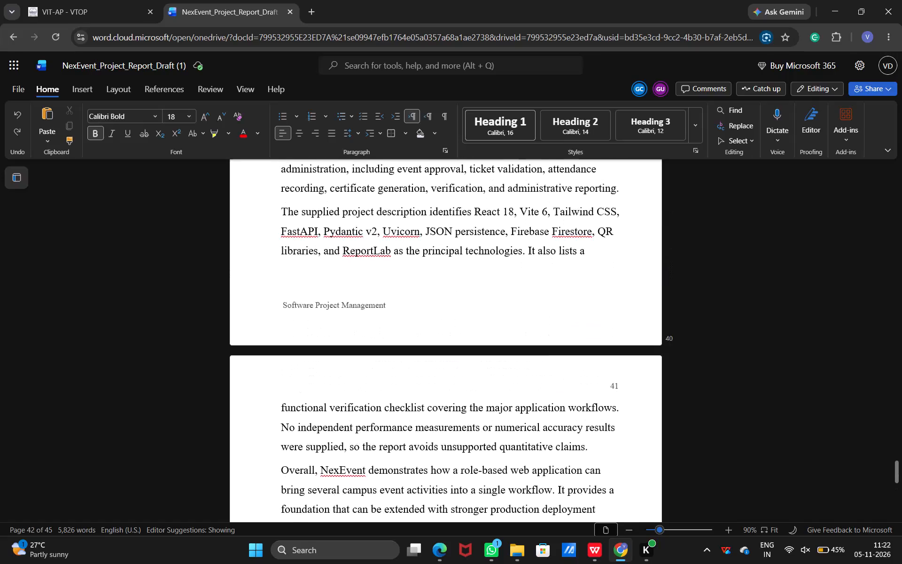
Skim the report backward from the conclusion, past the test case table and section 5.1.1, to the data table ending with Audit logs.
scroll(552, 193, "up", 5)
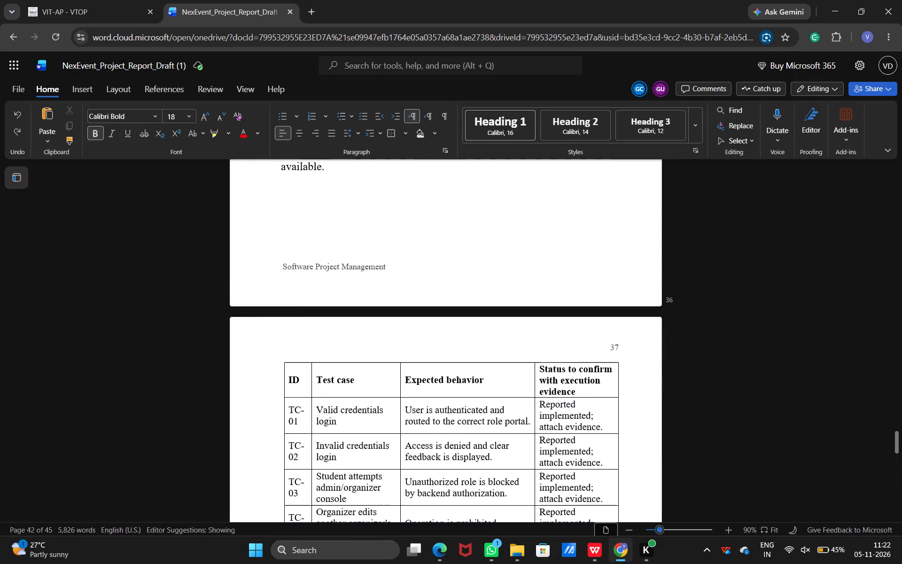
scroll(552, 193, "up", 17)
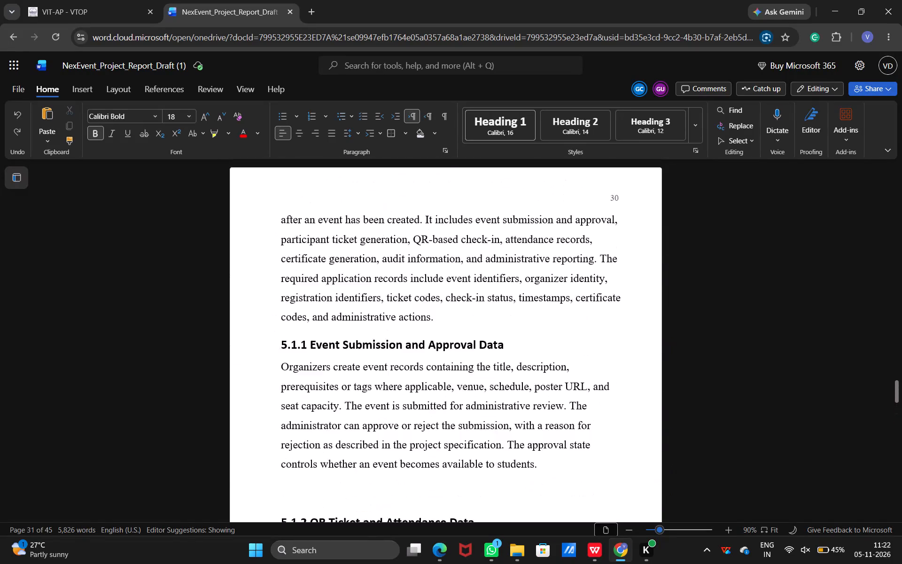
scroll(552, 193, "up", 15)
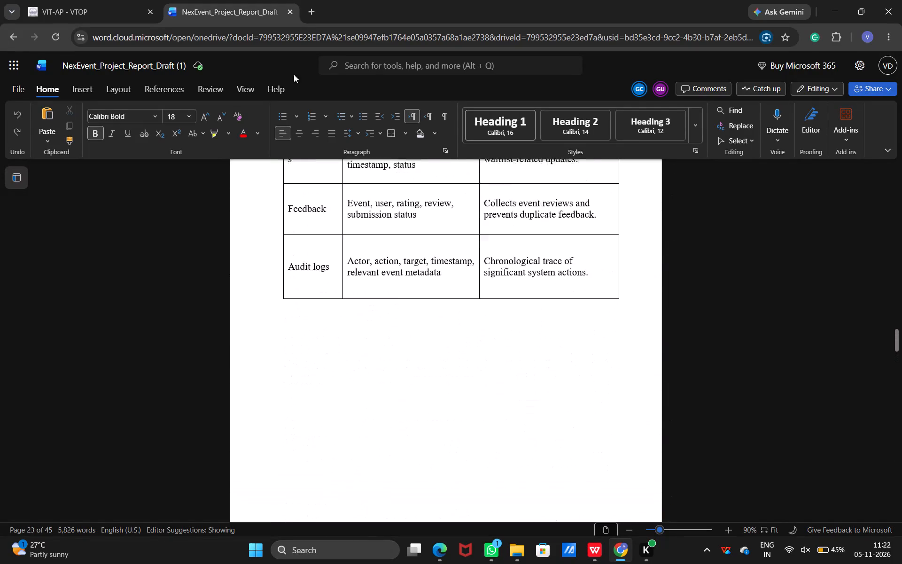
Open the file commands for the NexEvent_Project_Report_Draft (1) document and look at its sharing options.
left_click(14, 89)
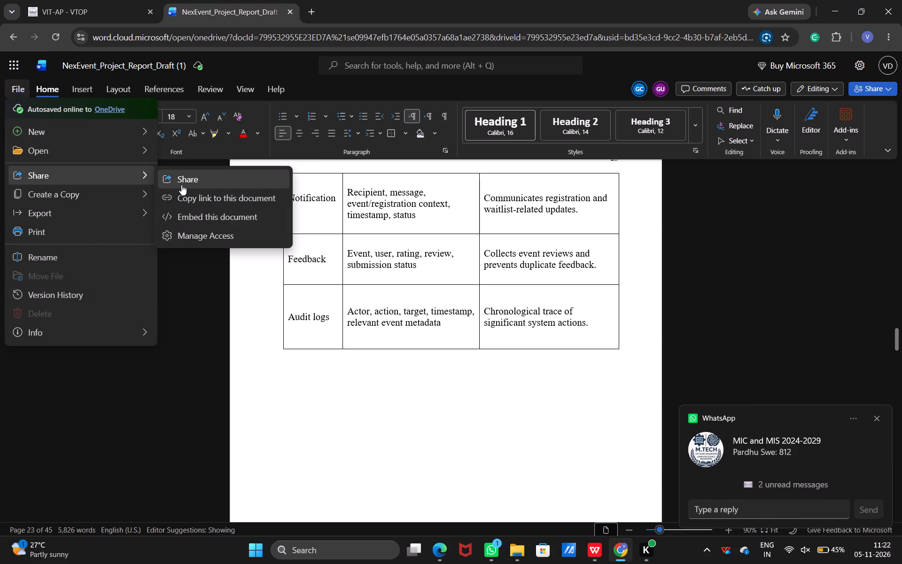
Download a Word copy of the NexEvent_Project_Report_Draft (1) document to this device.
left_click(182, 185)
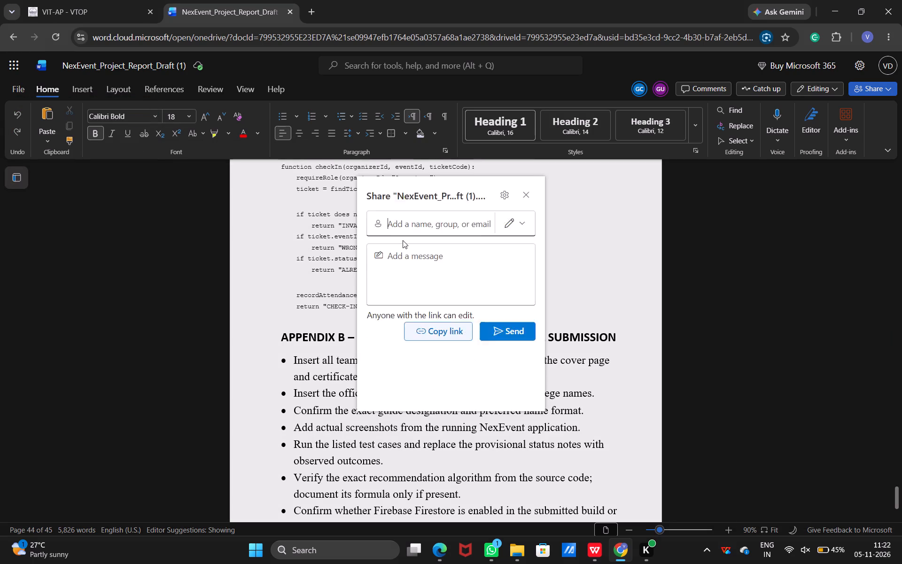
left_click(574, 227)
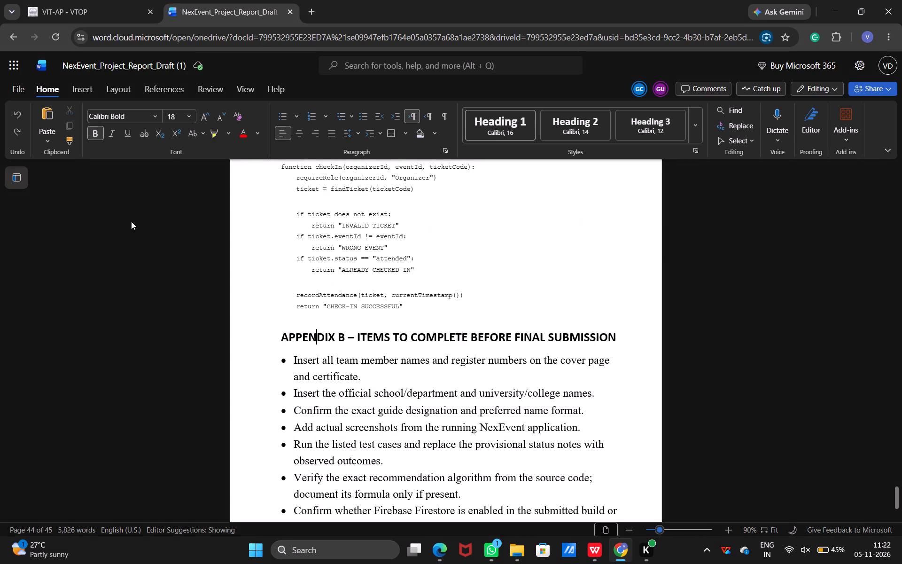
left_click(22, 88)
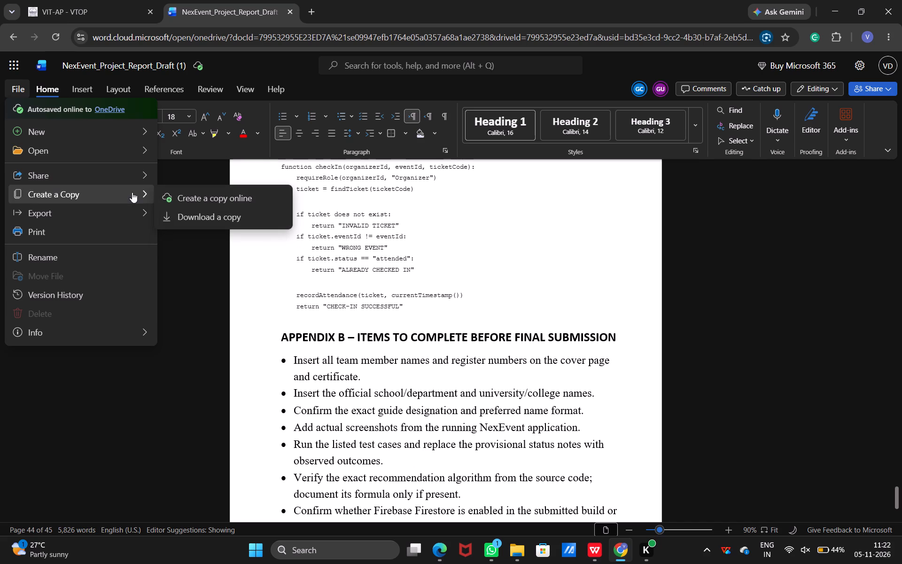
left_click(173, 213)
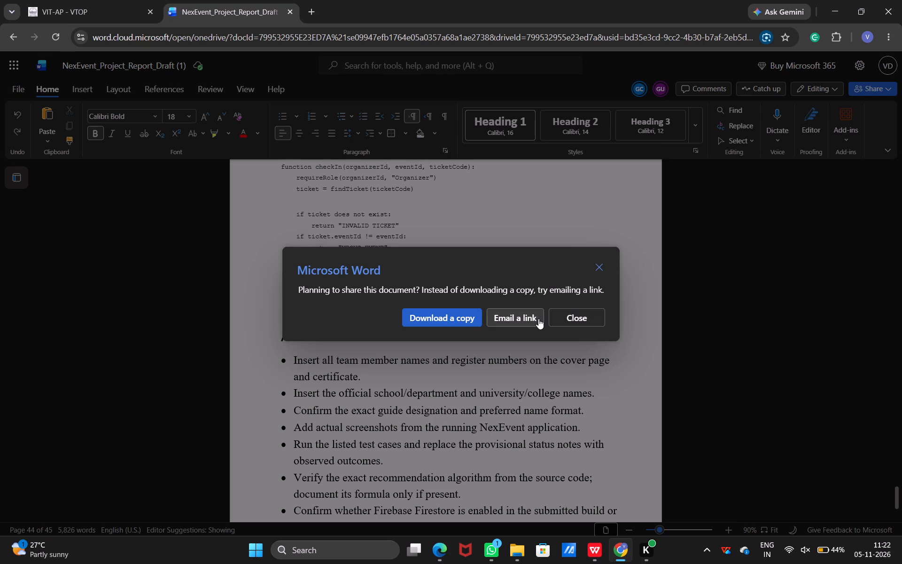
left_click(464, 316)
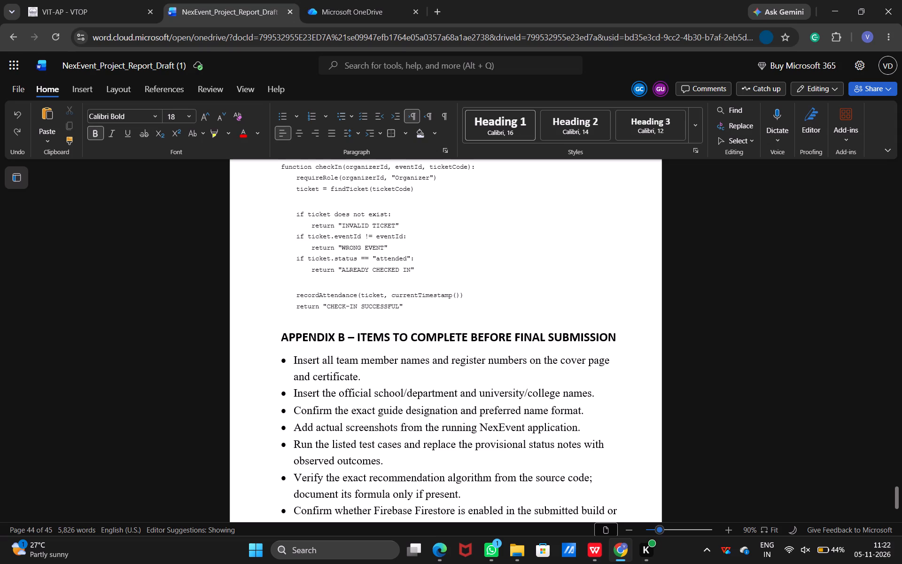
Switch to File Explorer and look for the downloaded report copy in the Downloads folder and the recent files on Home.
left_click(519, 549)
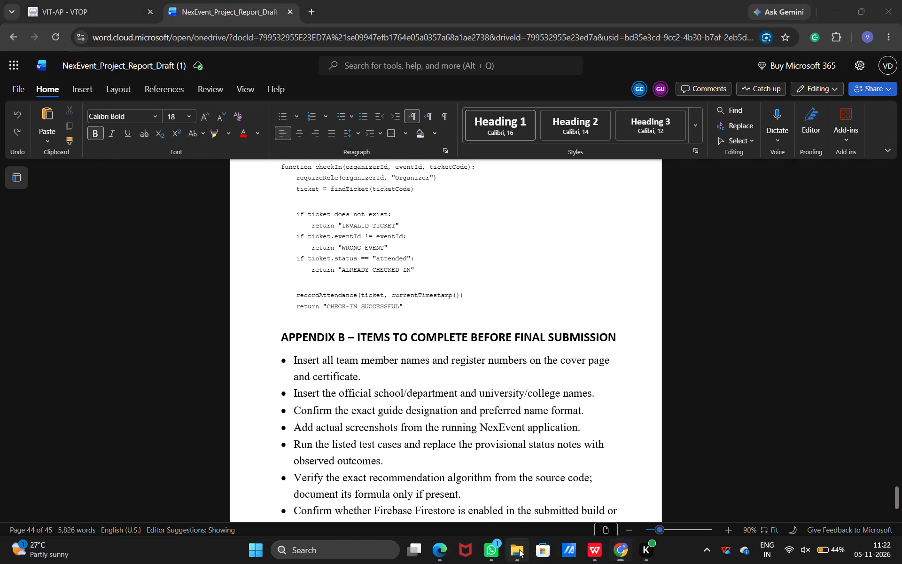
scroll(350, 345, "down", 17)
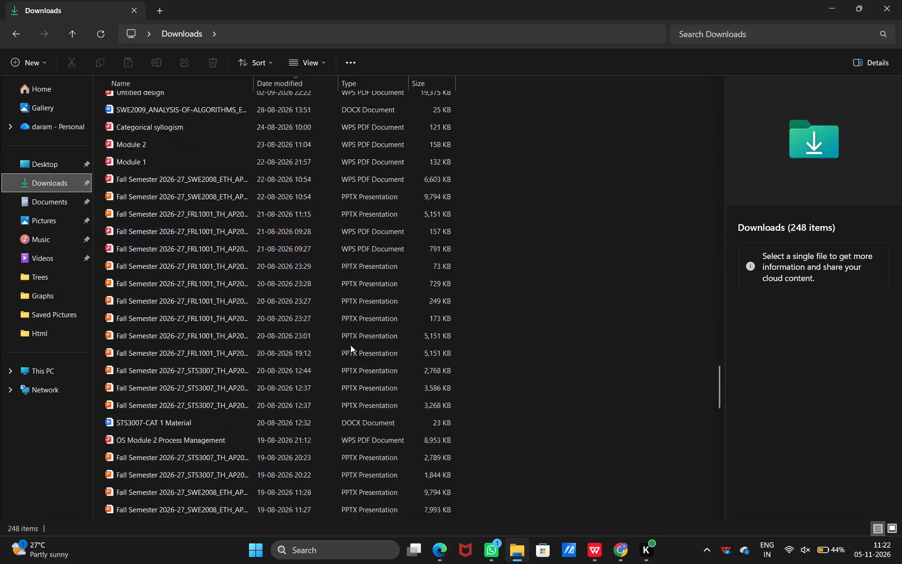
scroll(350, 345, "down", 7)
scroll(350, 345, "up", 20)
scroll(350, 345, "up", 4)
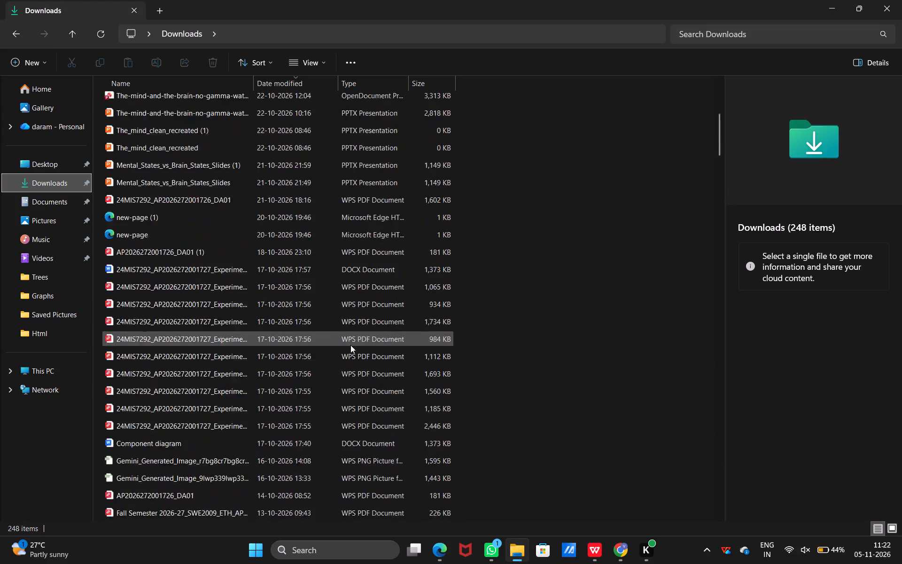
scroll(350, 345, "up", 13)
left_click(59, 94)
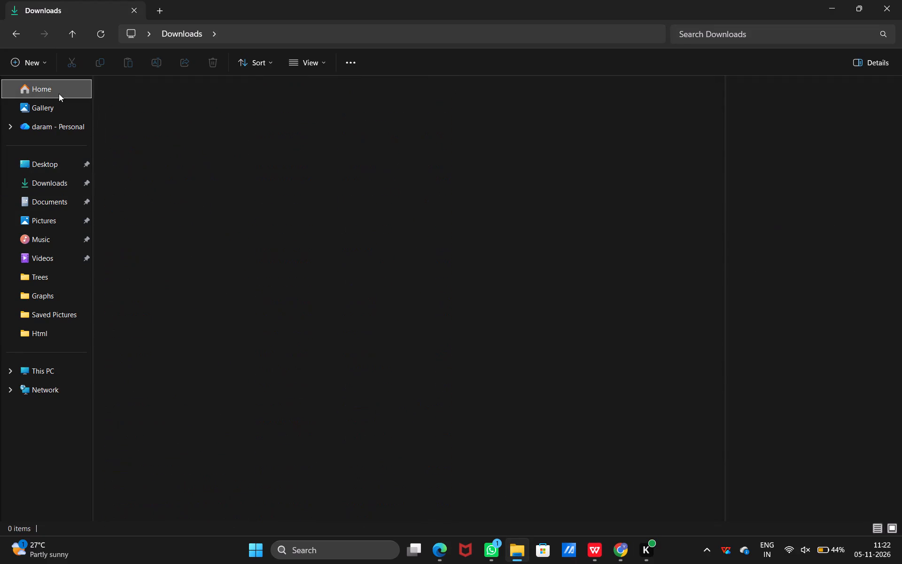
scroll(230, 328, "up", 2)
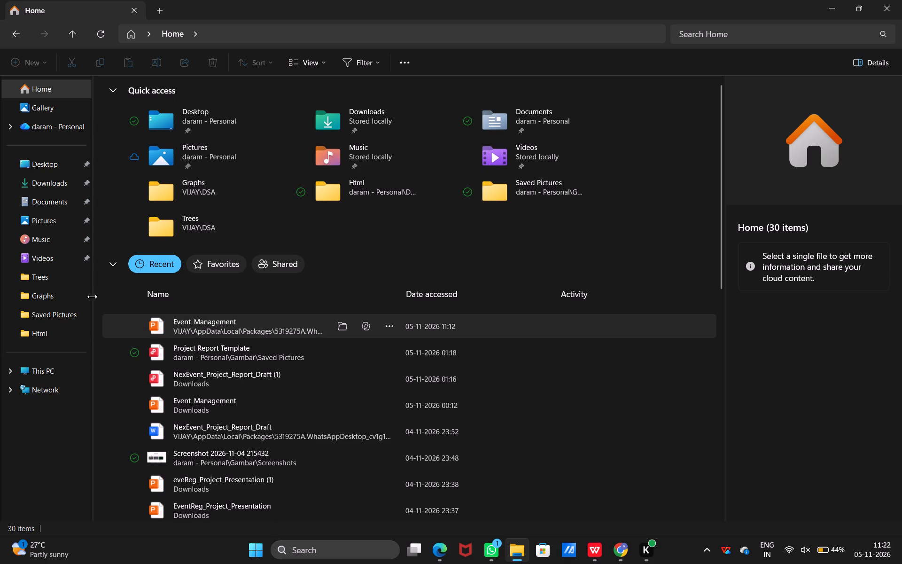
left_click(67, 369)
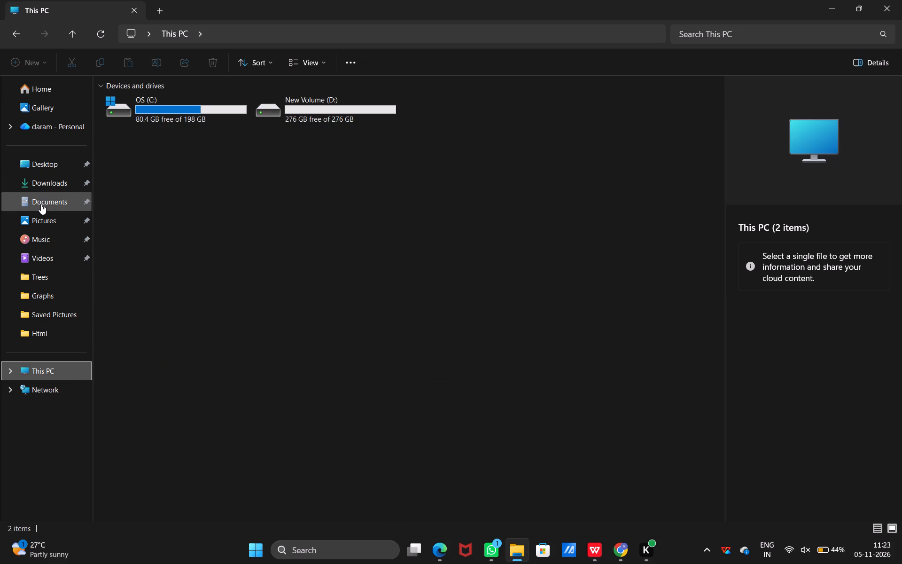
left_click(41, 204)
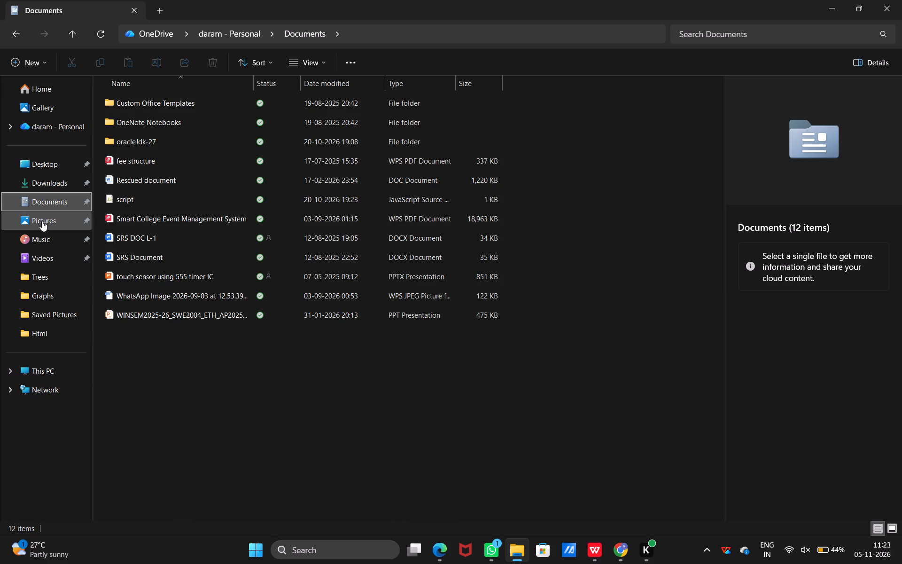
left_click(42, 221)
left_click(48, 184)
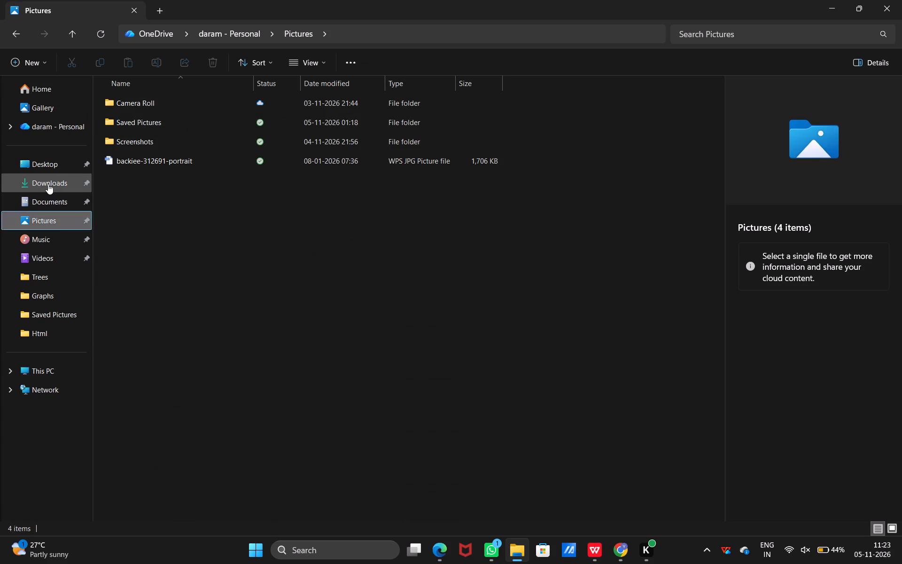
left_click(48, 207)
left_click(48, 222)
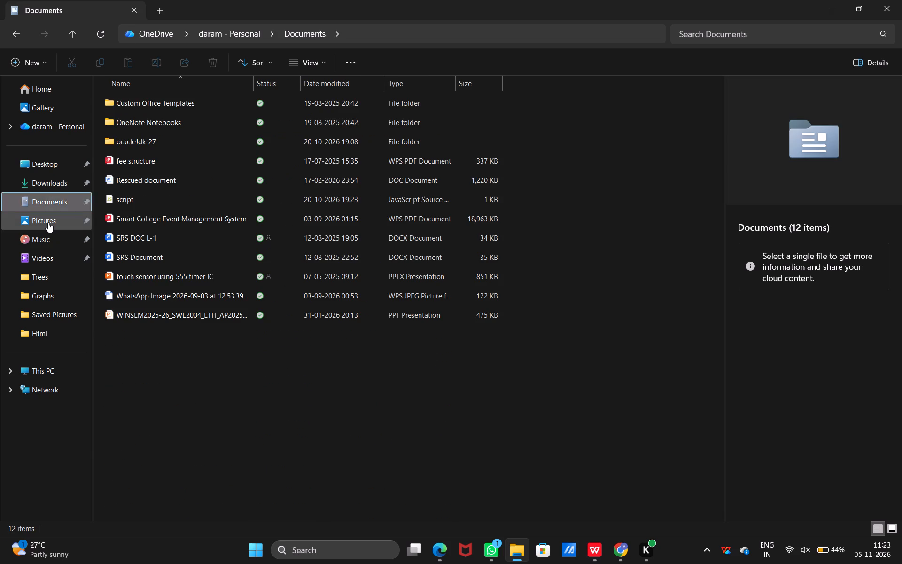
left_click(48, 236)
left_click(48, 246)
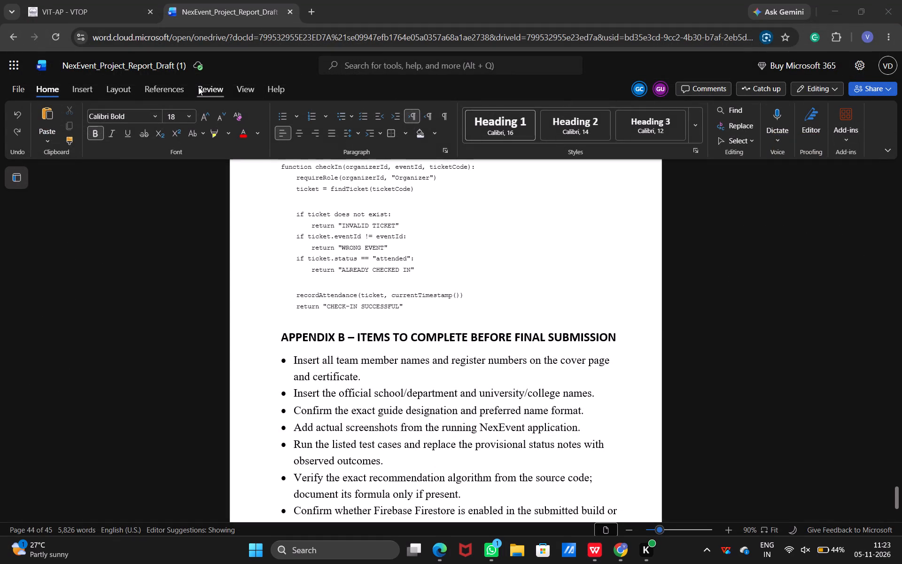
Export the NexEvent_Project_Report_Draft (1) document as a PDF and download it.
left_click(19, 88)
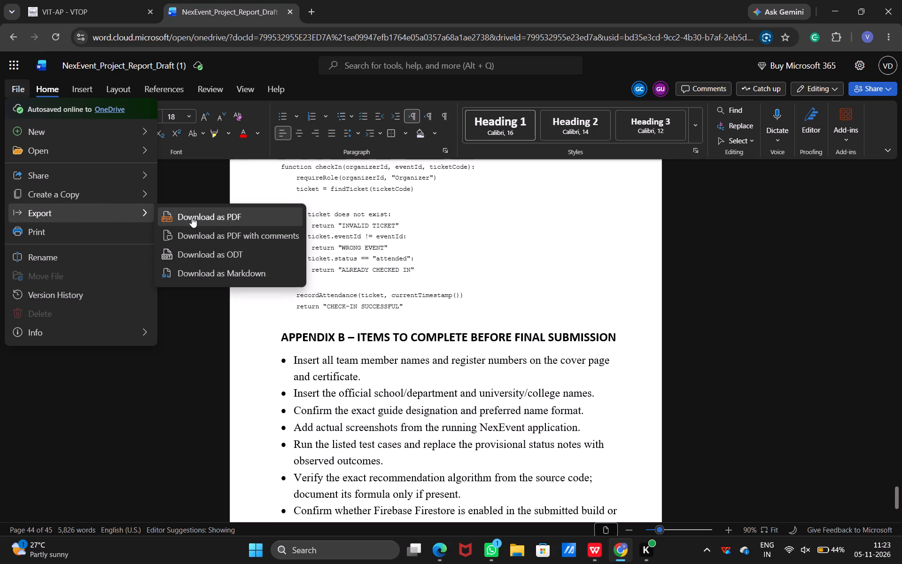
left_click(192, 217)
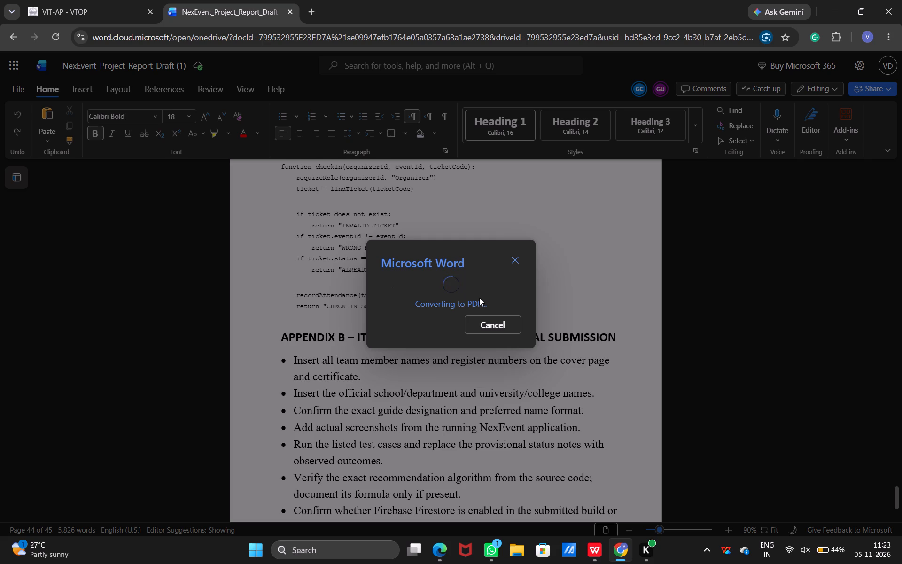
scroll(479, 298, "down", 1)
scroll(558, 309, "down", 1)
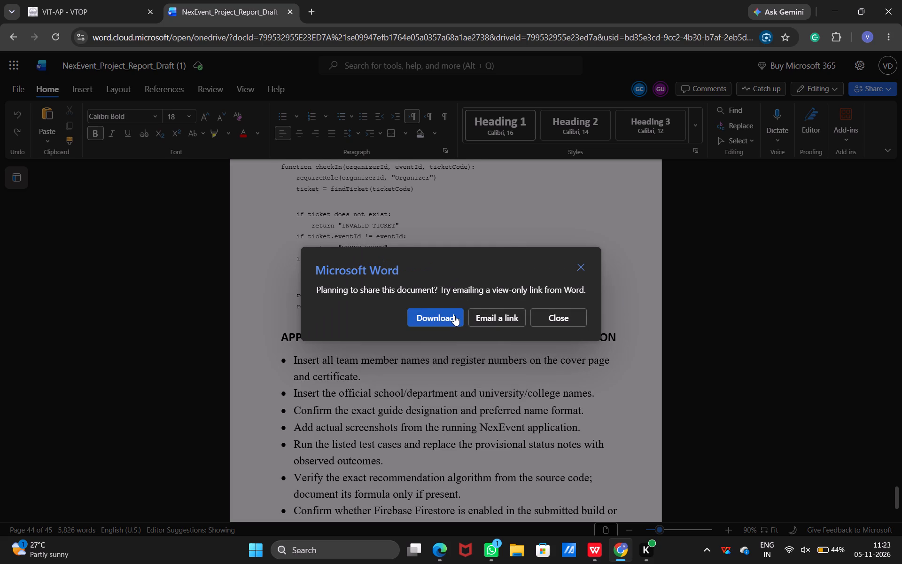
left_click(454, 315)
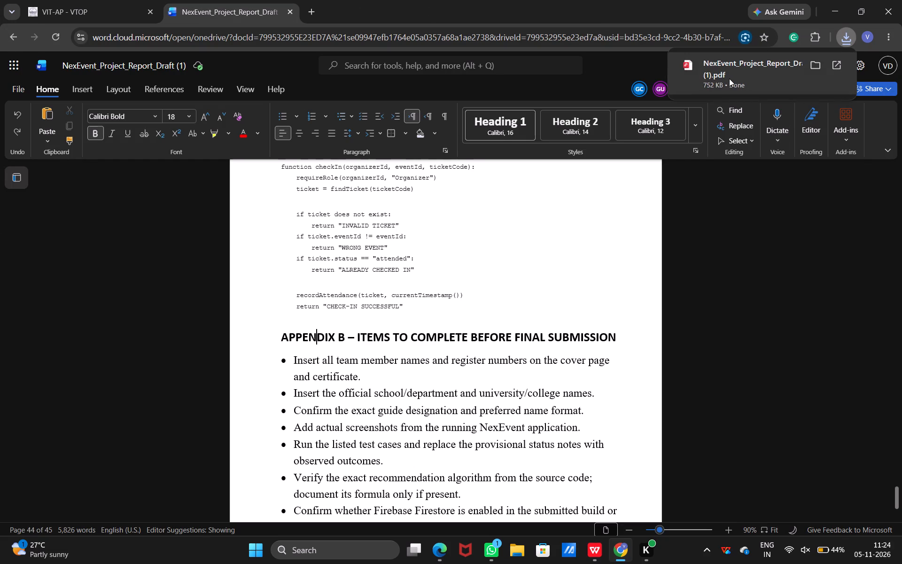
Open the downloaded report PDF, examine the layout of its opening pages around the certificate and acknowledgement, and close it.
left_click(729, 78)
scroll(610, 230, "down", 4)
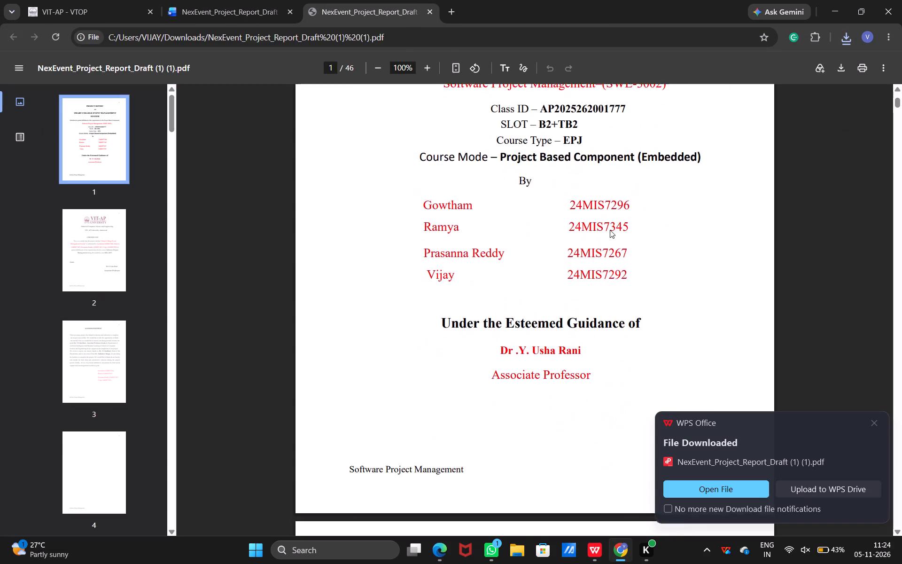
scroll(610, 230, "down", 11)
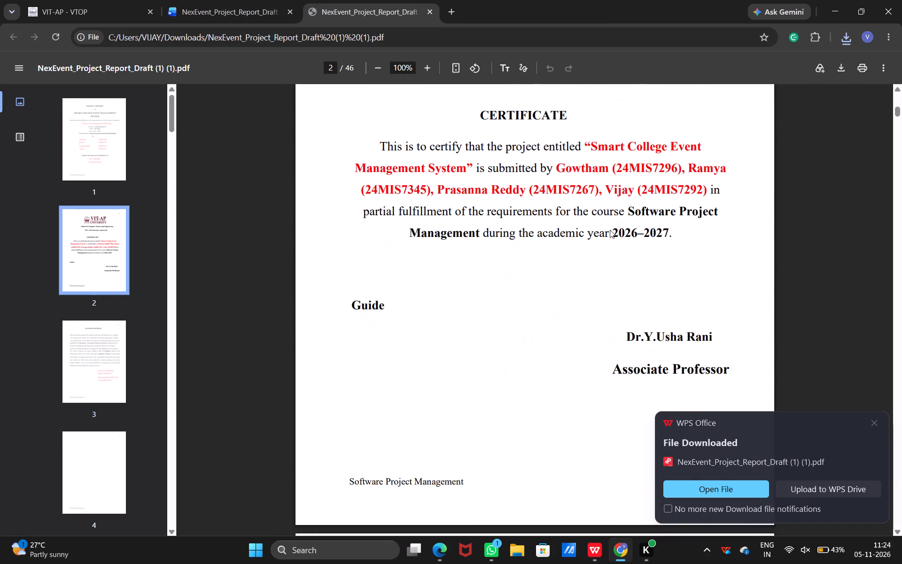
scroll(610, 230, "down", 11)
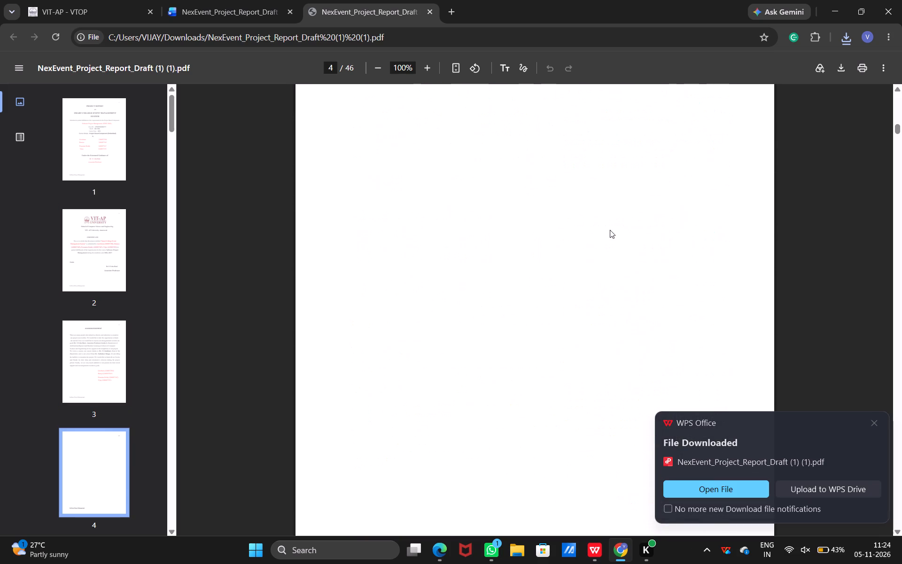
scroll(610, 230, "down", 6)
scroll(610, 230, "up", 5)
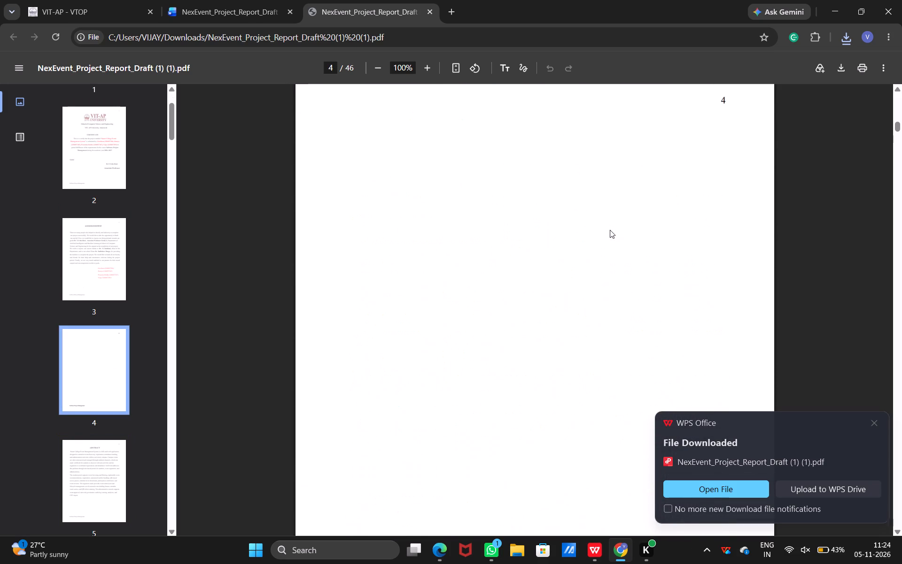
scroll(610, 230, "up", 8)
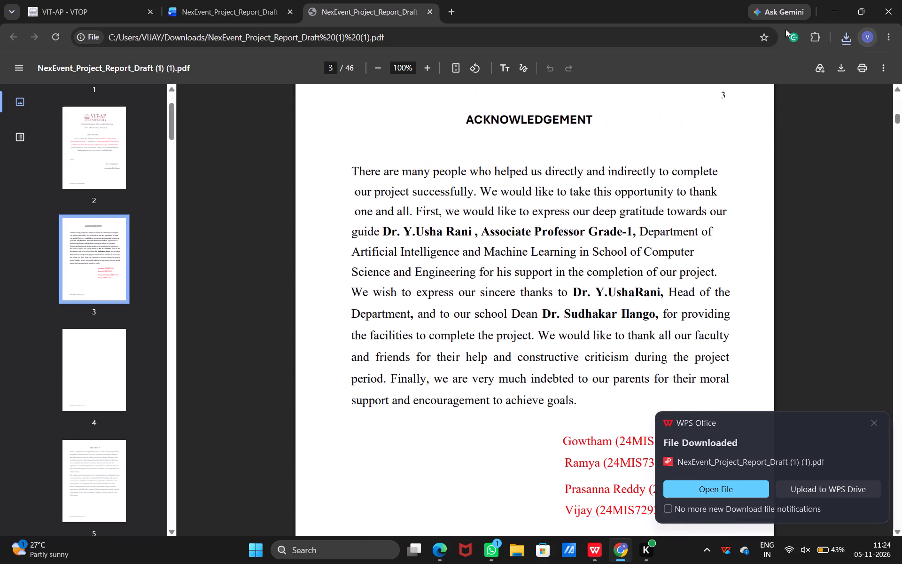
left_click(428, 12)
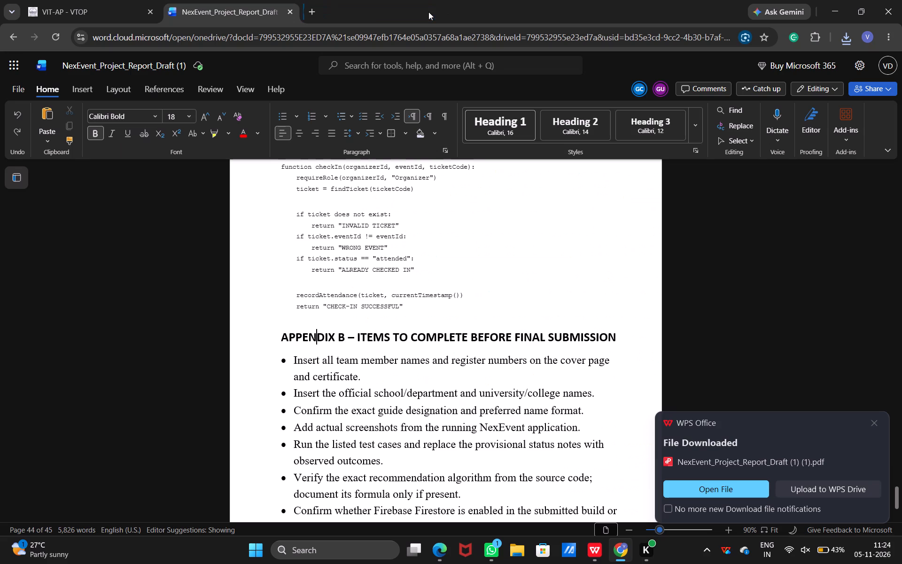
Save the NexEvent_Project_Report_Draft (1) document in Word online.
scroll(463, 363, "up", 9)
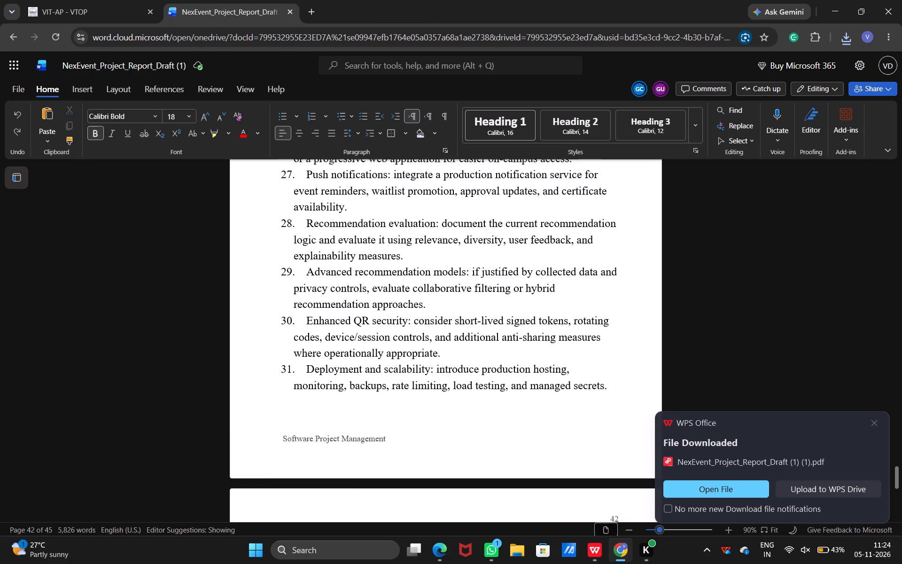
key("ctrl+s")
key("ctrl+s")
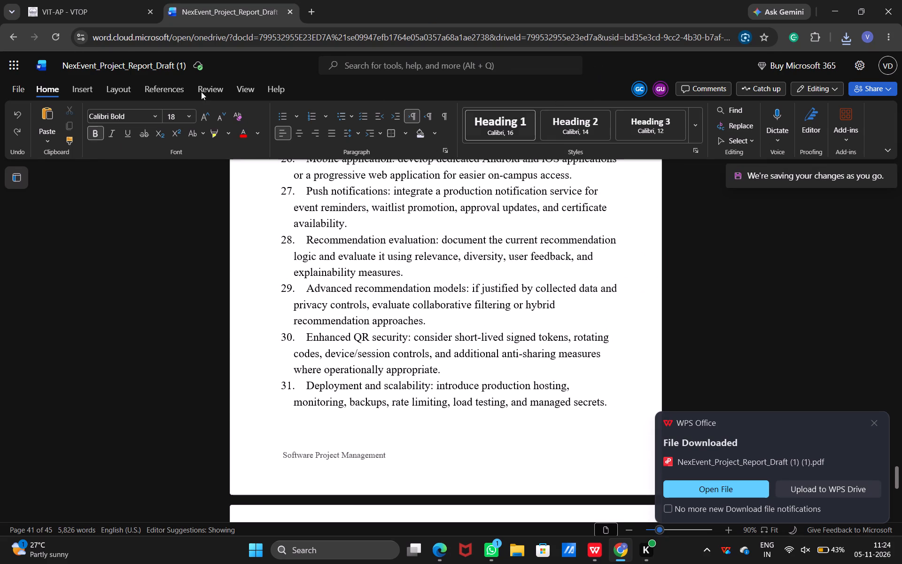
left_click(15, 72)
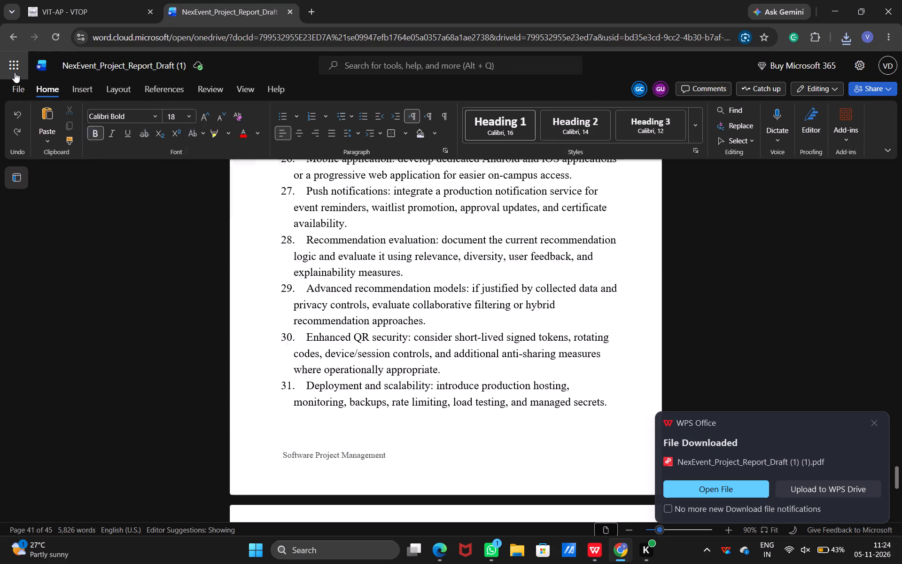
Look back through the NexEvent report from its closing sections to the certificate, acknowledgement and abstract pages, examining the page layout.
scroll(388, 305, "up", 4)
left_click(574, 281)
scroll(574, 281, "up", 1)
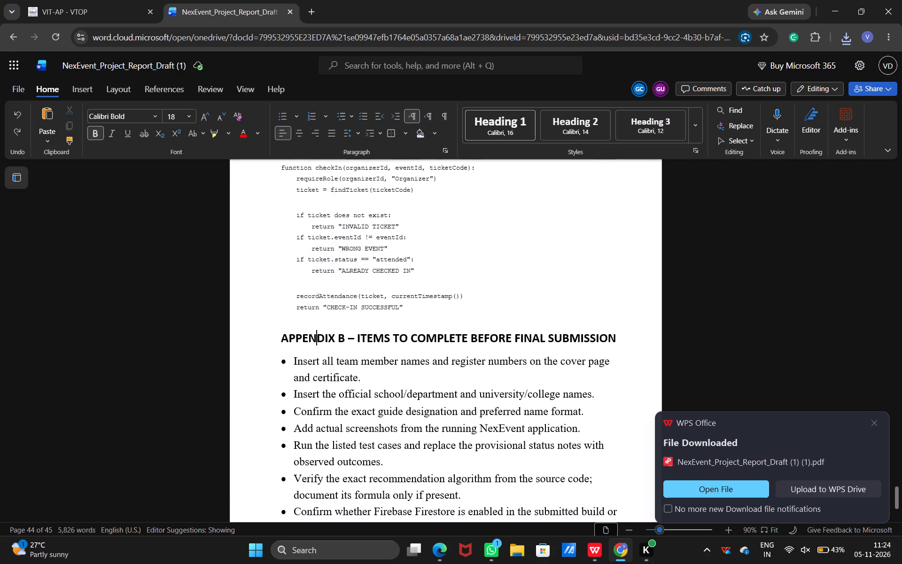
scroll(574, 281, "up", 12)
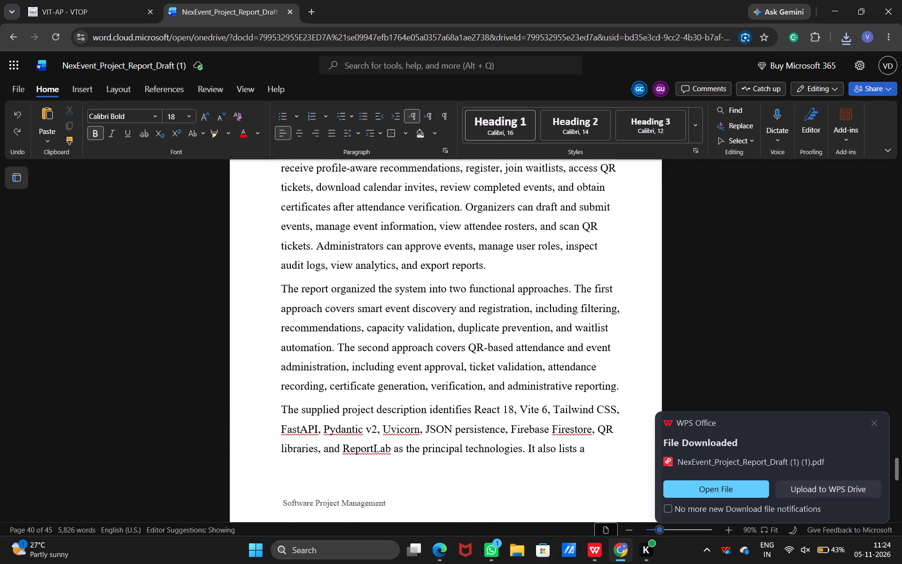
scroll(574, 281, "up", 12)
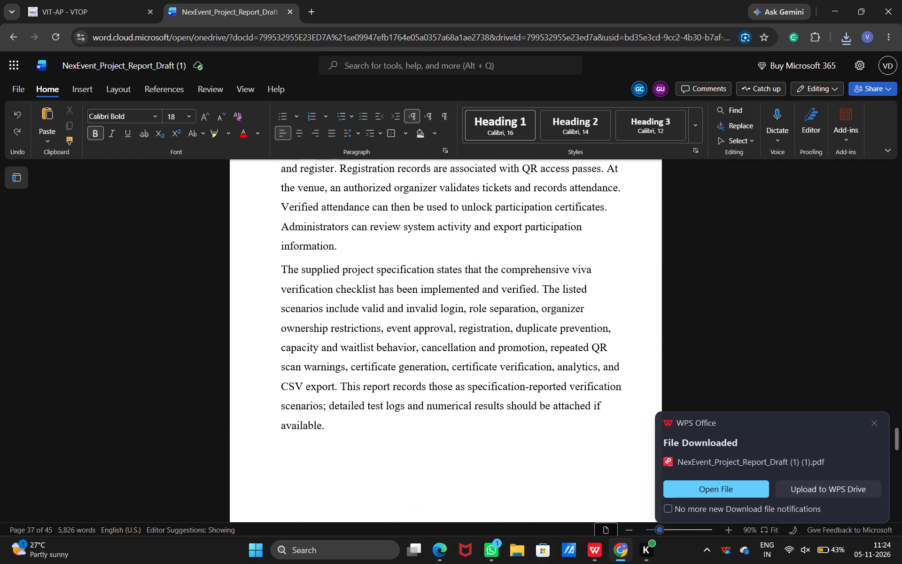
scroll(574, 281, "up", 12)
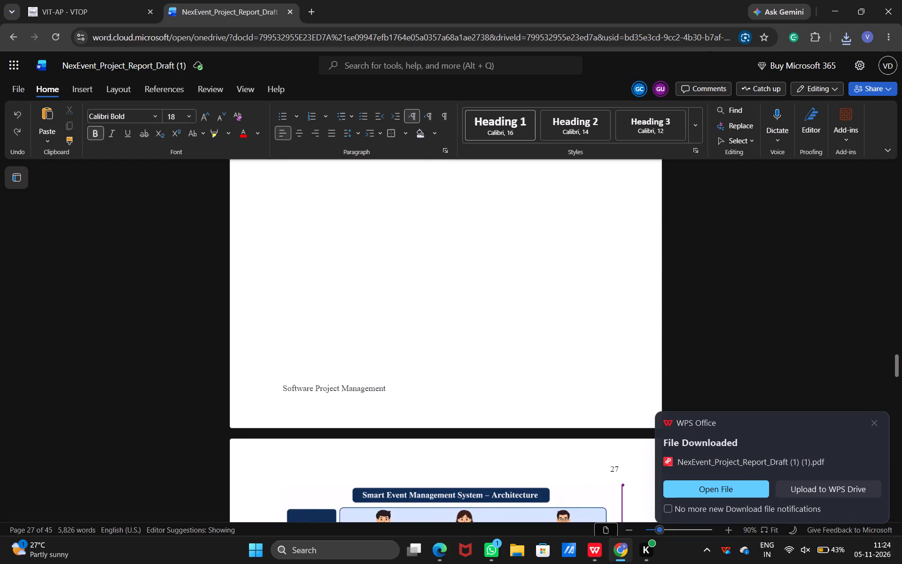
scroll(574, 281, "up", 11)
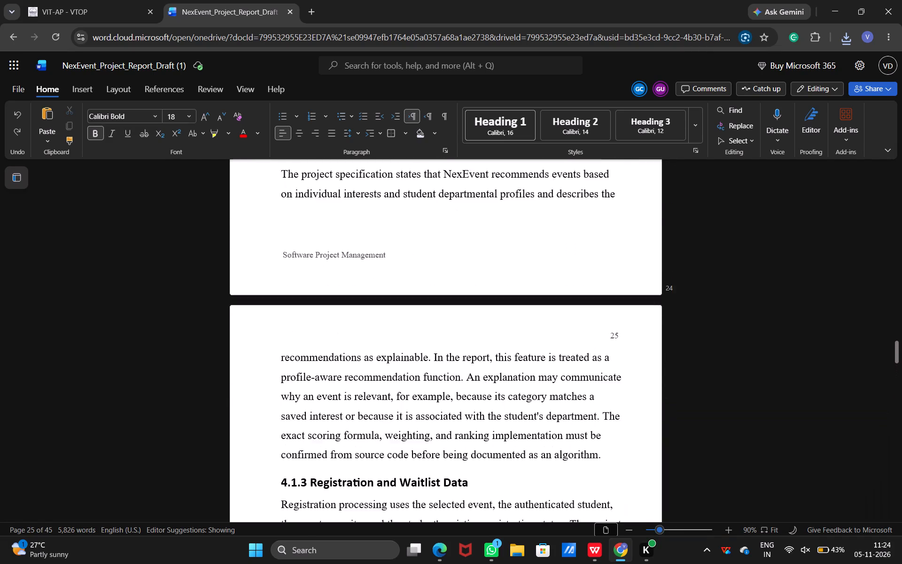
scroll(574, 281, "up", 12)
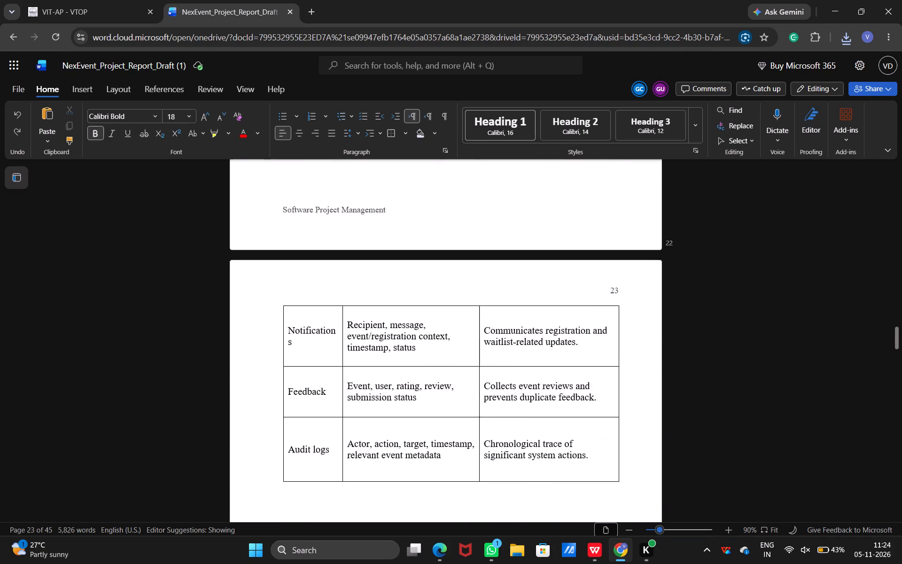
scroll(574, 281, "up", 12)
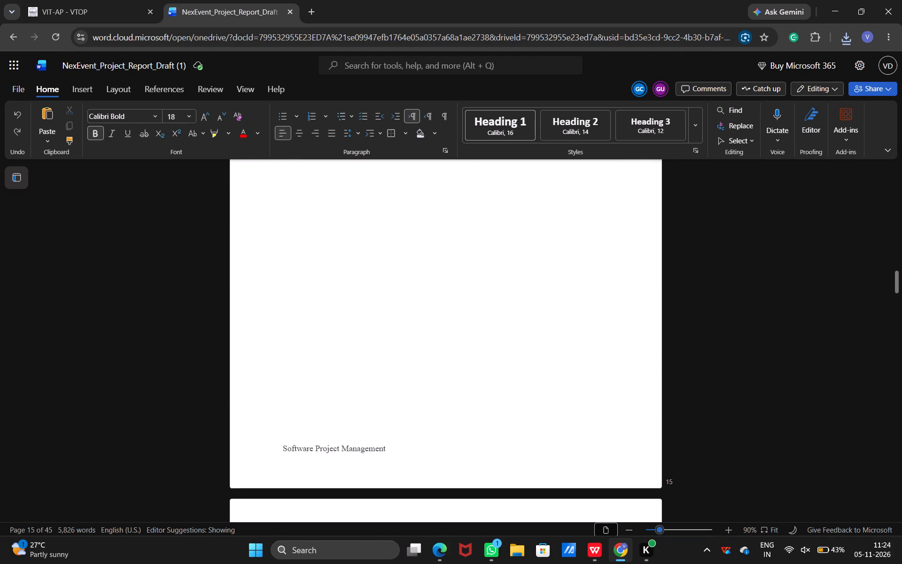
scroll(574, 281, "up", 12)
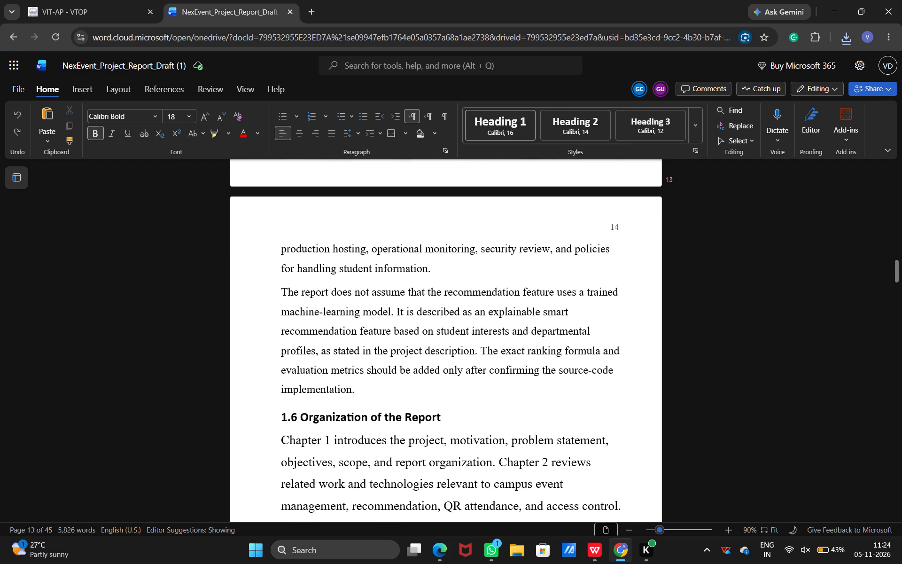
scroll(574, 281, "up", 15)
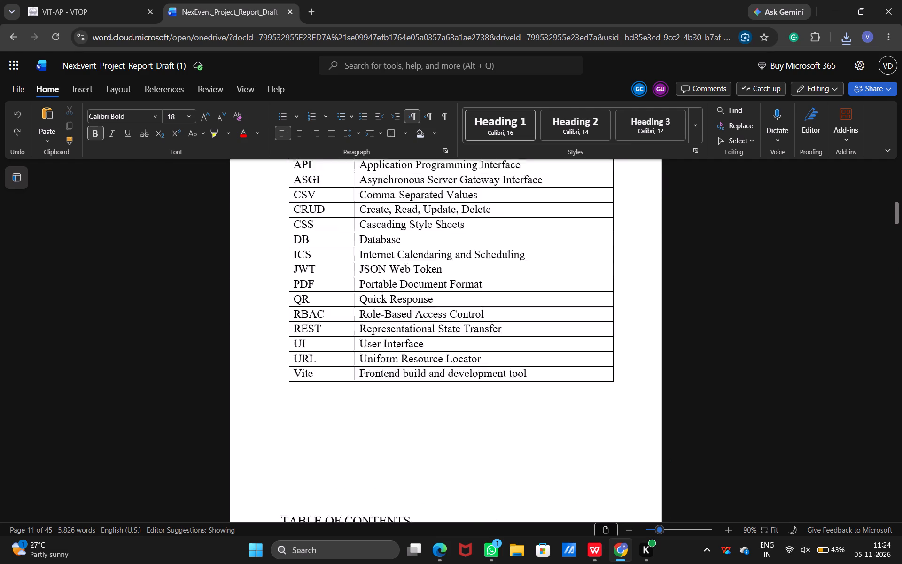
scroll(574, 281, "up", 15)
scroll(574, 281, "down", 10)
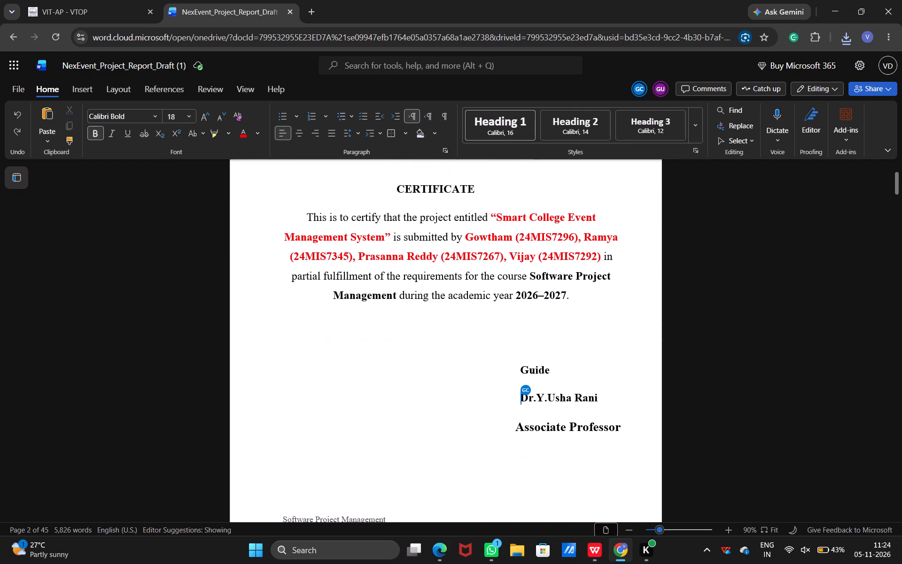
scroll(557, 363, "down", 9)
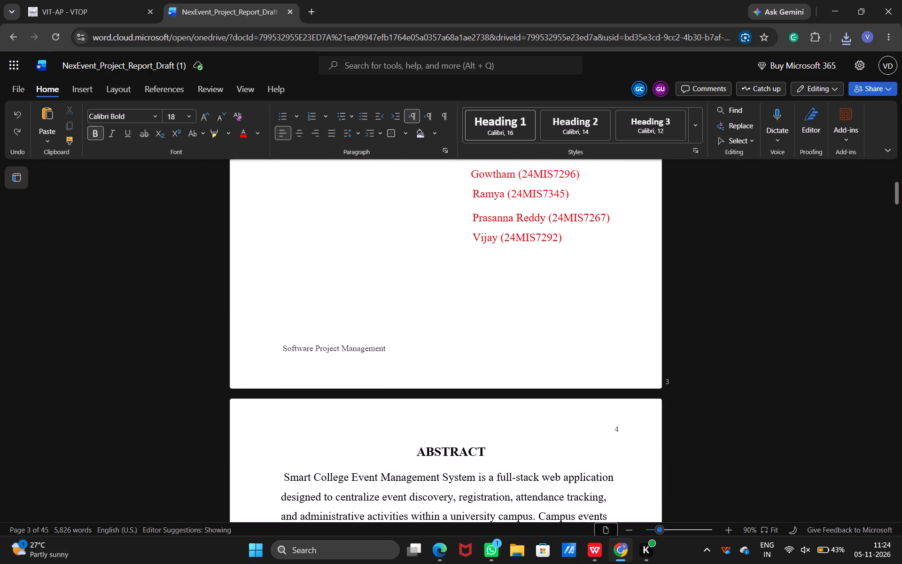
scroll(557, 363, "down", 2)
scroll(557, 363, "up", 1)
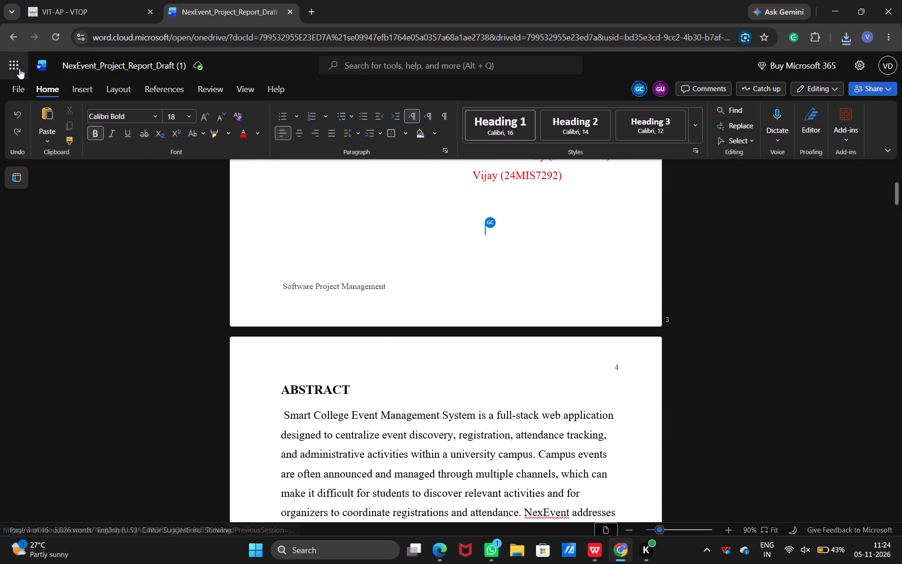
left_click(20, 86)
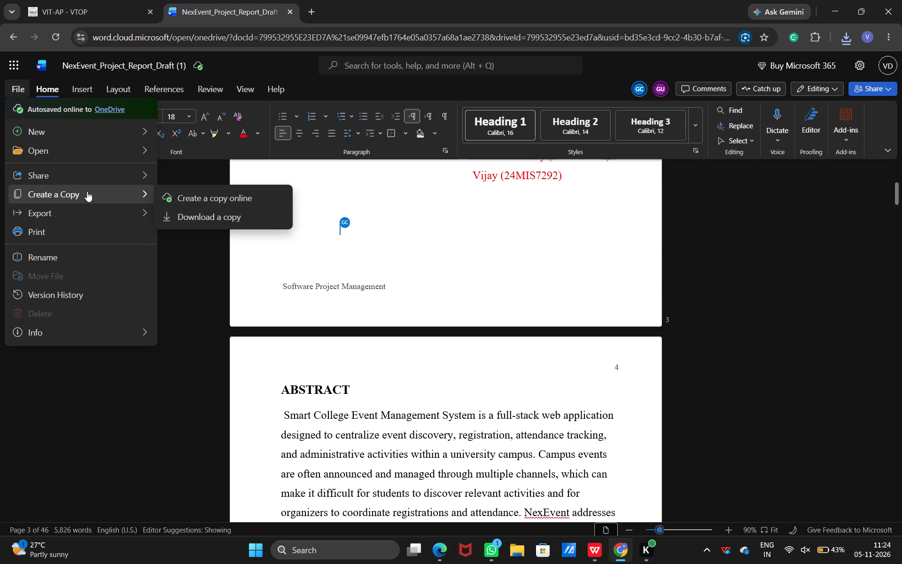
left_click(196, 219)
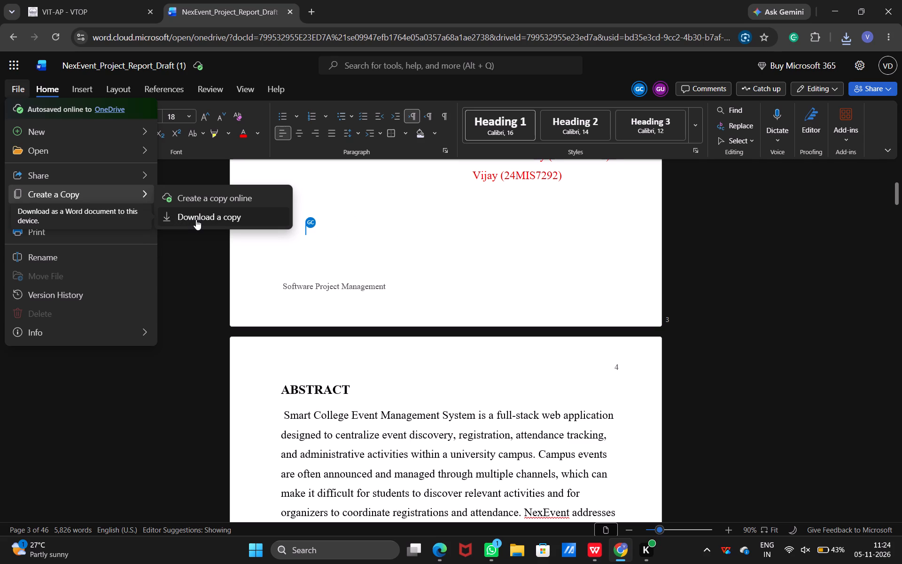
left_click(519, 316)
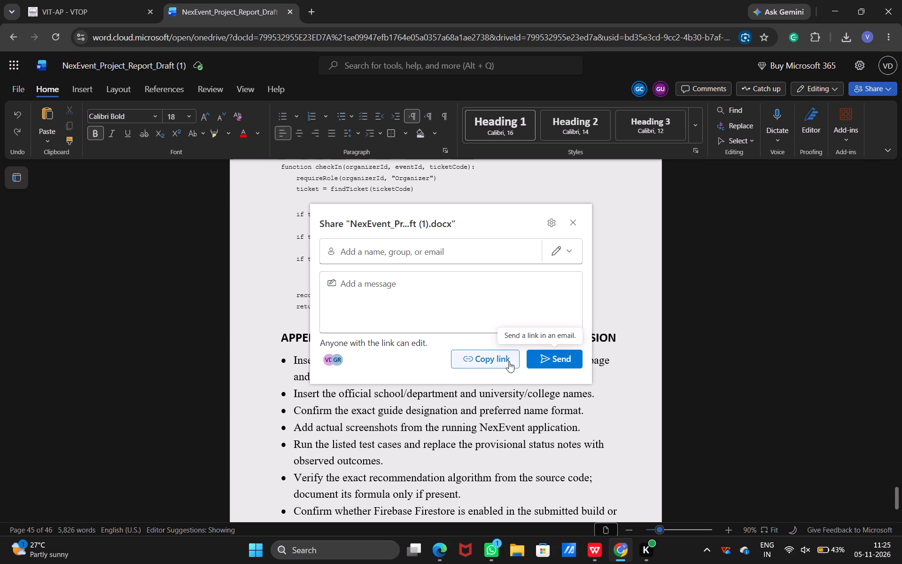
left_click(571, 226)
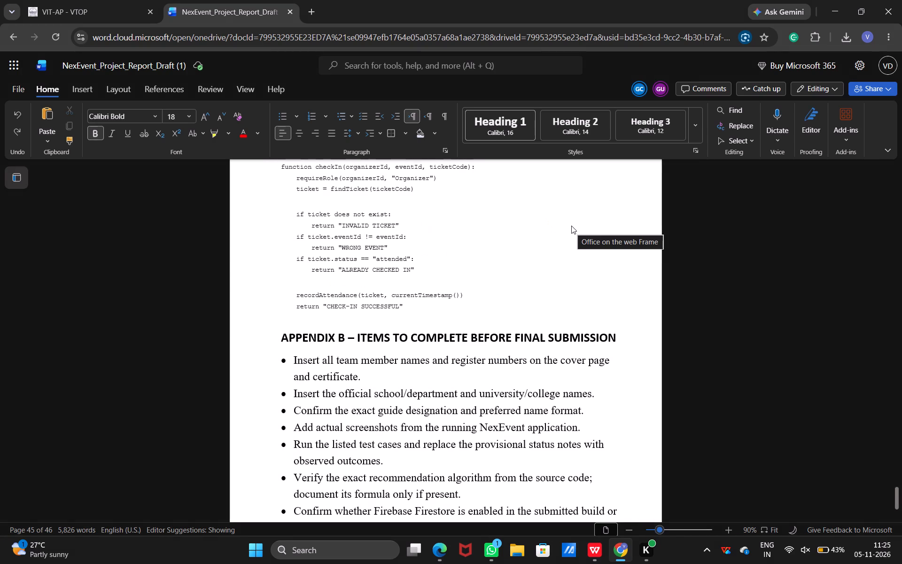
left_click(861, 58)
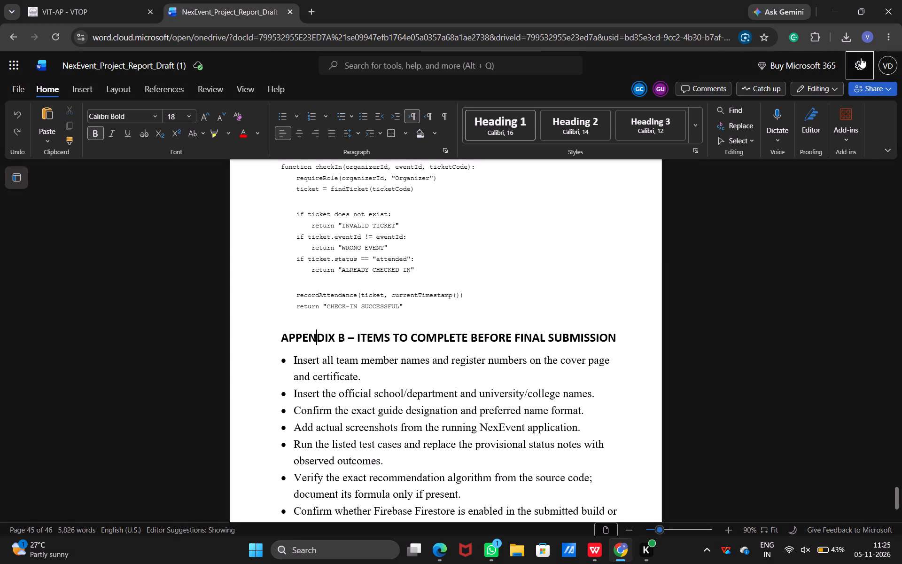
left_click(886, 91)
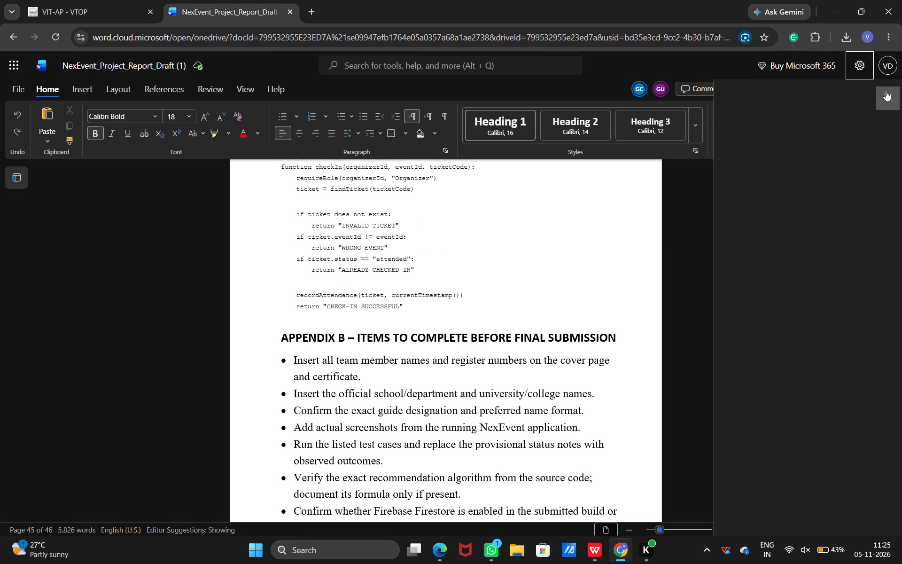
Save the NexEvent_Project_Report_Draft (1) document online.
scroll(585, 241, "up", 1)
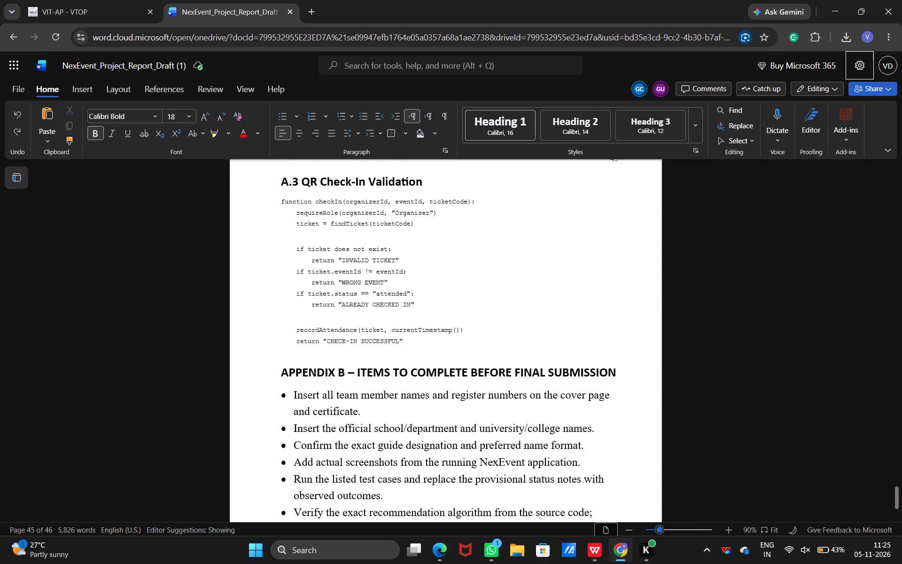
scroll(585, 241, "up", 2)
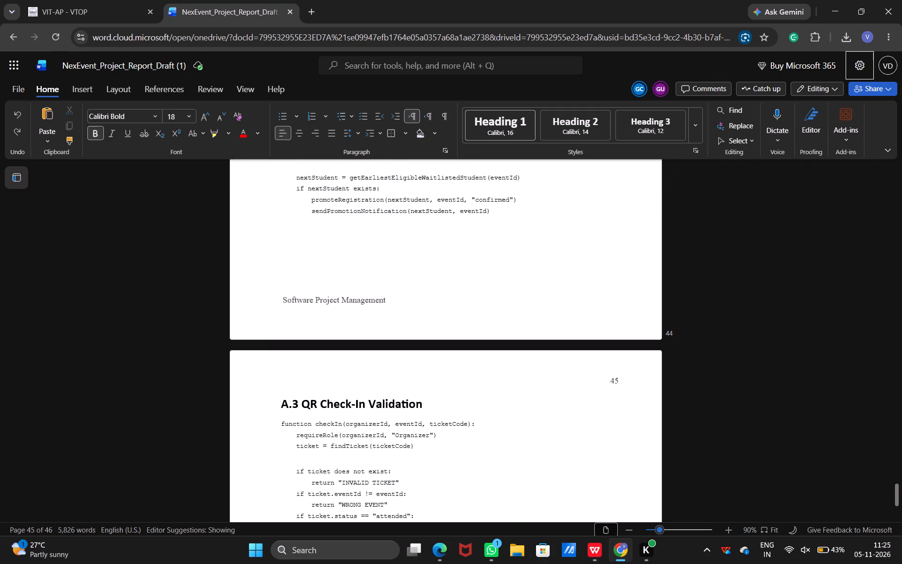
key("ctrl+s")
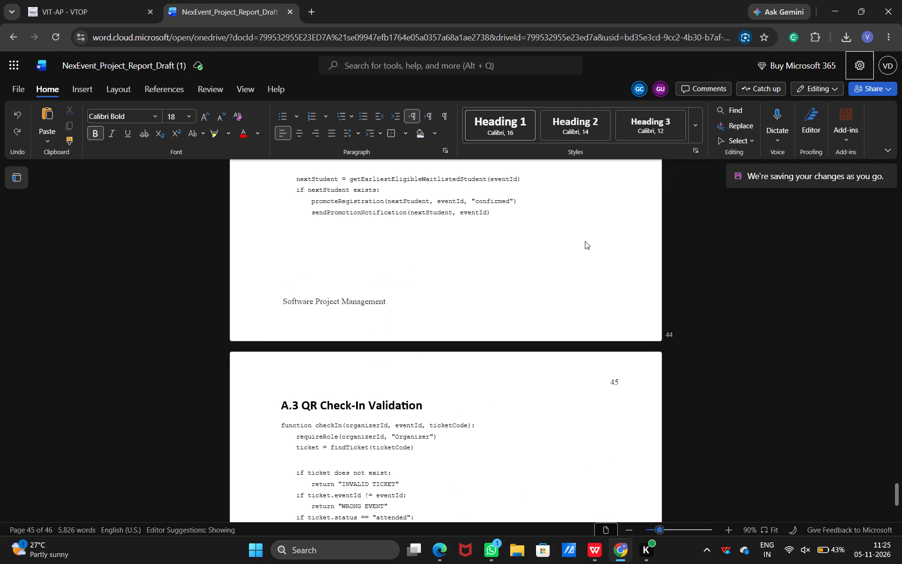
key("ctrl+s")
key("ctrl+s")
key("ctrl+s")
key("ctrl+s")
key("ctrl+s")
key("ctrl+s")
key("ctrl+s")
key("ctrl+s")
key("ctrl+s")
key("ctrl+s")
key("ctrl+s")
key("ctrl+s")
key("ctrl+s")
key("ctrl+s")
key("ctrl+s")
key("ctrl+s")
key("ctrl+s")
key("ctrl+s")
key("ctrl+s")
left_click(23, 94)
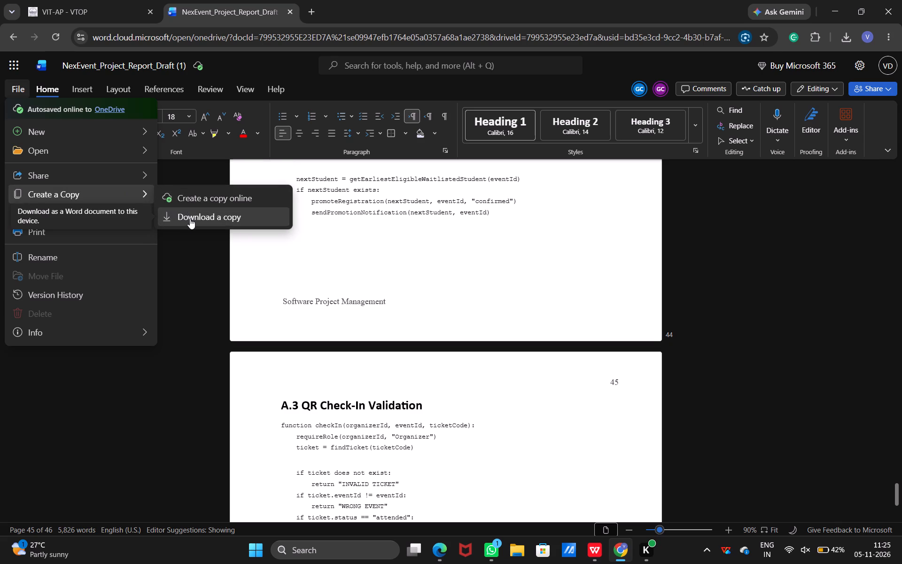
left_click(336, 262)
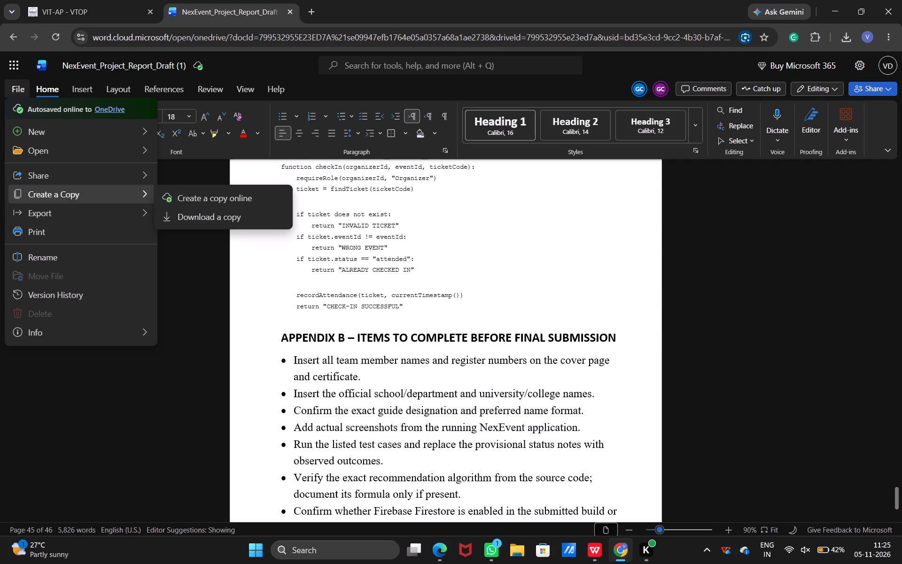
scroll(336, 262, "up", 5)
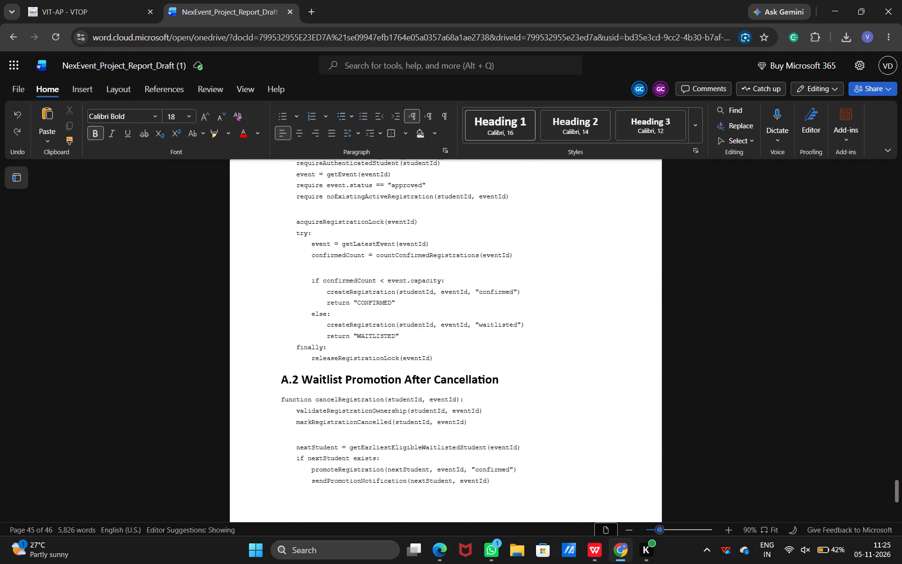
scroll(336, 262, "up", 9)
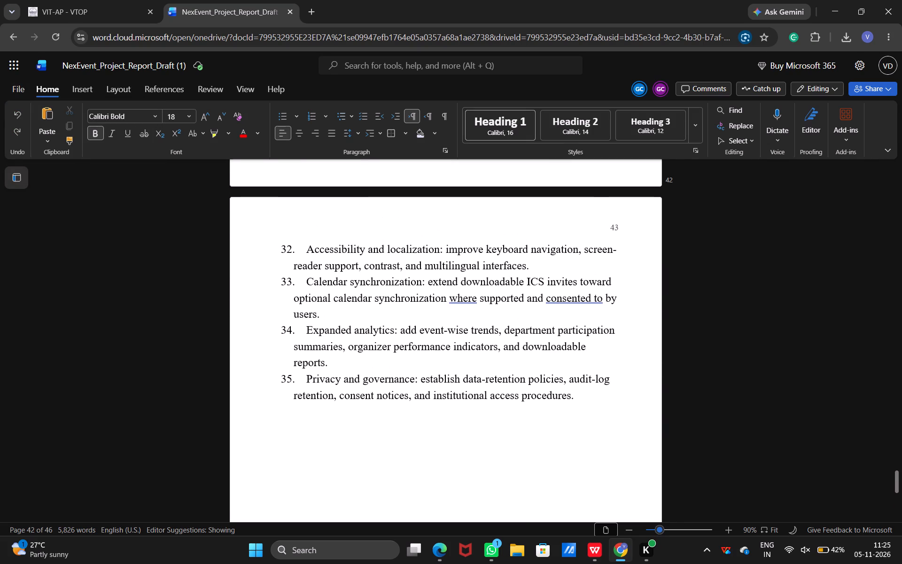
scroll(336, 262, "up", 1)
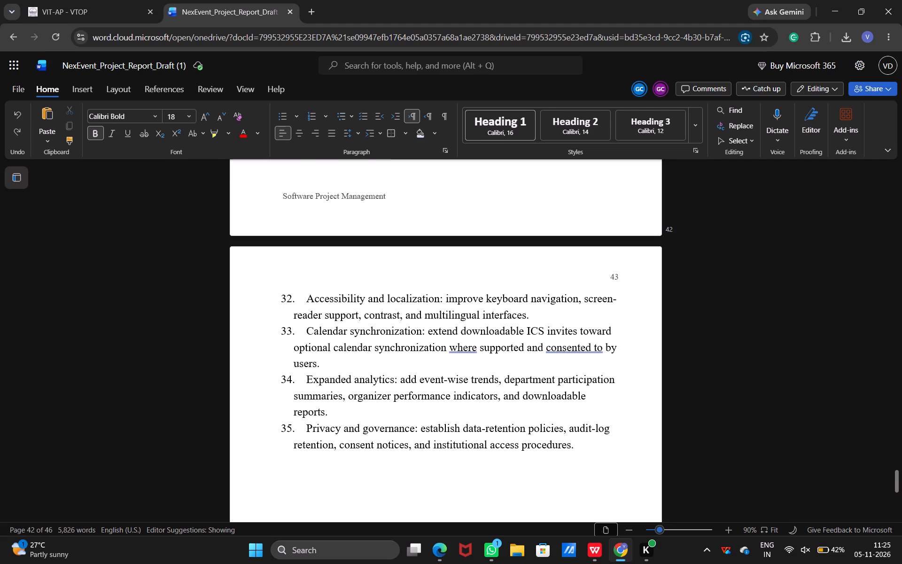
Save the NexEvent_Project_Report_Draft (1) document and download it as a PDF.
key("ctrl+s")
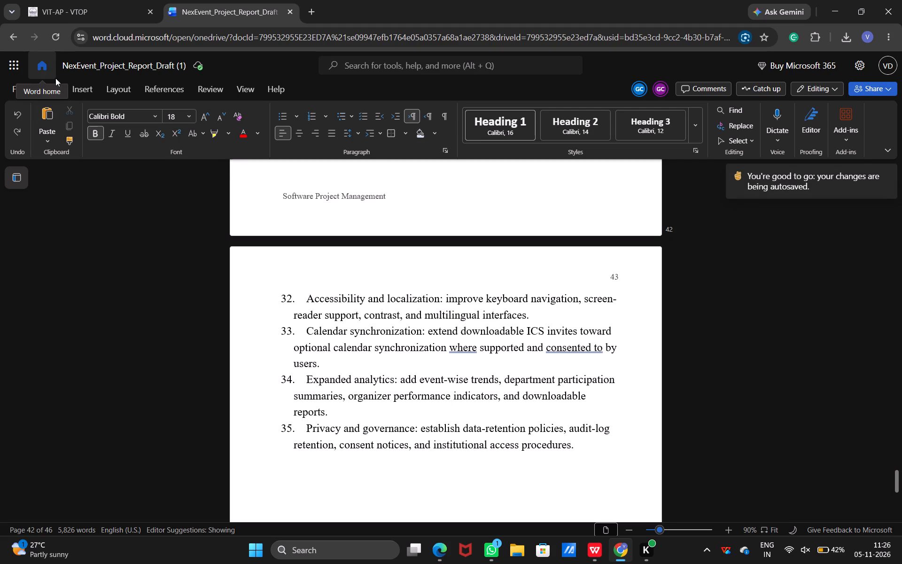
left_click(15, 91)
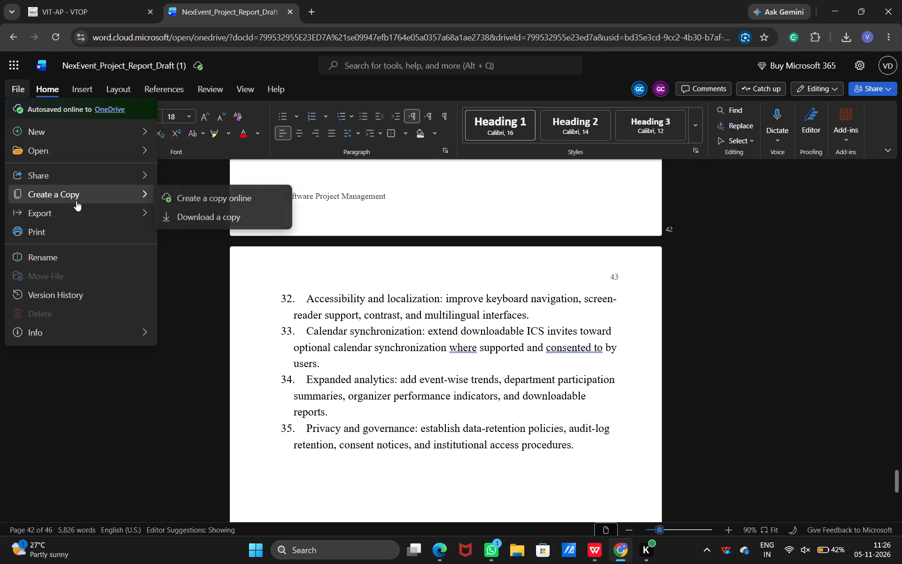
left_click(188, 216)
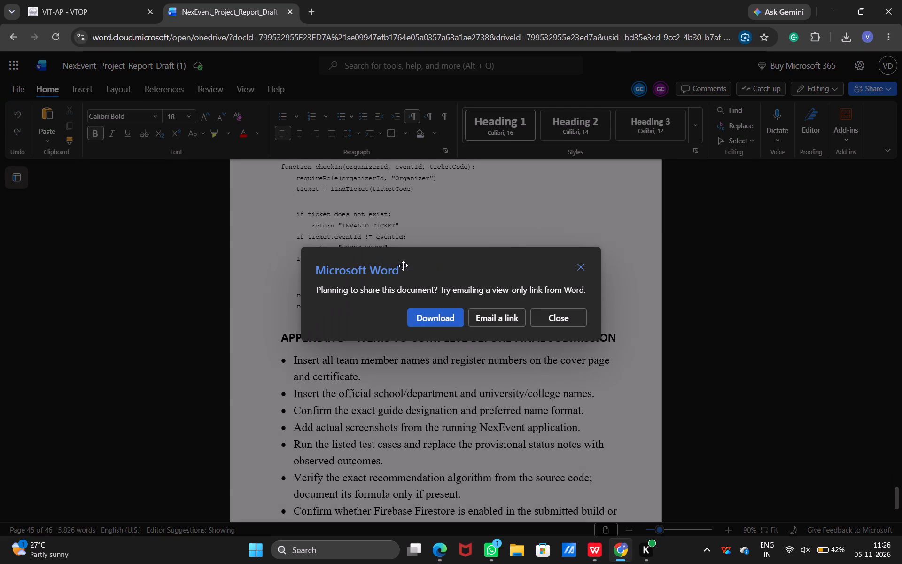
left_click(426, 316)
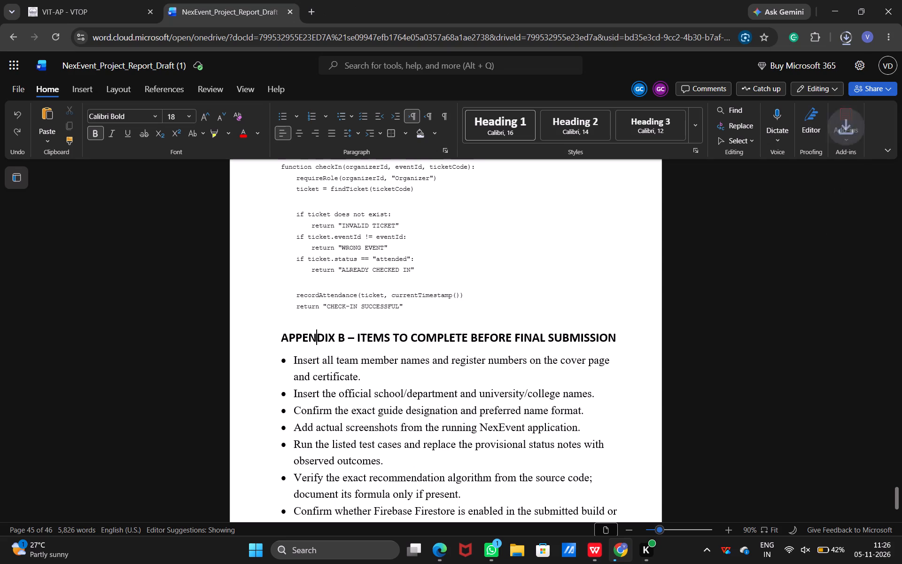
Open the downloaded NexEvent_Project_Report_Draft (1) (2).pdf and examine its cover, certificate, acknowledgement and abstract pages.
left_click(733, 86)
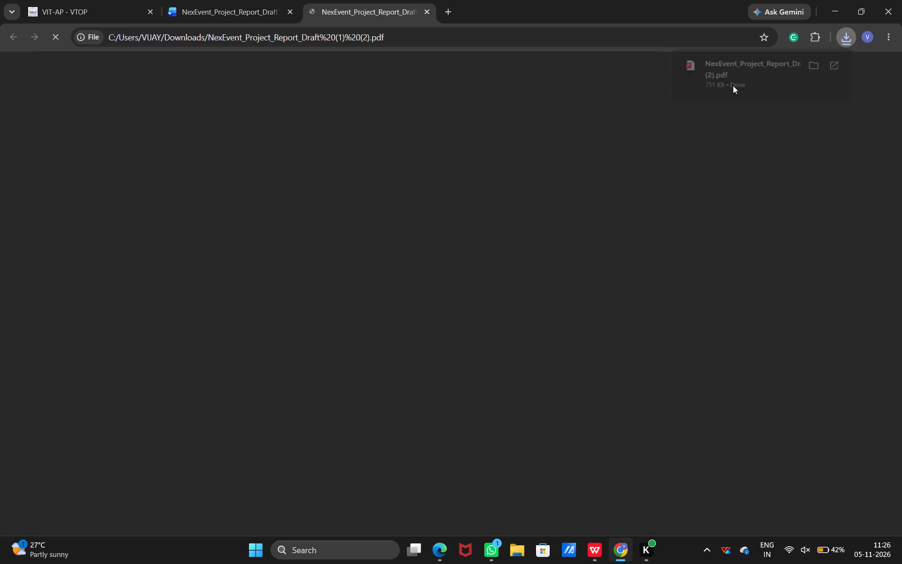
scroll(490, 281, "up", 3)
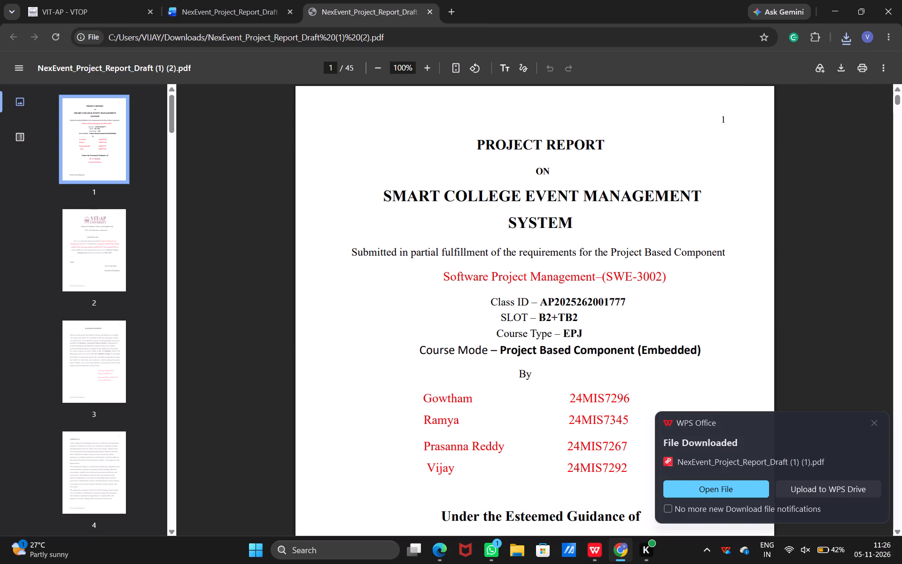
left_click(874, 420)
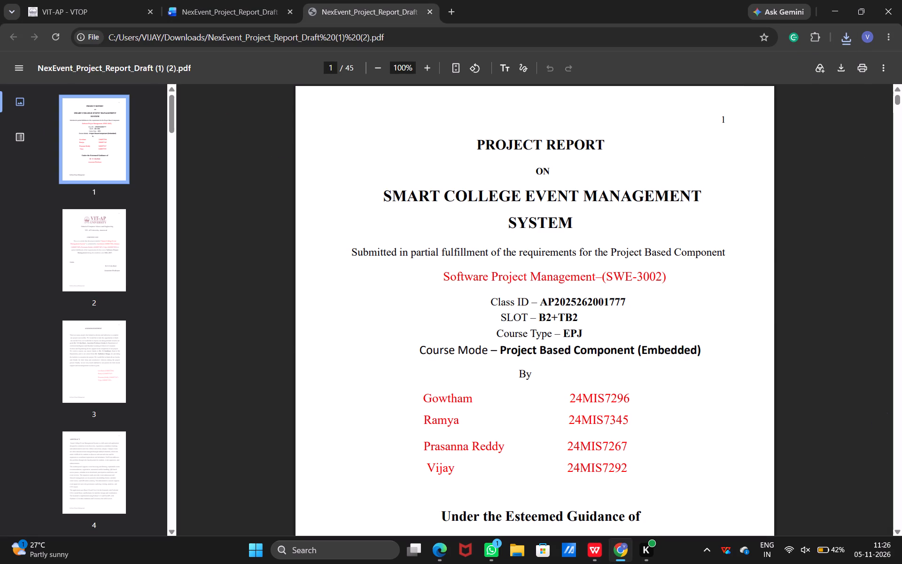
scroll(586, 277, "down", 5)
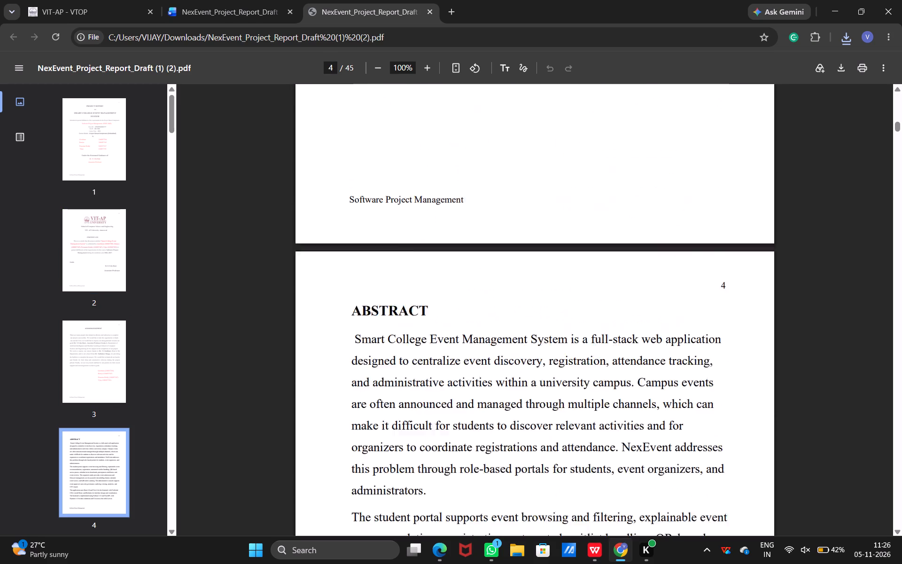
scroll(586, 277, "up", 8)
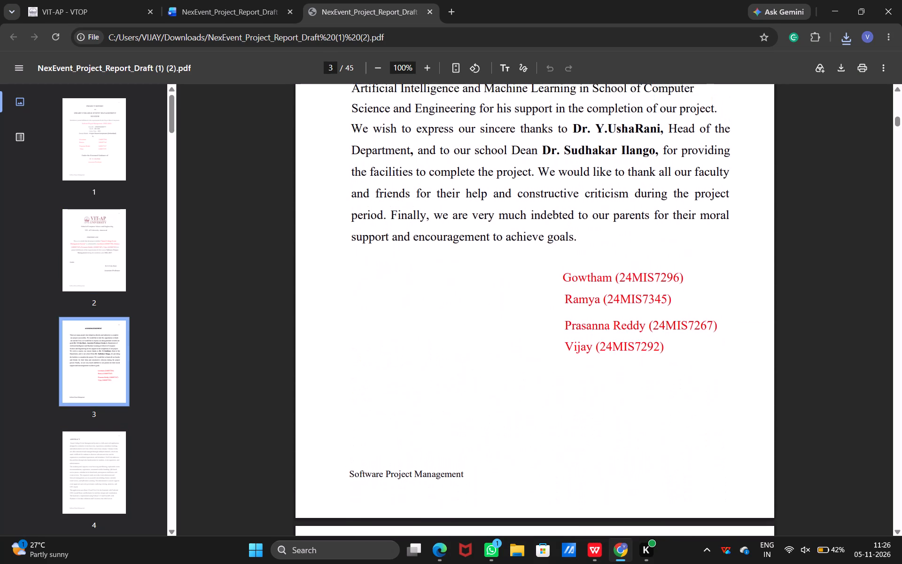
scroll(586, 277, "up", 3)
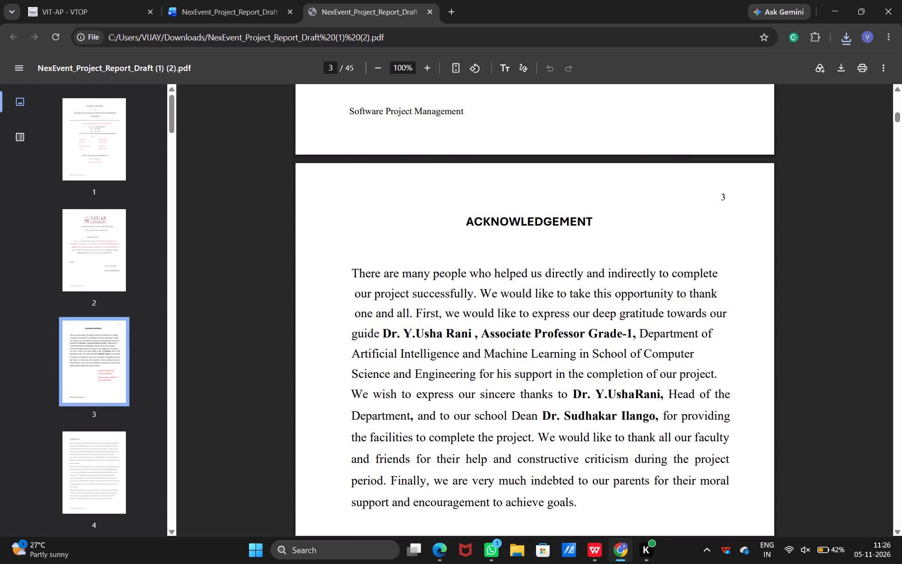
scroll(586, 277, "up", 4)
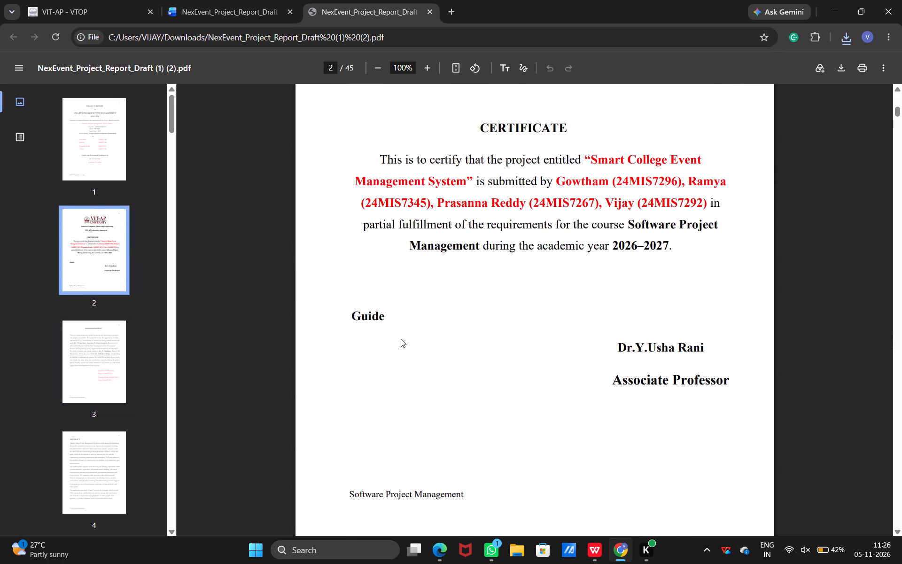
Back in the Word document, delete the leading spaces before "Guide" on the certificate page, shifting it towards the left margin.
left_click(264, 0)
scroll(333, 310, "up", 20)
scroll(333, 310, "up", 6)
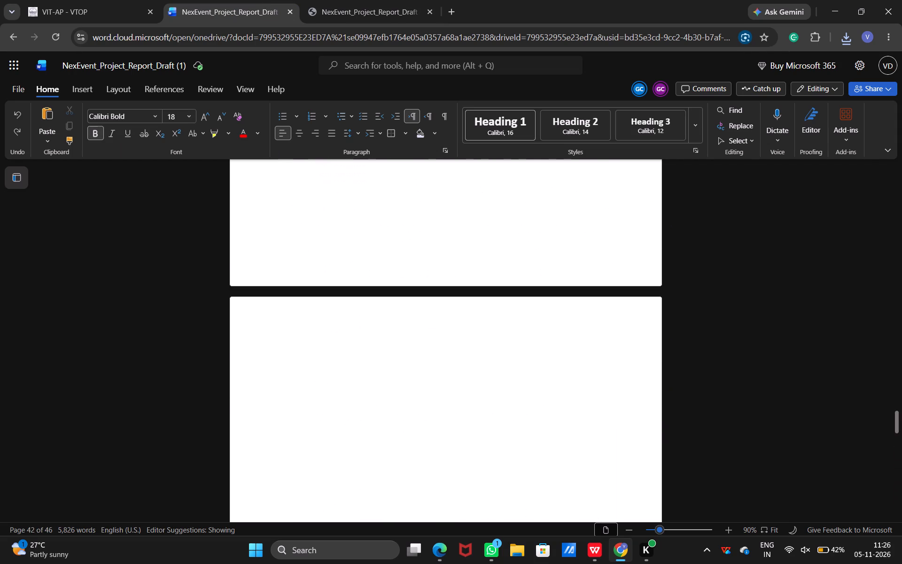
left_click_drag(897, 411, 877, 209)
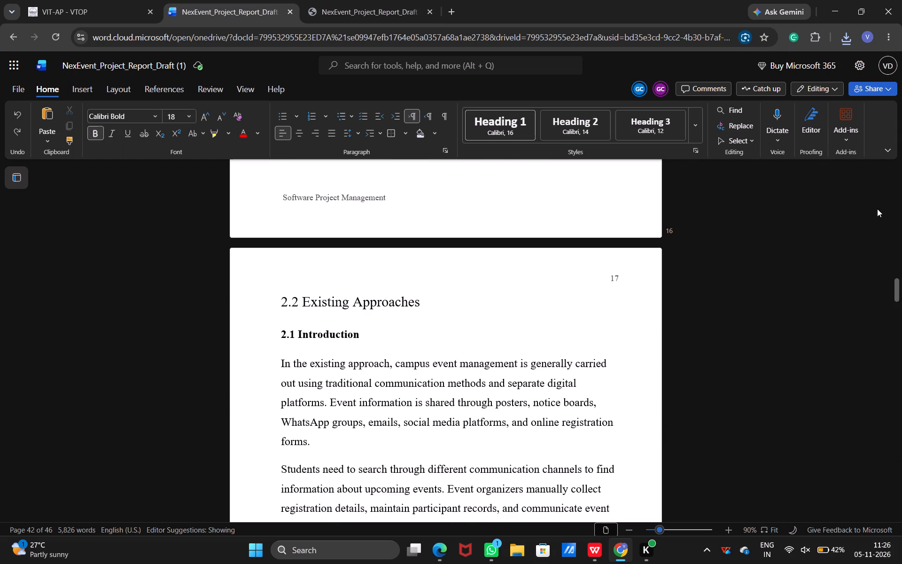
left_click_drag(877, 209, 877, 170)
scroll(636, 381, "down", 4)
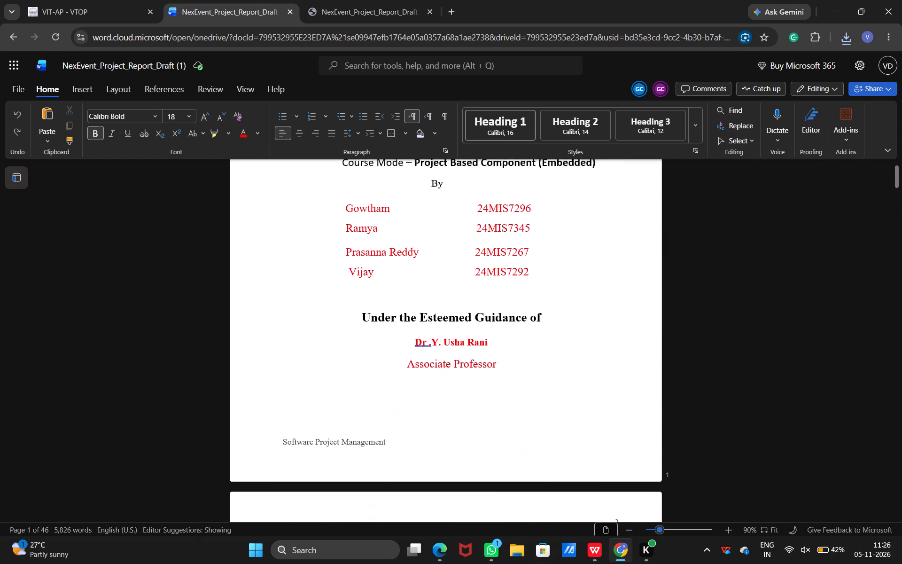
scroll(636, 381, "down", 6)
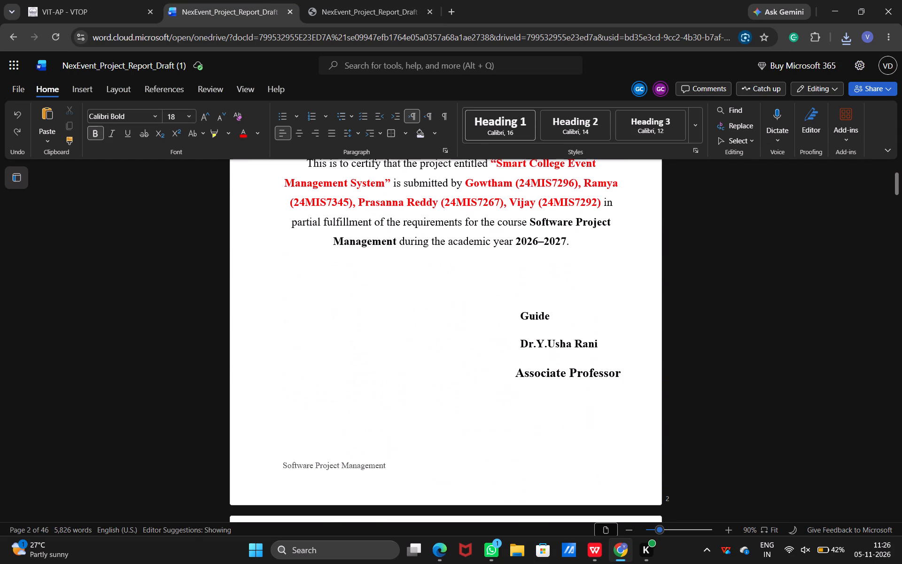
left_click(529, 314)
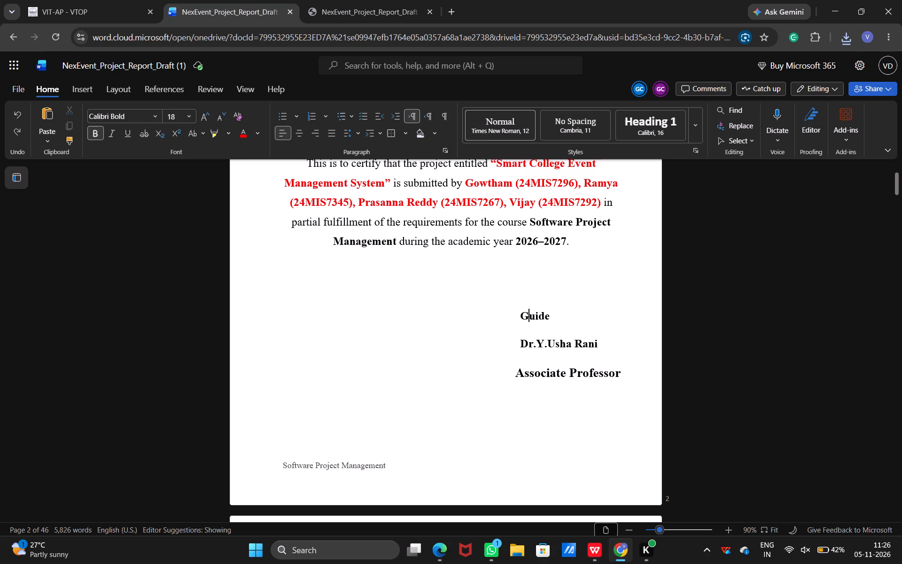
left_click(507, 314)
left_click(520, 313)
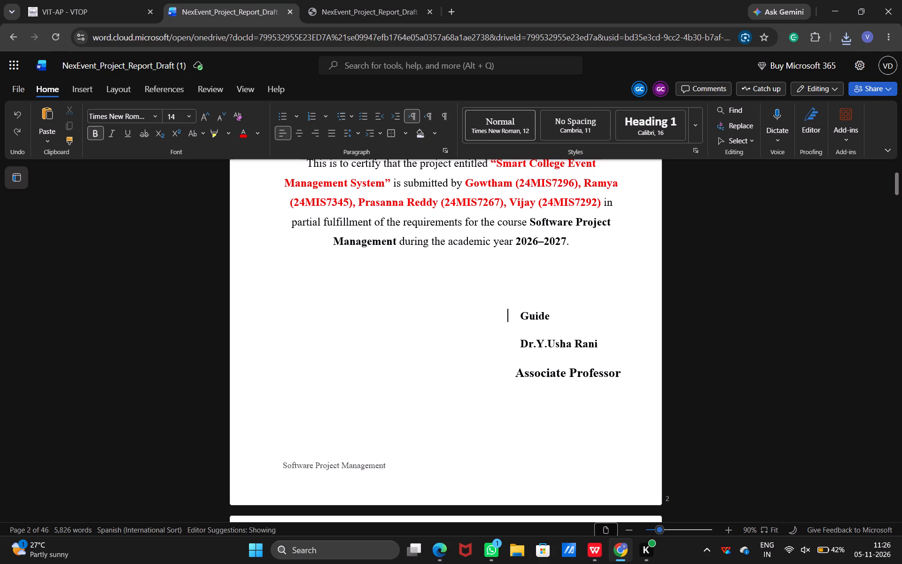
key("BackSpace")
key("BackSpace")
key("BackSpace")
key("BackSpace")
key("BackSpace")
key("BackSpace")
key("BackSpace")
key("BackSpace")
key("BackSpace")
key("BackSpace")
key("BackSpace")
key("BackSpace")
key("BackSpace")
key("BackSpace")
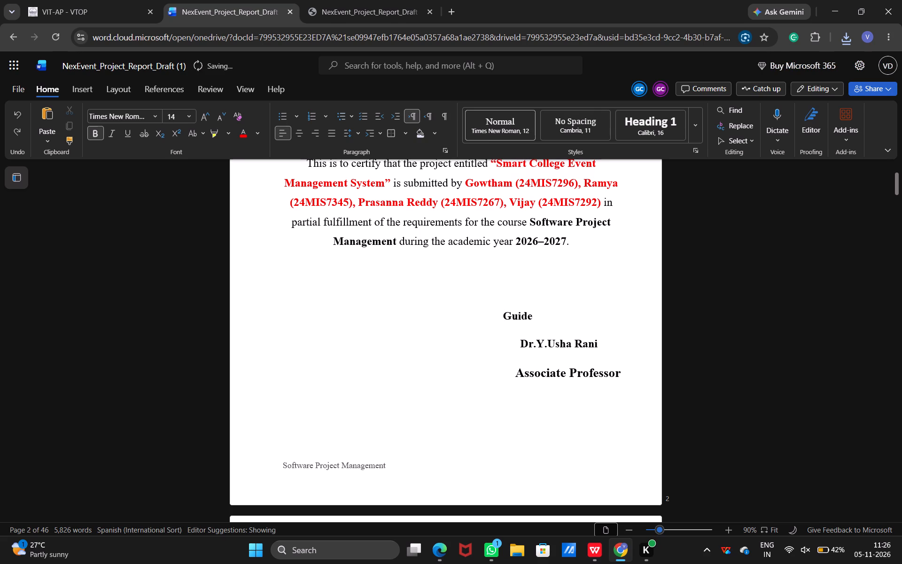
key("BackSpace")
key("BackSpace")
key("BackSpace")
key("BackSpace")
key("BackSpace")
key("BackSpace")
key("BackSpace")
key("BackSpace")
key("BackSpace")
key("BackSpace")
key("BackSpace")
key("BackSpace")
key("BackSpace")
key("BackSpace")
key("BackSpace")
key("BackSpace")
key("BackSpace")
key("BackSpace")
key("BackSpace")
key("BackSpace")
key("BackSpace")
key("BackSpace")
key("BackSpace")
key("BackSpace")
key("BackSpace")
key("BackSpace")
key("BackSpace")
key("BackSpace")
key("BackSpace")
key("BackSpace")
key("BackSpace")
key("BackSpace")
key("BackSpace")
key("BackSpace")
key("BackSpace")
key("BackSpace")
key("BackSpace")
key("BackSpace")
key("BackSpace")
key("BackSpace")
key("BackSpace")
key("BackSpace")
key("BackSpace")
key("BackSpace")
key("BackSpace")
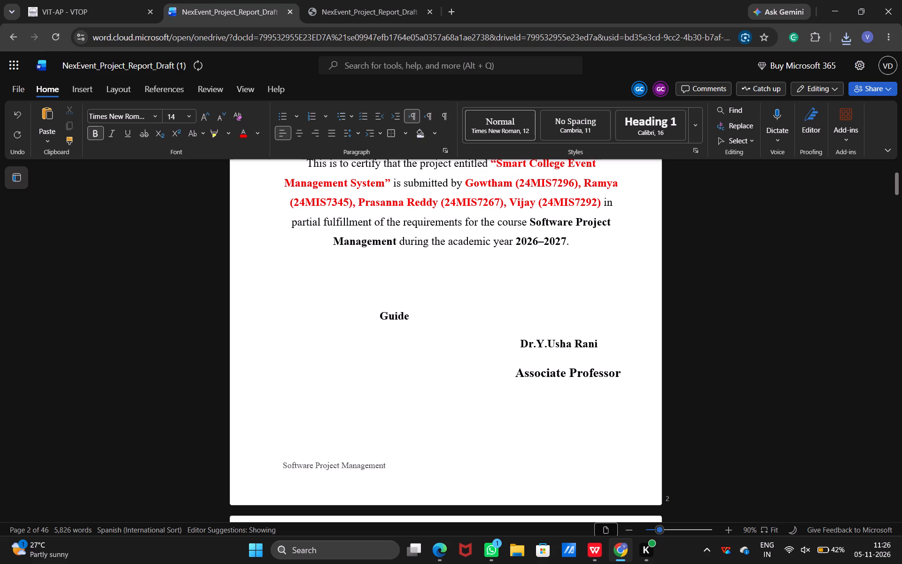
key("BackSpace")
key("BackSpace")
key("BackSpace")
key("BackSpace")
key("BackSpace")
key("BackSpace")
key("BackSpace")
key("BackSpace")
key("BackSpace")
key("BackSpace")
key("BackSpace")
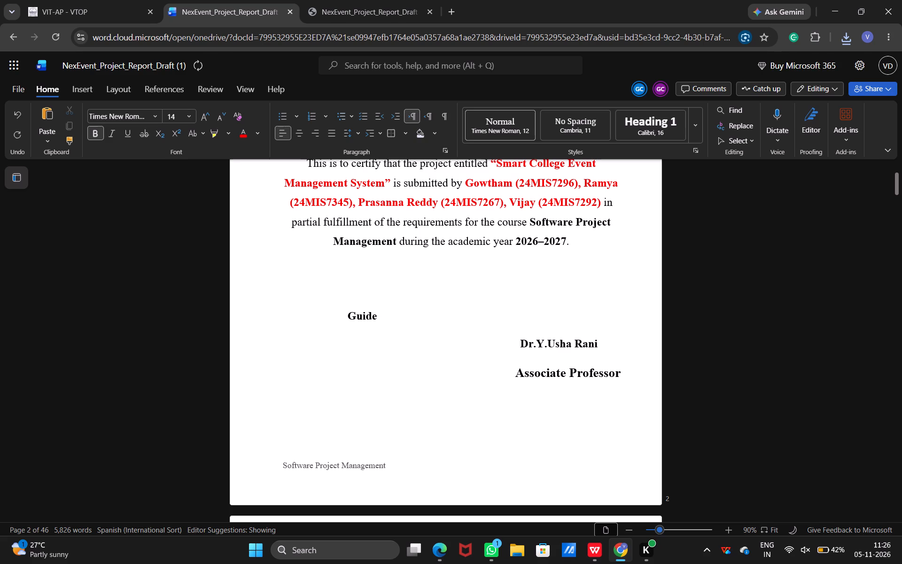
Delete the "Guide" label and the empty space between the certificate paragraph and the guide's name.
left_click_drag(415, 315, 303, 308)
left_click_drag(303, 308, 297, 306)
key("BackSpace")
key("BackSpace")
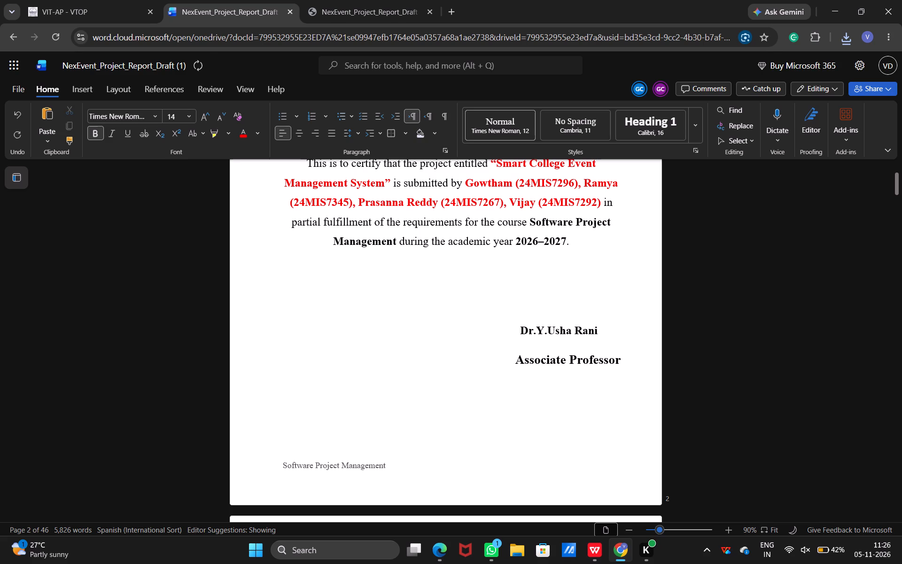
key("BackSpace")
key("BackSpace")
key("BackSpace")
key("BackSpace")
key("BackSpace")
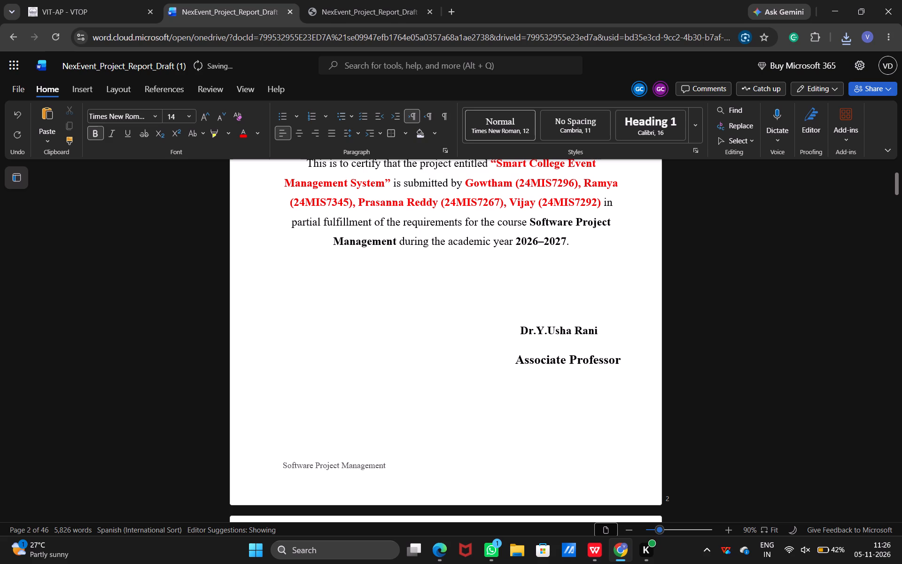
key("BackSpace")
key("BackSpace")
key("BackSpace")
key("BackSpace")
key("BackSpace")
key("BackSpace")
key("BackSpace")
key("BackSpace")
key("BackSpace")
key("BackSpace")
key("BackSpace")
key("BackSpace")
key("BackSpace")
key("BackSpace")
key("BackSpace")
key("BackSpace")
key("BackSpace")
key("BackSpace")
key("BackSpace")
key("BackSpace")
key("BackSpace")
key("BackSpace")
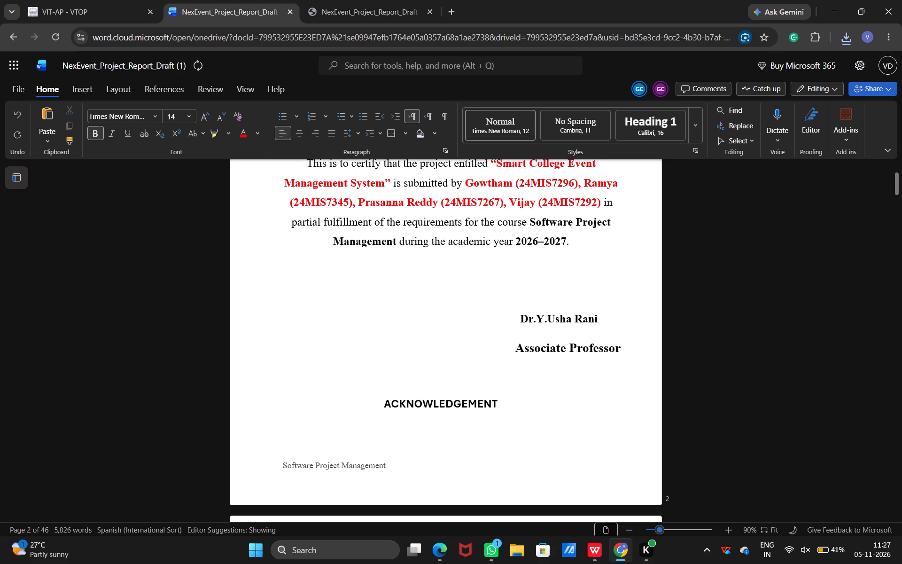
key("BackSpace")
key("BackSpace")
key("BackSpace")
key("BackSpace")
key("BackSpace")
key("BackSpace")
key("BackSpace")
key("BackSpace")
key("BackSpace")
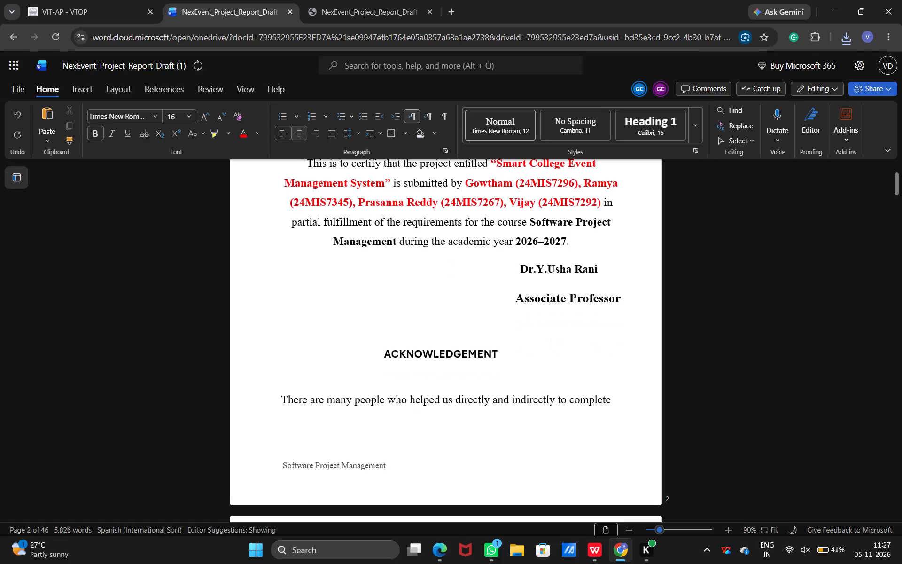
Insert a new right-aligned line reading "Guide" between the certificate paragraph and the guide's name.
key("Return")
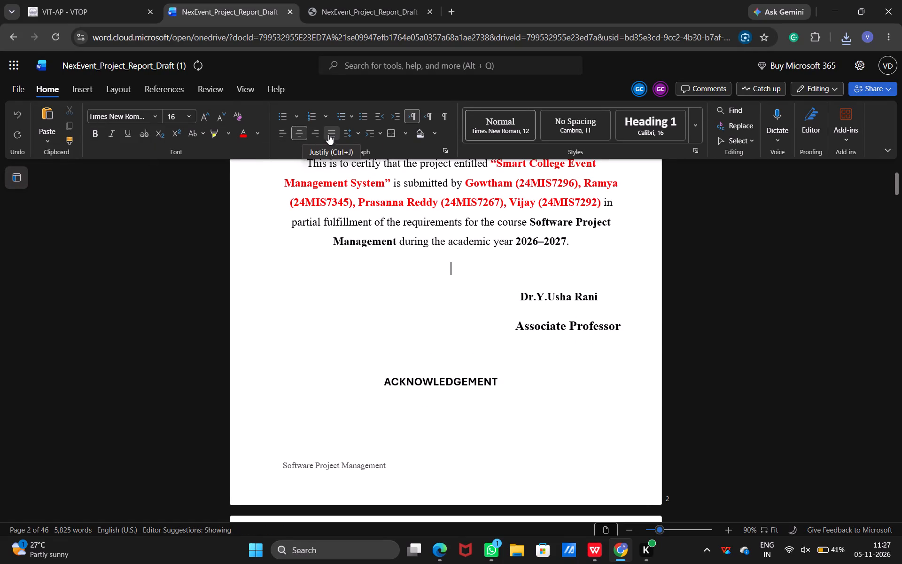
left_click(309, 136)
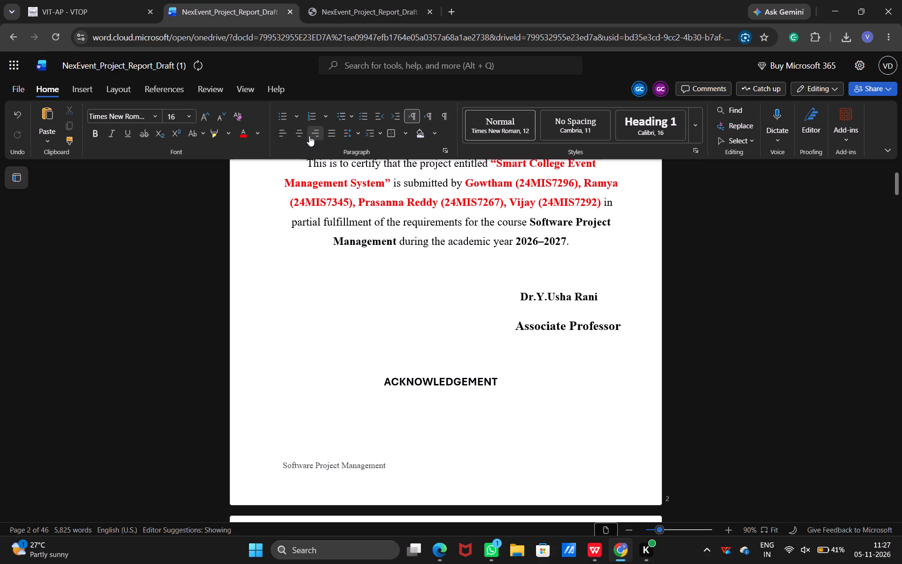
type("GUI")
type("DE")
Finish the right-aligned "Guide" label above the guide's name on the certificate page and make it bold.
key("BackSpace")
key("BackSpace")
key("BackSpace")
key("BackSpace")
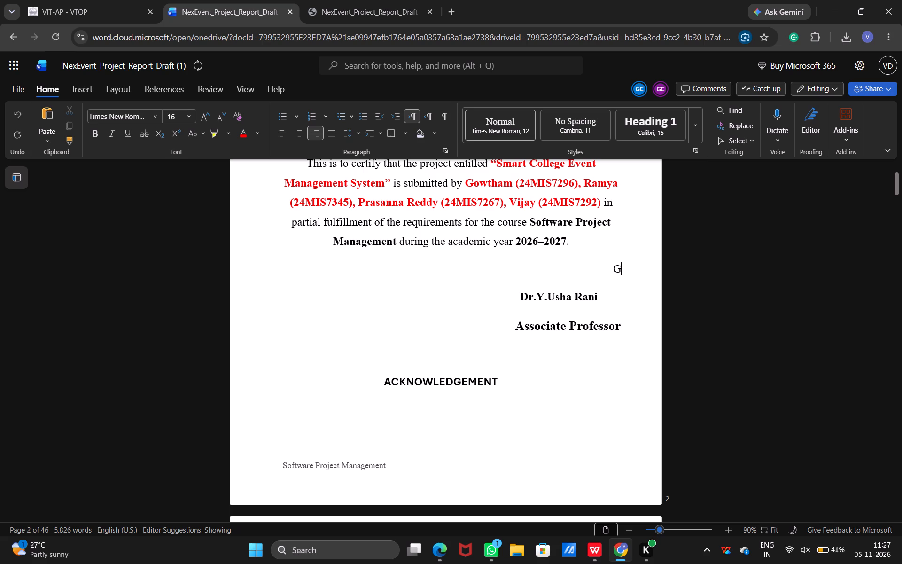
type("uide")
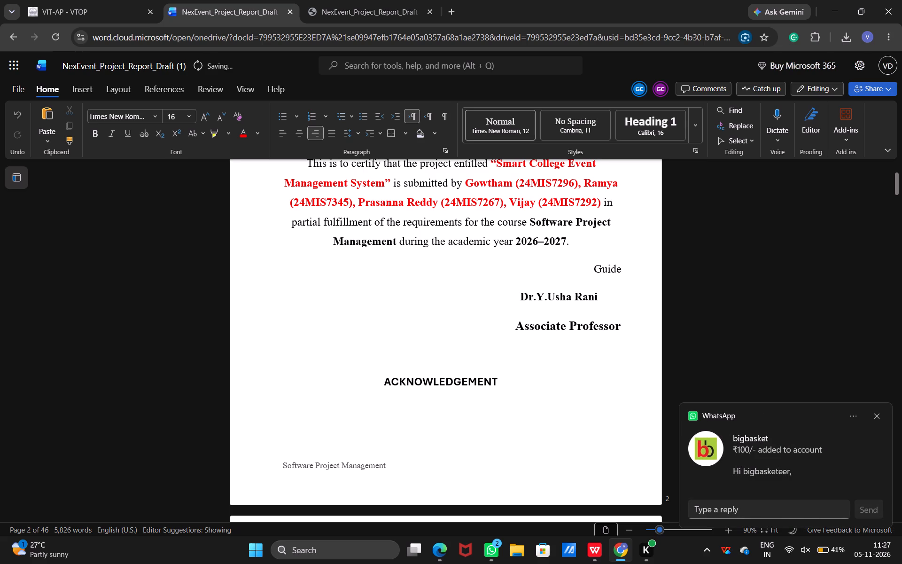
left_click_drag(621, 268, 587, 272)
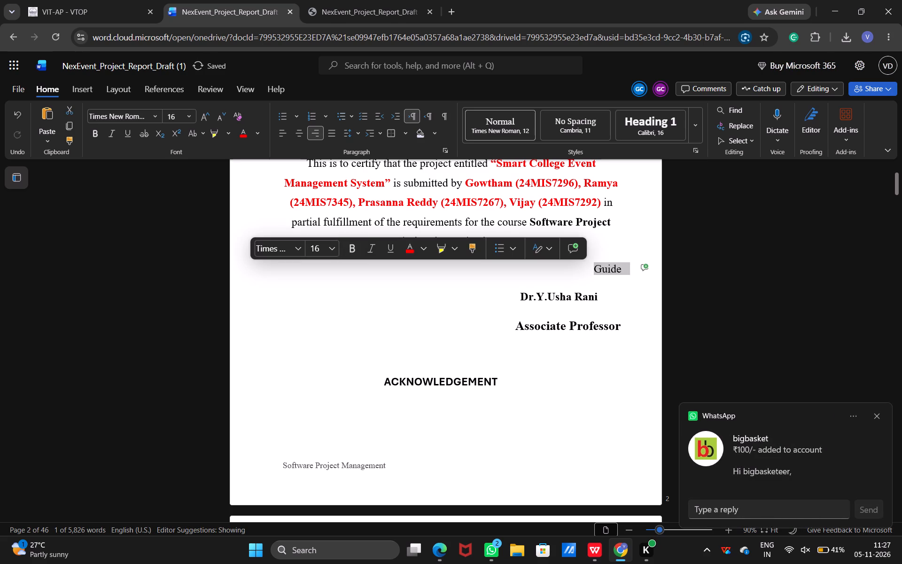
left_click(348, 250)
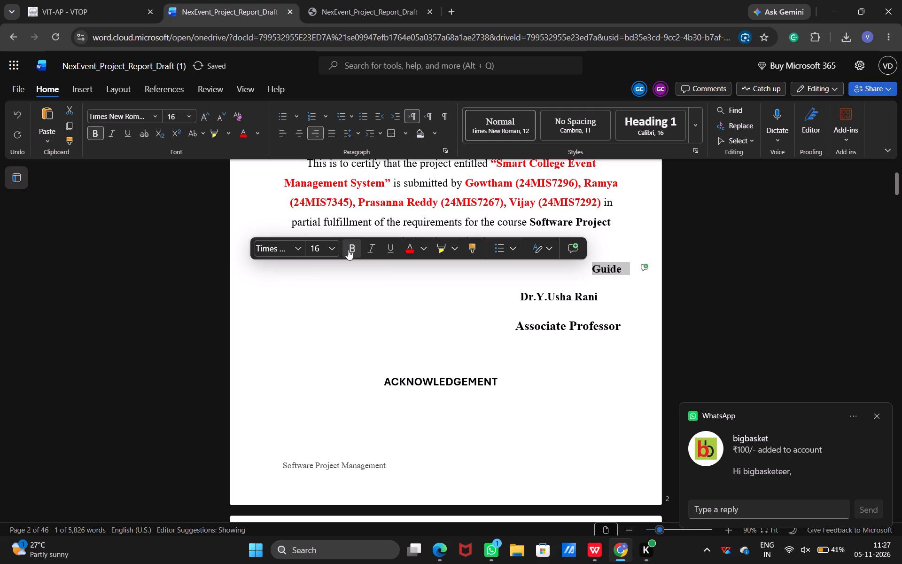
left_click(450, 292)
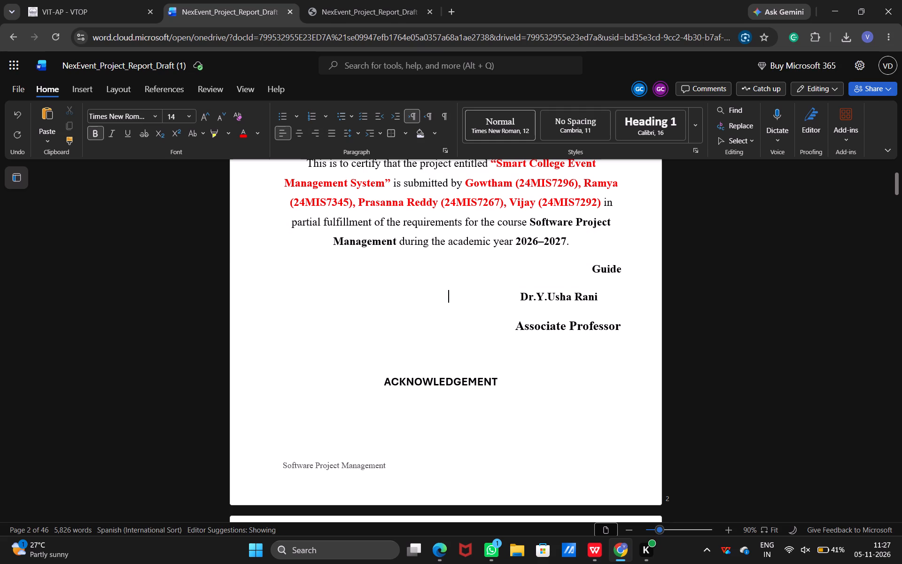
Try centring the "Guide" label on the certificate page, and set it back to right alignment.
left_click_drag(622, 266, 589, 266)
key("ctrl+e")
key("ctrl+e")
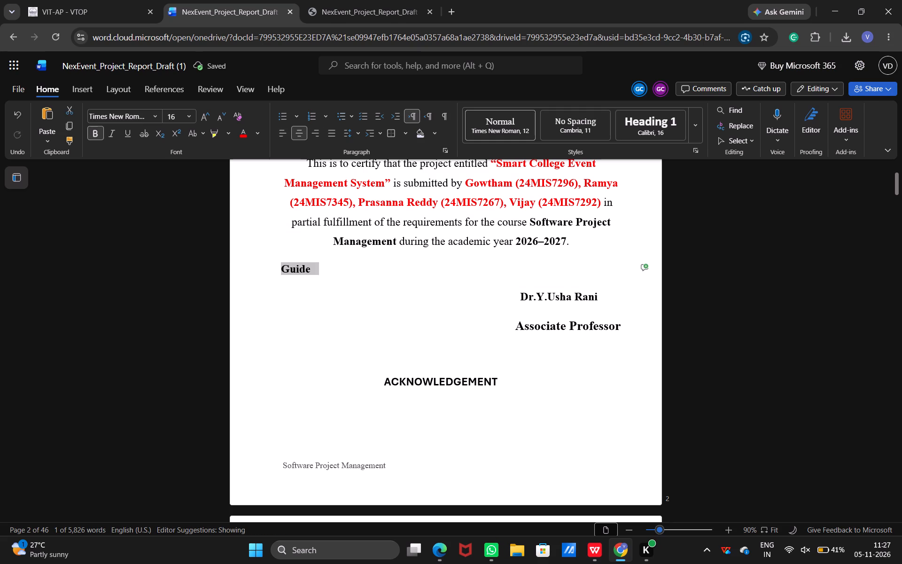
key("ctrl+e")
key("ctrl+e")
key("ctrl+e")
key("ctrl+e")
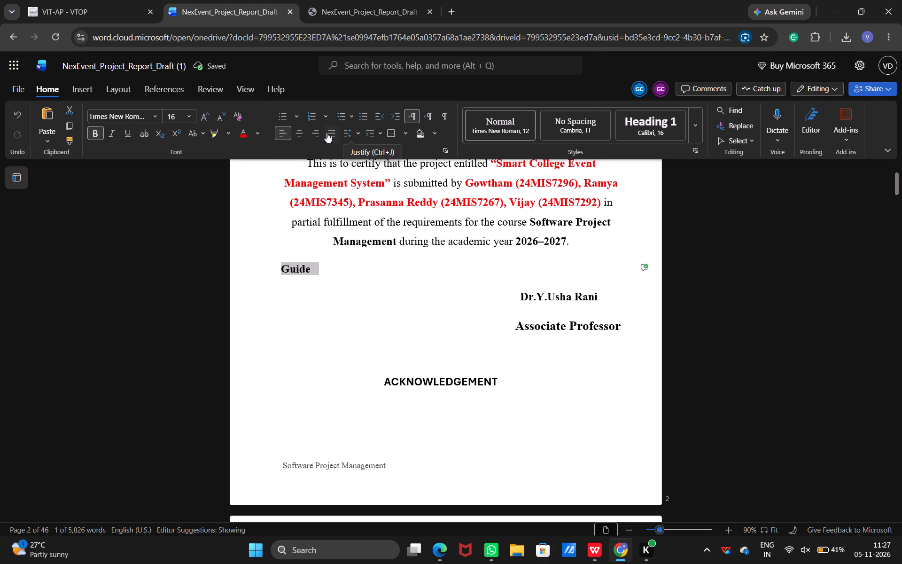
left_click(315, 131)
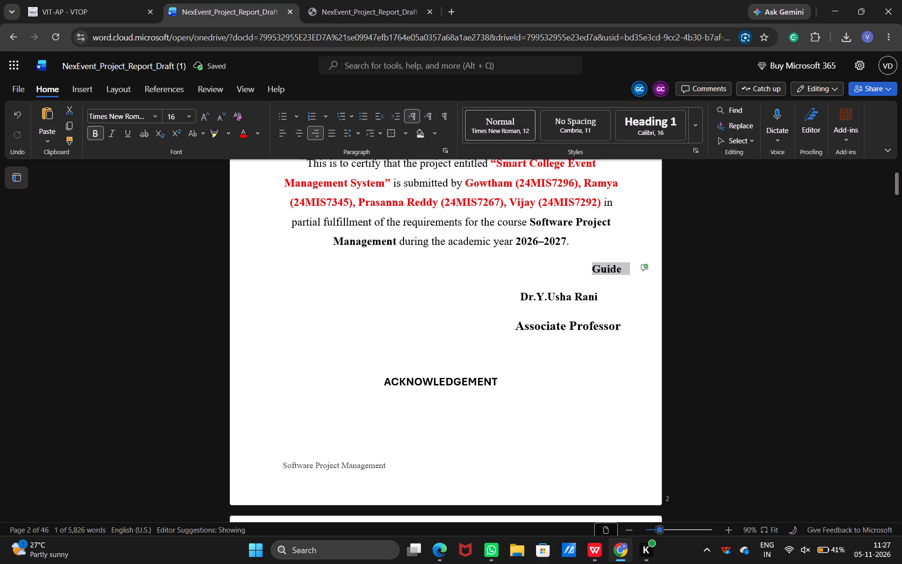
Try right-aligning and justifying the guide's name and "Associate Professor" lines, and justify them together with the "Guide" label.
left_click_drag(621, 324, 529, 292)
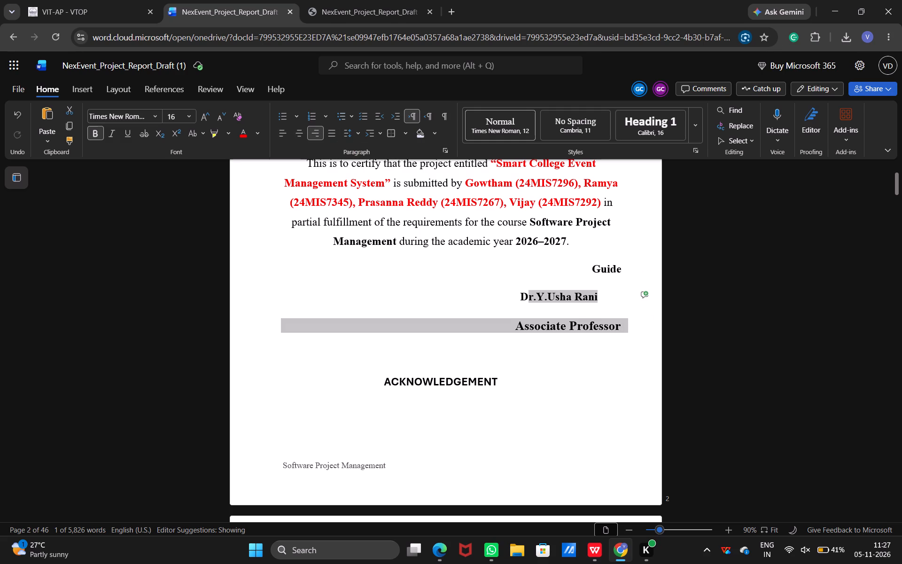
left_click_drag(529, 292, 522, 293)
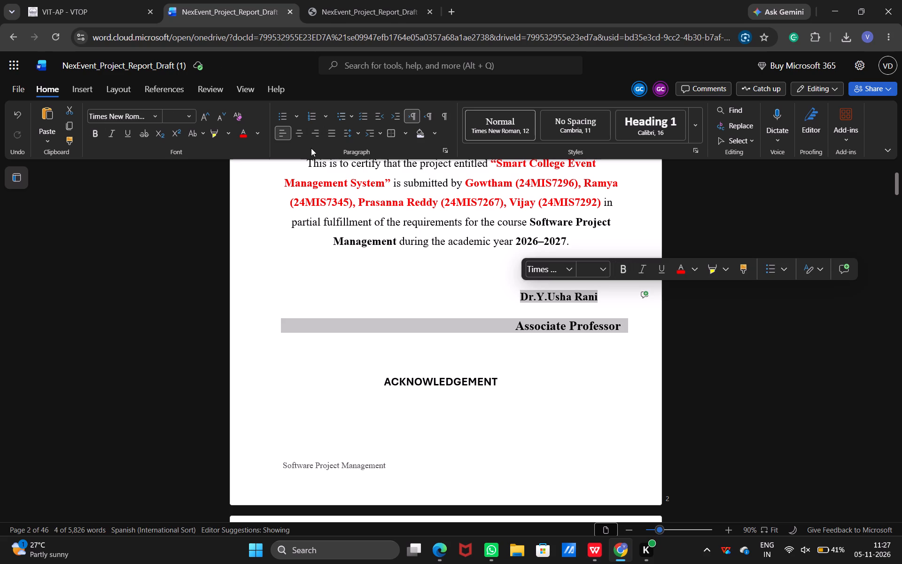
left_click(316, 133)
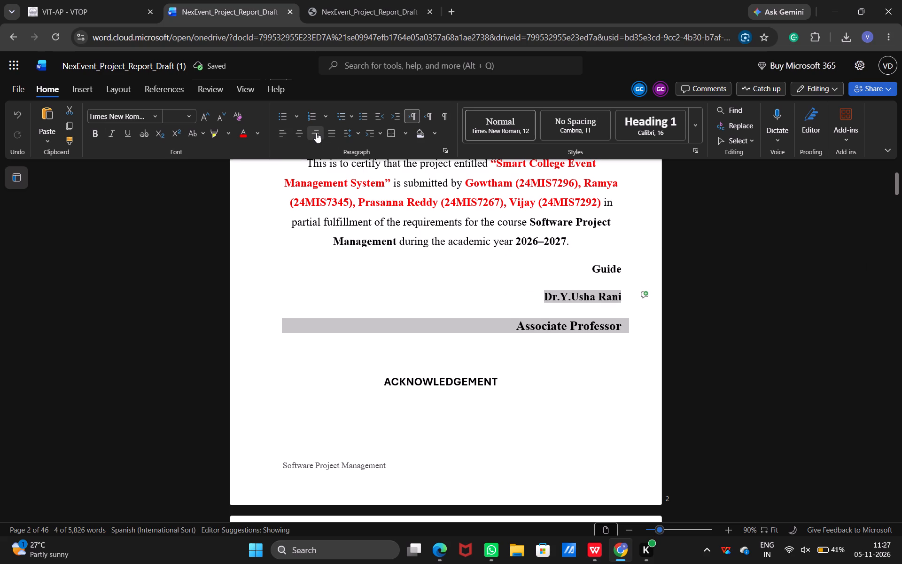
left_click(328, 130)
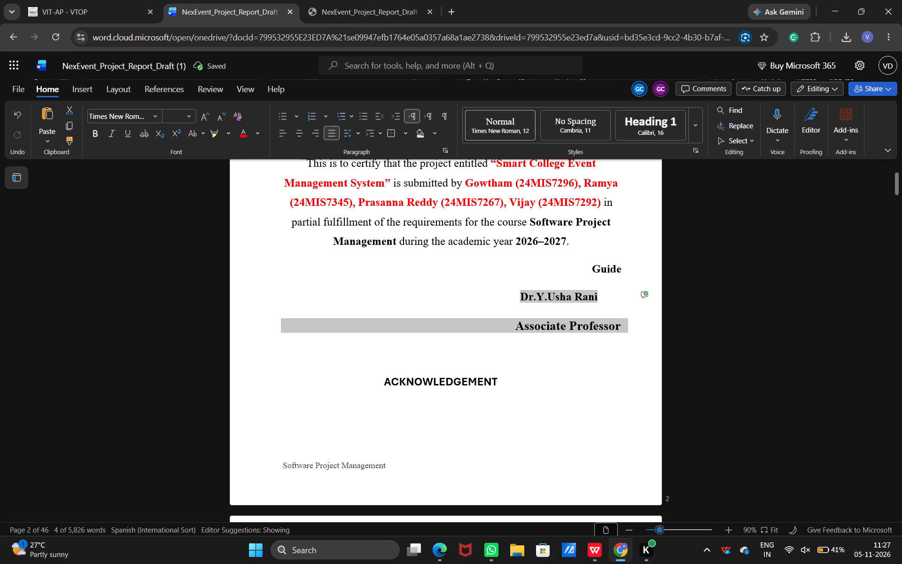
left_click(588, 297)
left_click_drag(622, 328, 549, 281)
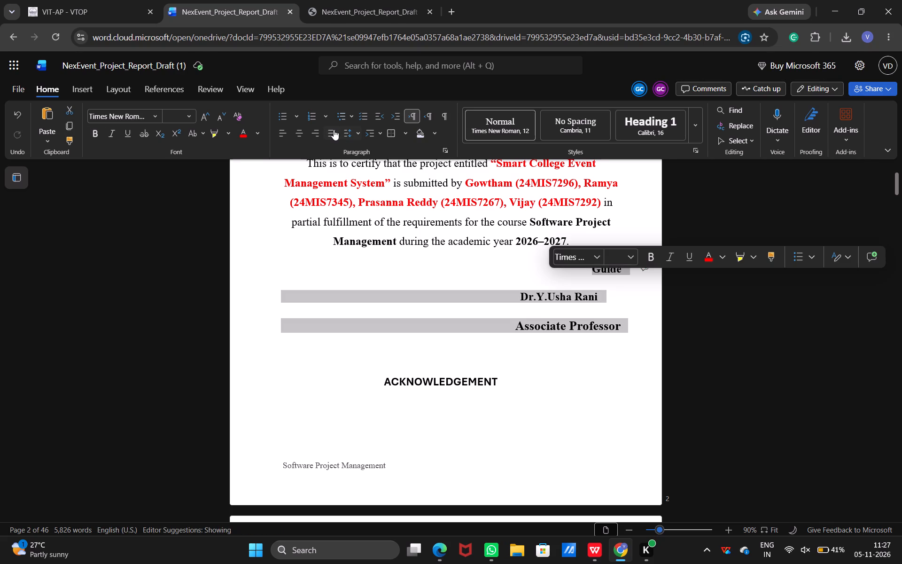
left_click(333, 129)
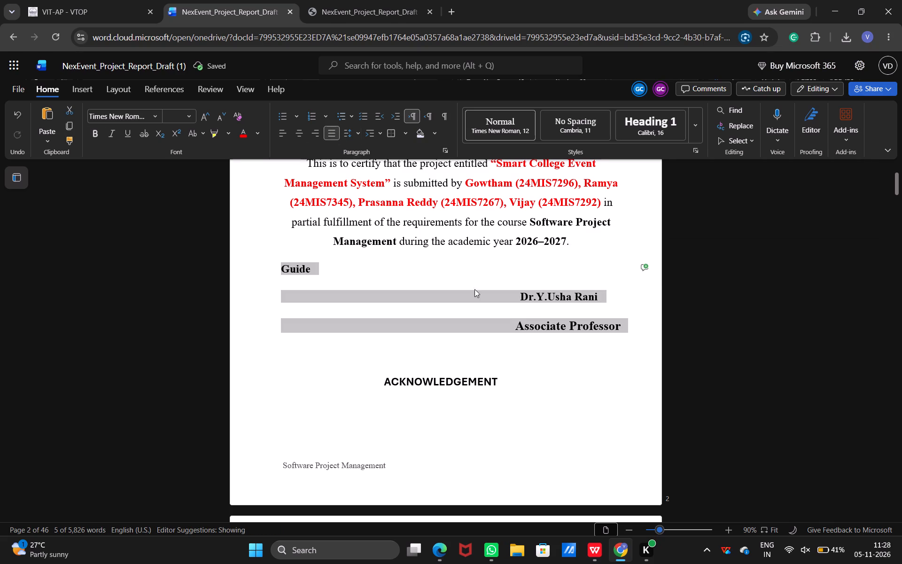
Delete the leading spaces before the guide's name on the certificate page.
left_click(521, 297)
left_click(521, 297)
left_click_drag(521, 297, 279, 289)
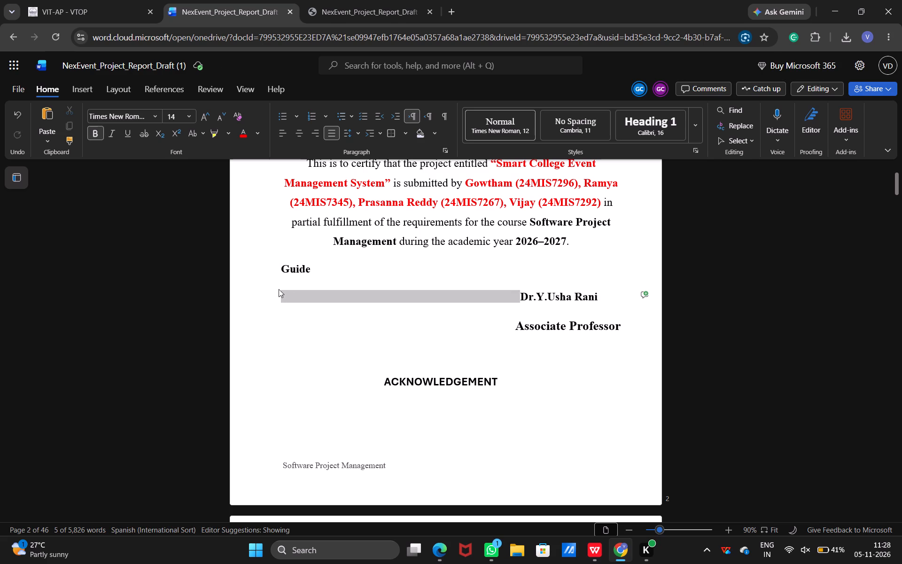
left_click_drag(279, 289, 278, 289)
key("BackSpace")
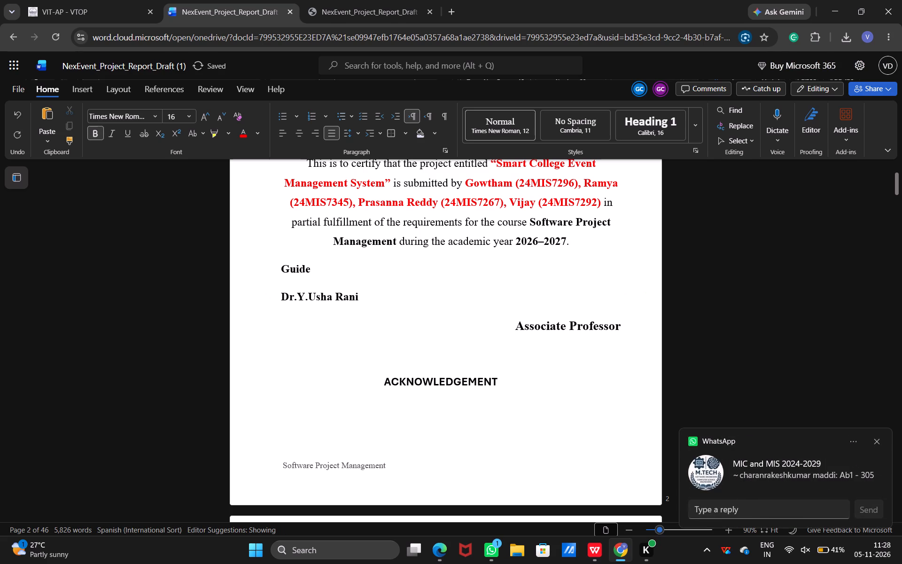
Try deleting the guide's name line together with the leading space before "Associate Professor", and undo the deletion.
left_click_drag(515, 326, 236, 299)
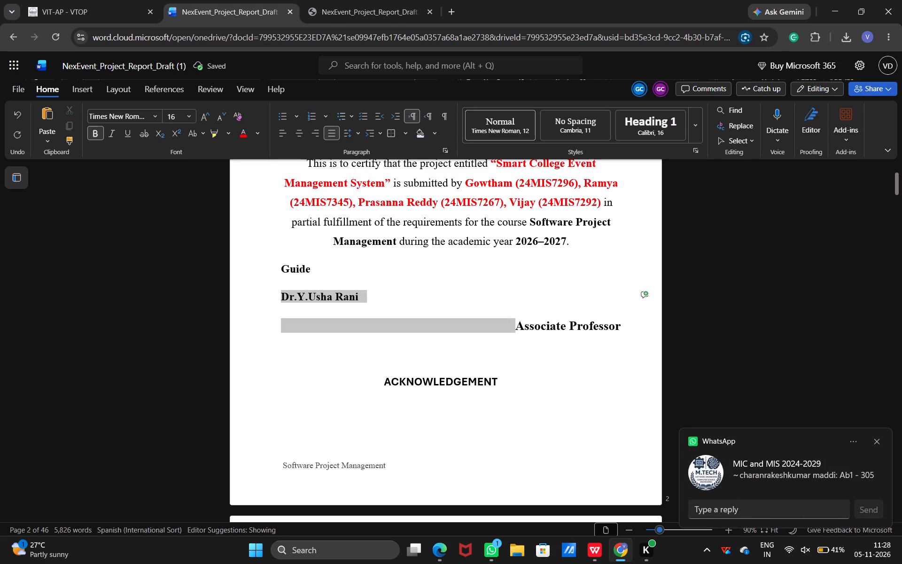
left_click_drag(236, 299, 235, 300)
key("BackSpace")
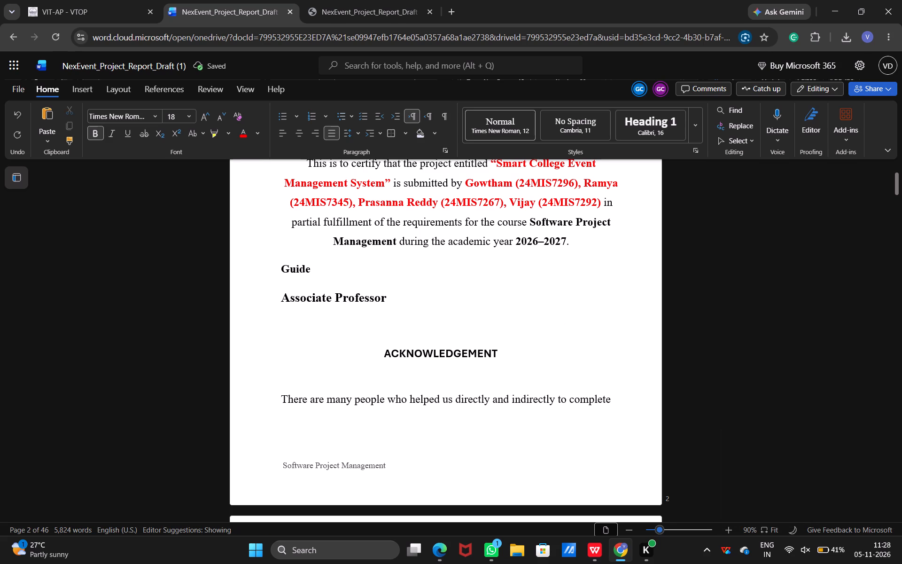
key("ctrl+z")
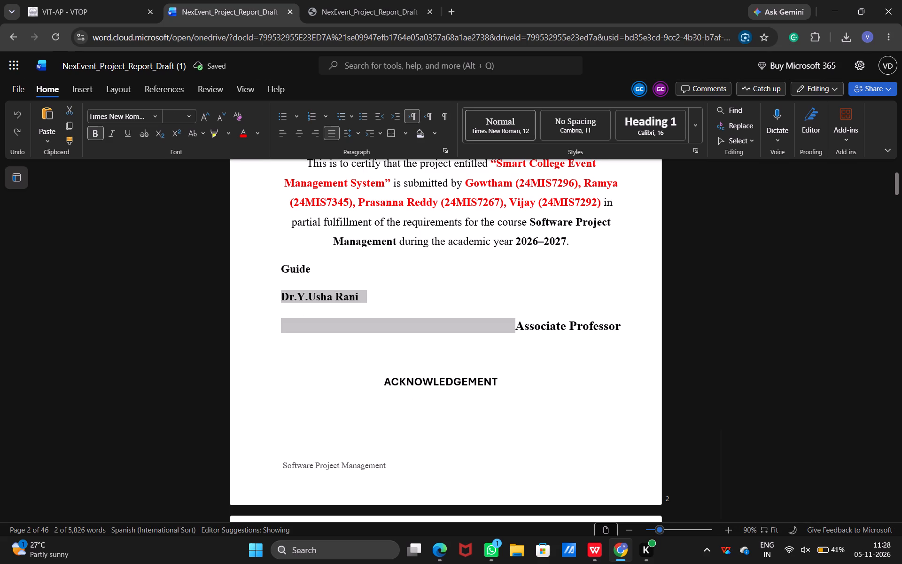
Delete only the leading spaces before "Associate Professor" under the guide's name.
left_click(514, 324)
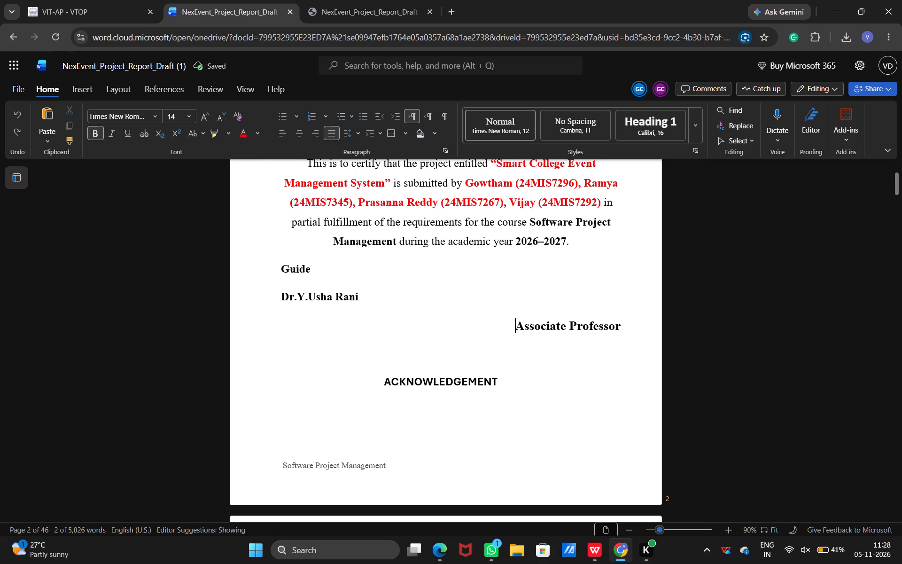
left_click_drag(514, 324, 283, 315)
key("BackSpace")
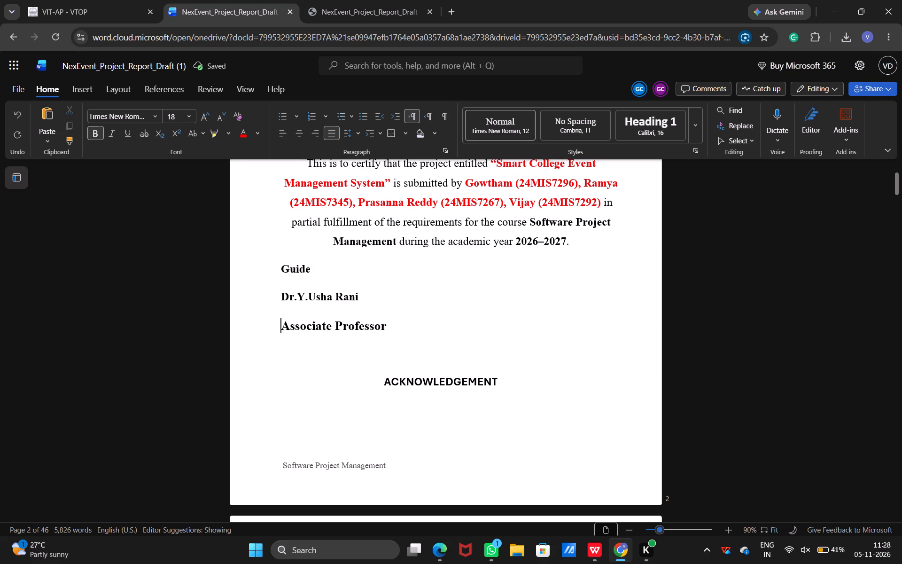
Right-align the "Guide" label, the guide's name and the "Associate Professor" line together.
left_click_drag(394, 324, 281, 263)
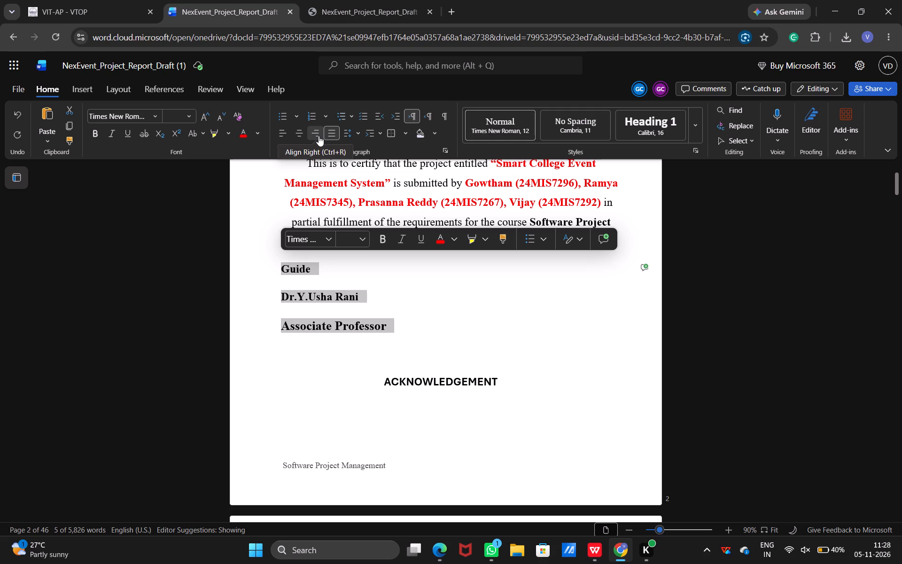
left_click(319, 136)
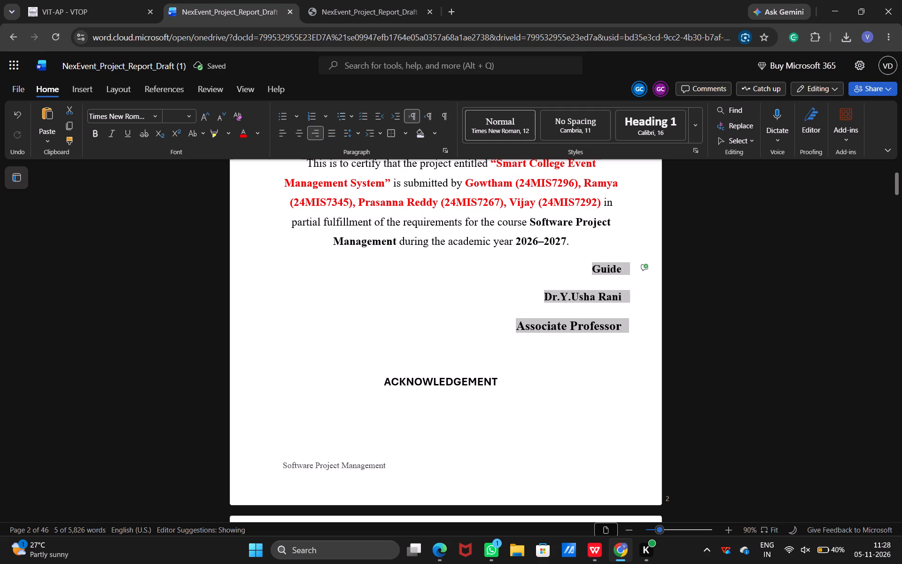
left_click(623, 368)
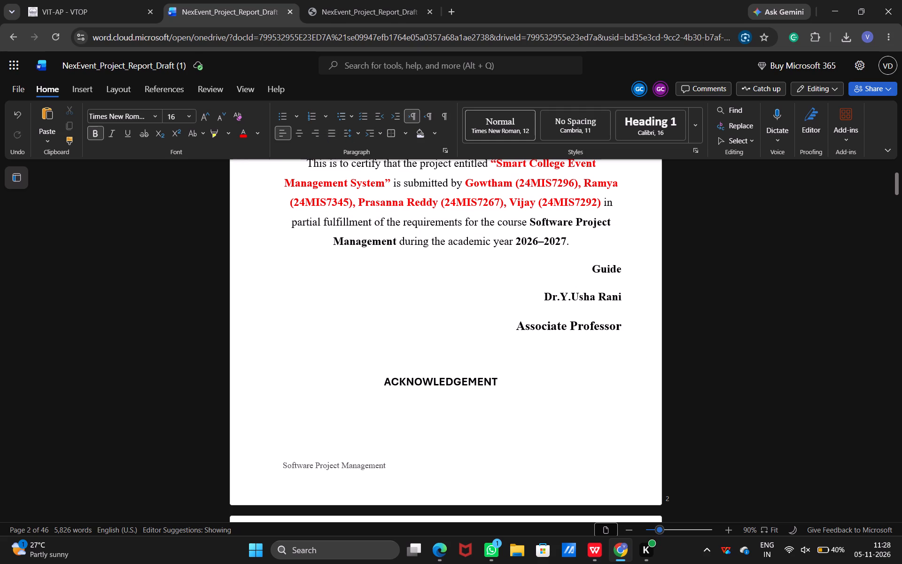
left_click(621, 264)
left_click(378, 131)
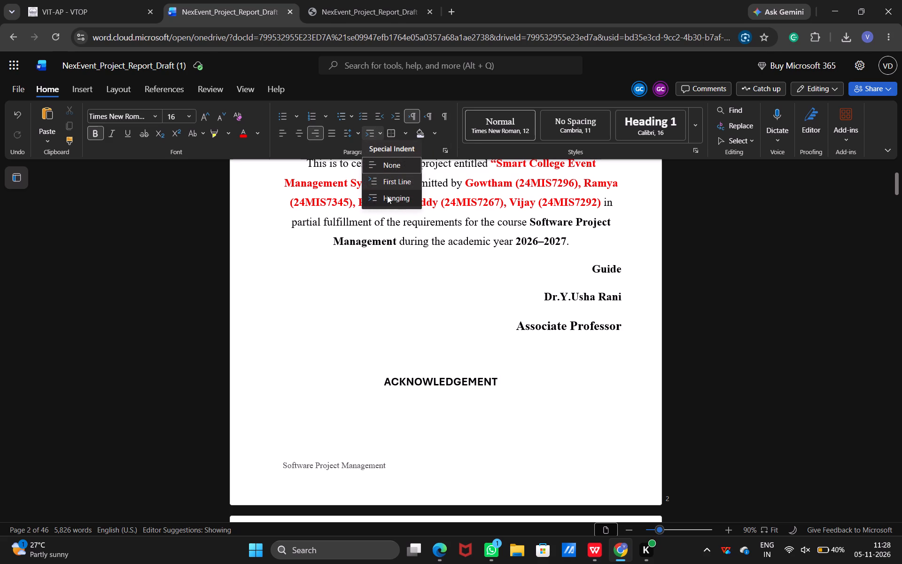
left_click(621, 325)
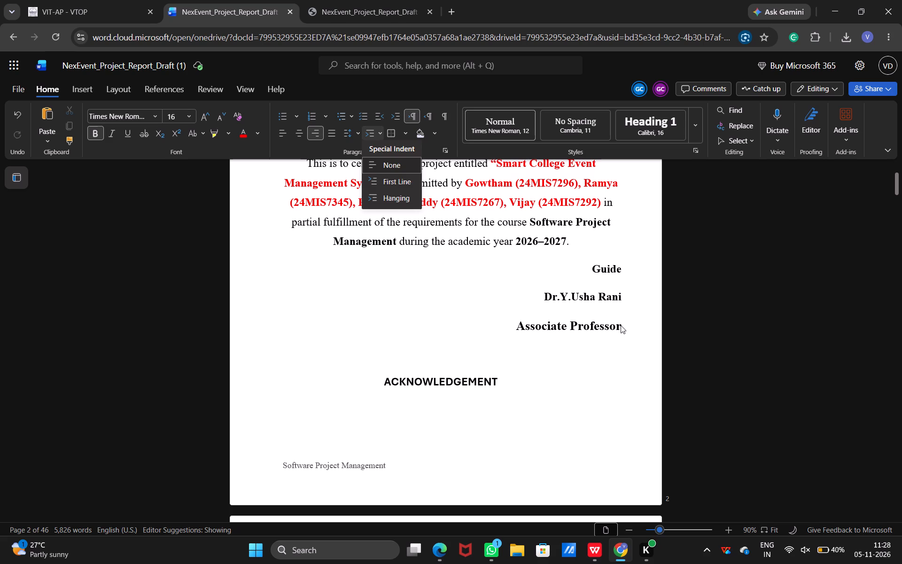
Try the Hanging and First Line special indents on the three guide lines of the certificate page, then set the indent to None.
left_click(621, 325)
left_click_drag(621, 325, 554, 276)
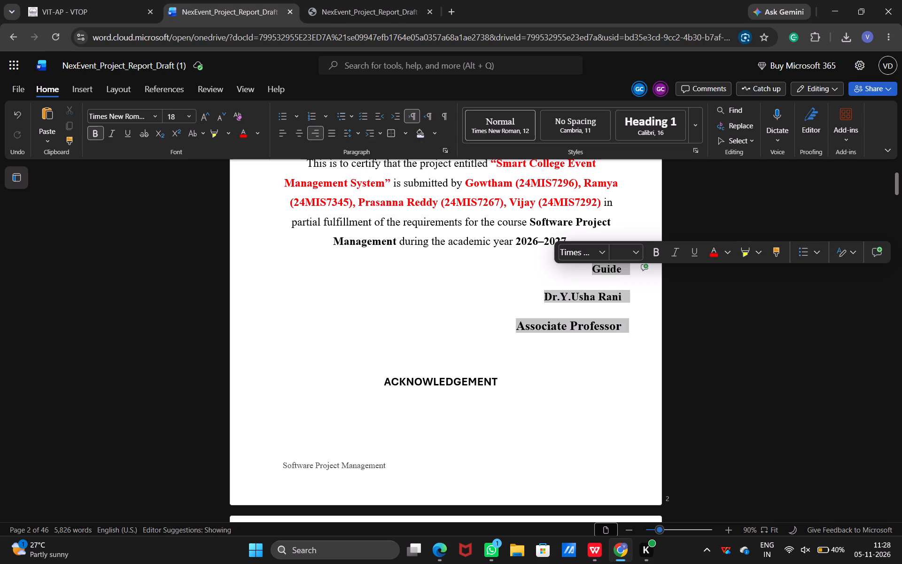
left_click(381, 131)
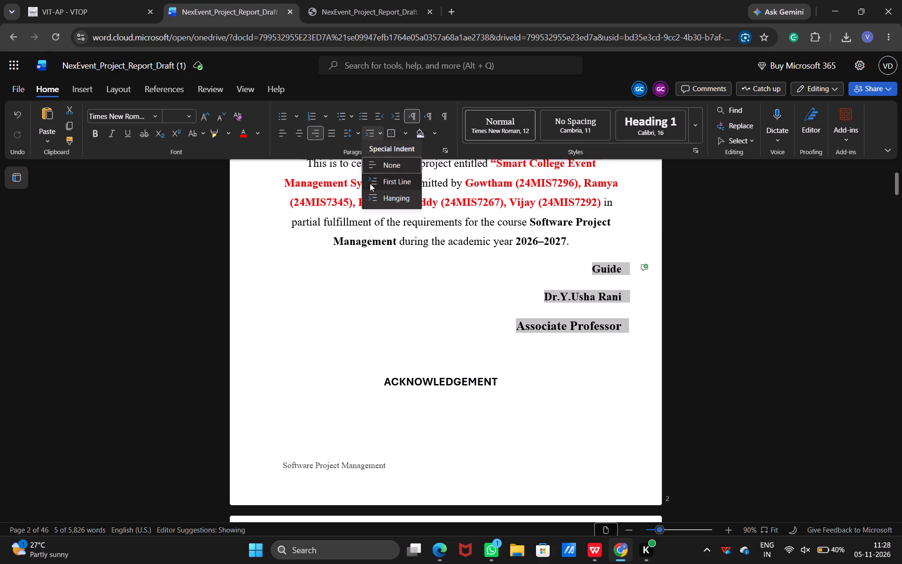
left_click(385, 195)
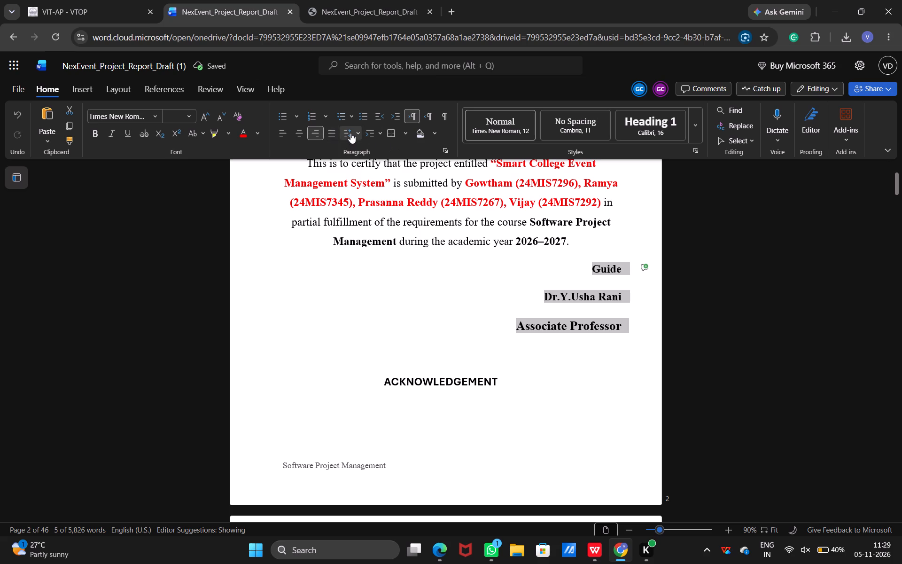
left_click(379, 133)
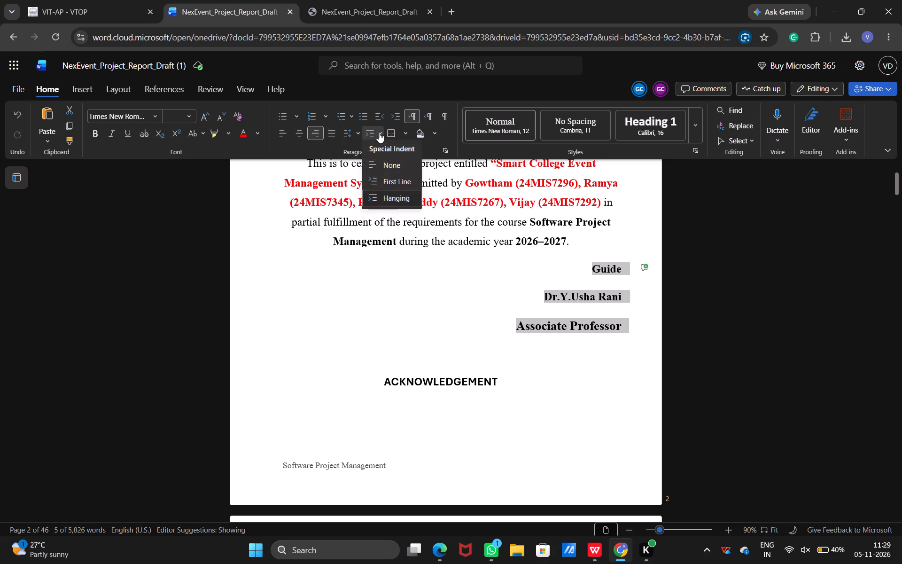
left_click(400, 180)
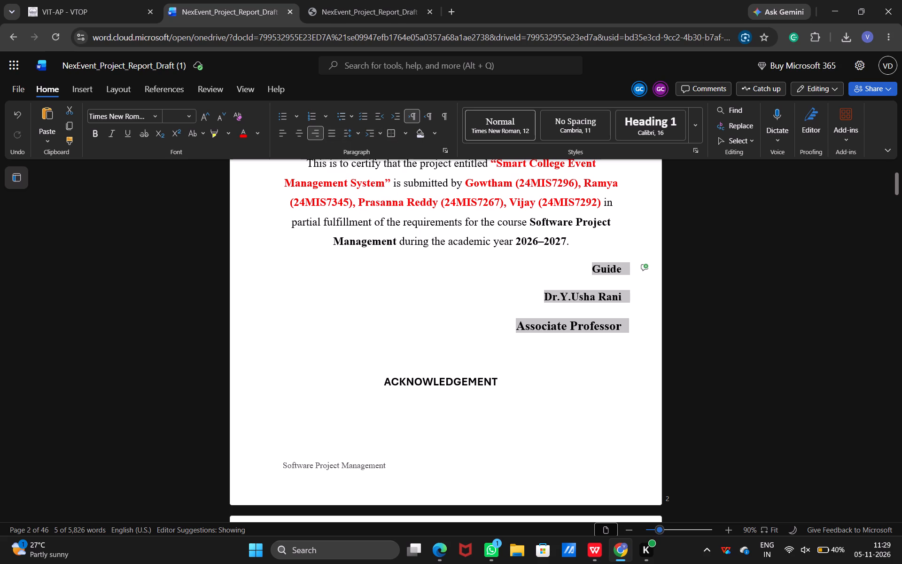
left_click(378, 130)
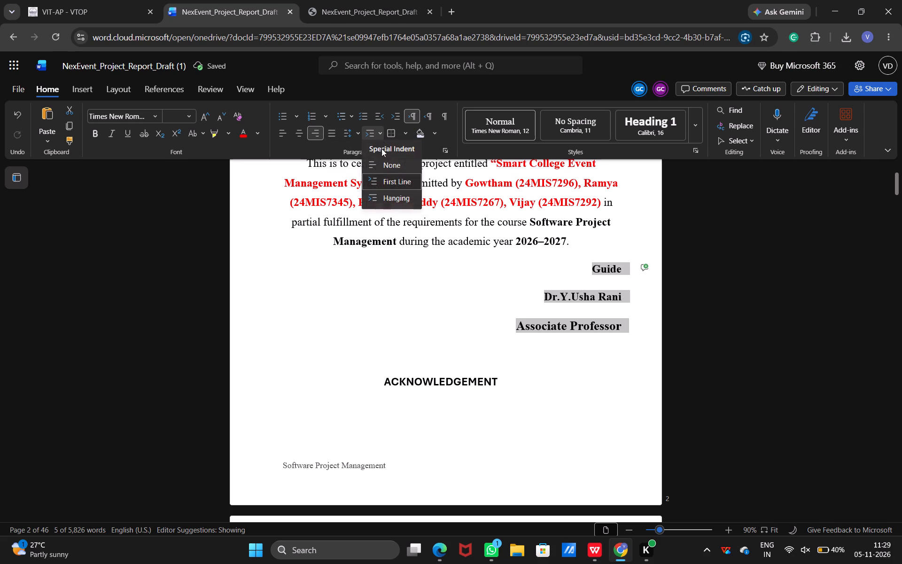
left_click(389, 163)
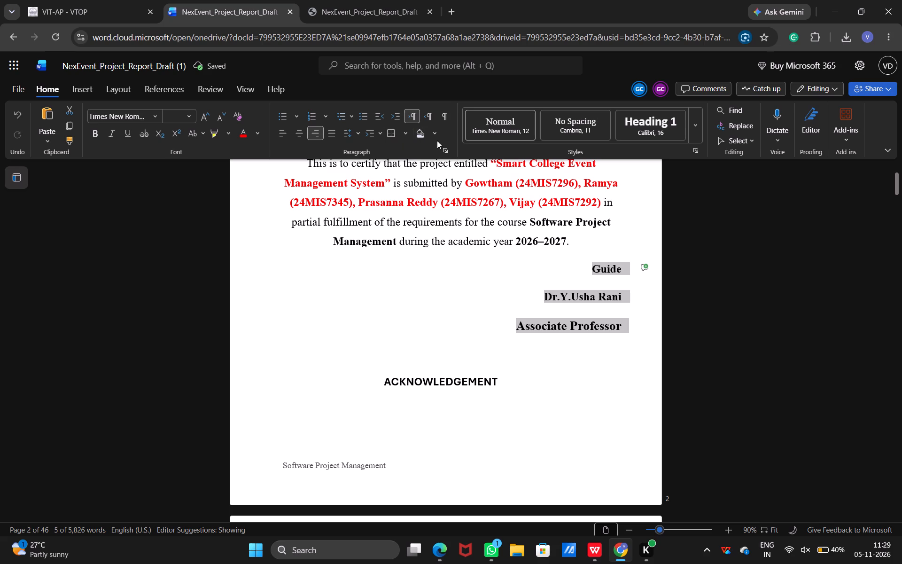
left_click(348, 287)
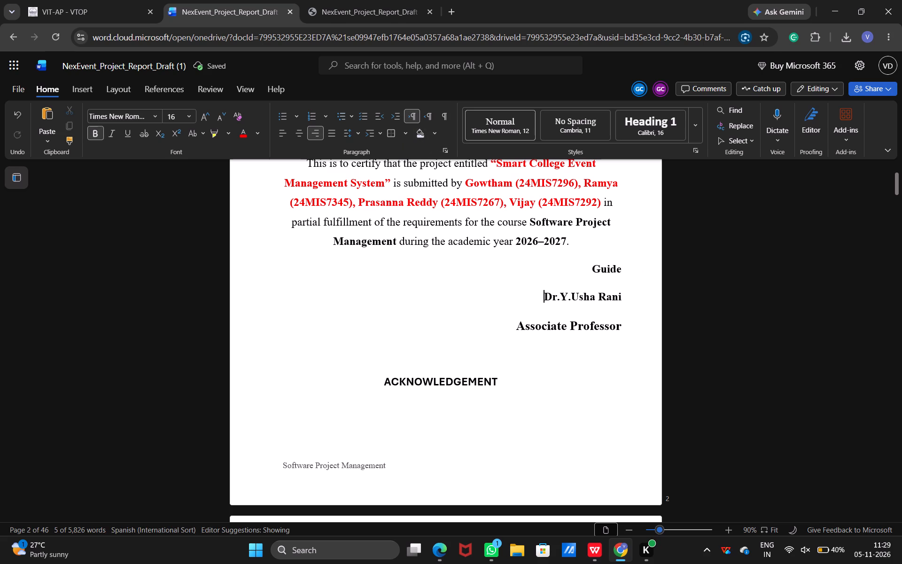
Insert two blank lines above the ACKNOWLEDGEMENT heading to push it from the certificate page onto the following page.
scroll(568, 359, "down", 4)
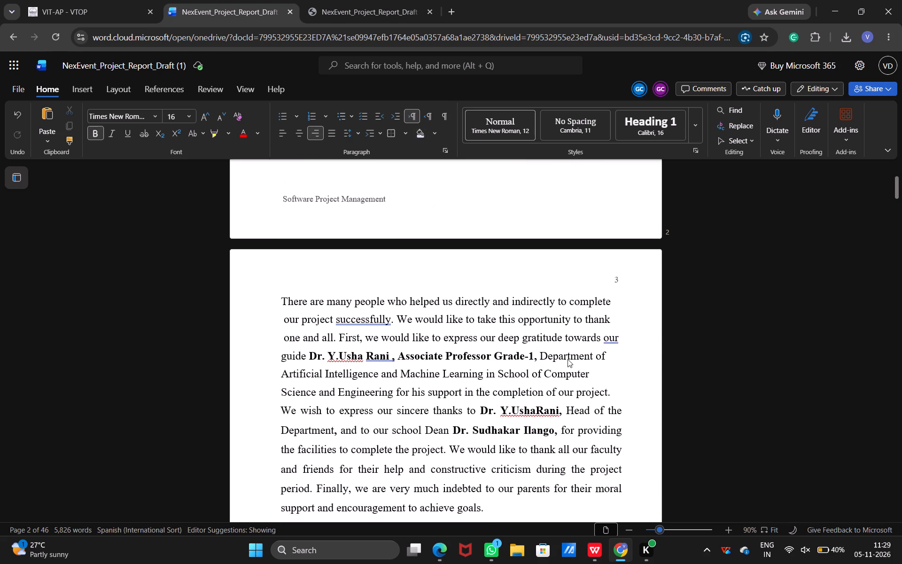
scroll(568, 359, "up", 2)
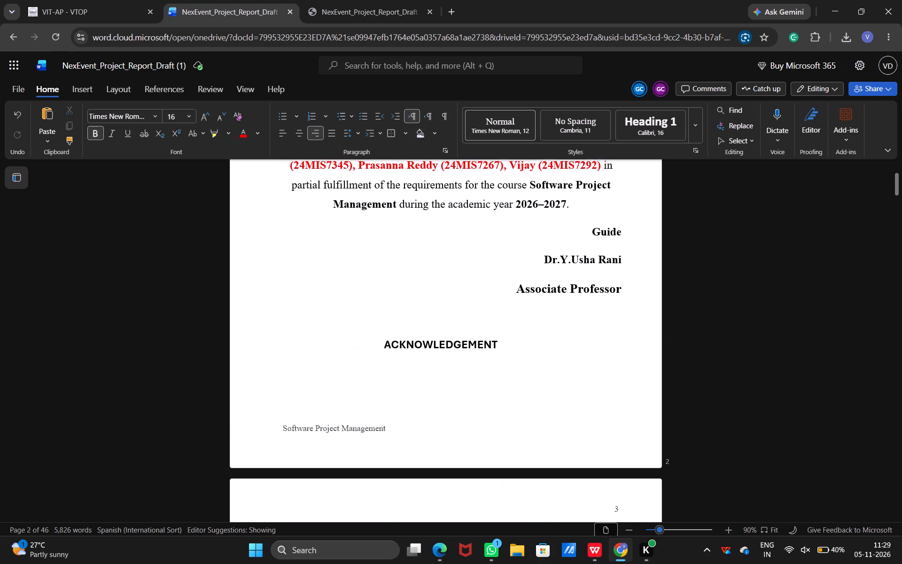
left_click(552, 339)
key("Up")
key("Return")
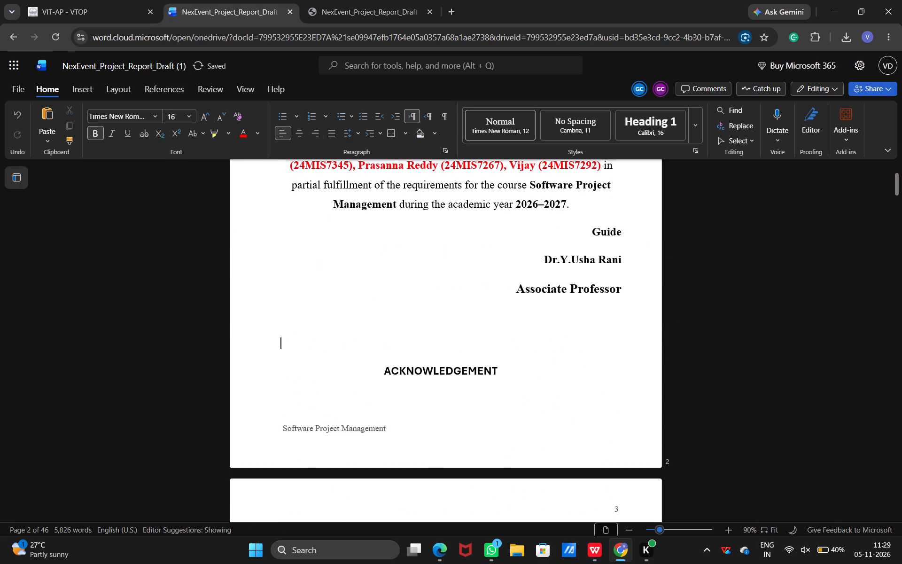
key("Return")
scroll(552, 339, "down", 2)
scroll(552, 339, "up", 3)
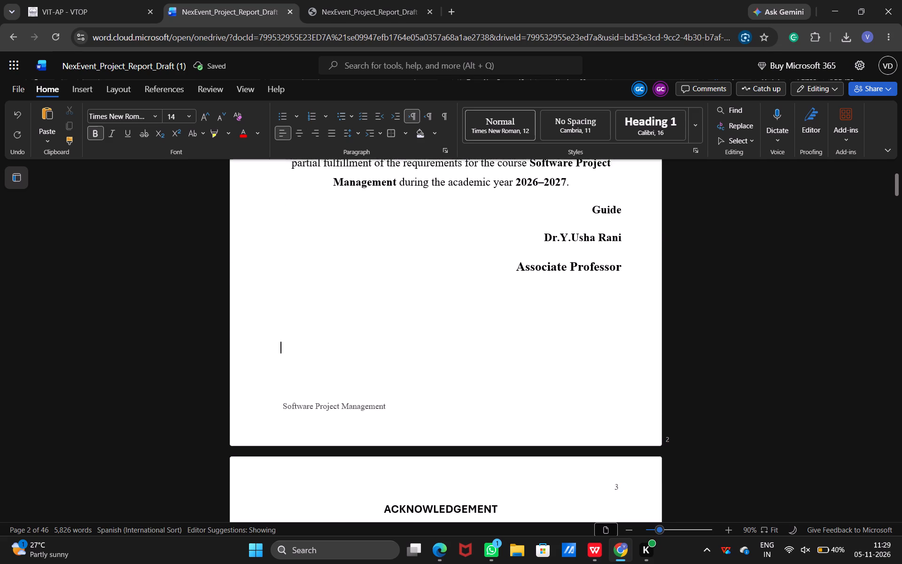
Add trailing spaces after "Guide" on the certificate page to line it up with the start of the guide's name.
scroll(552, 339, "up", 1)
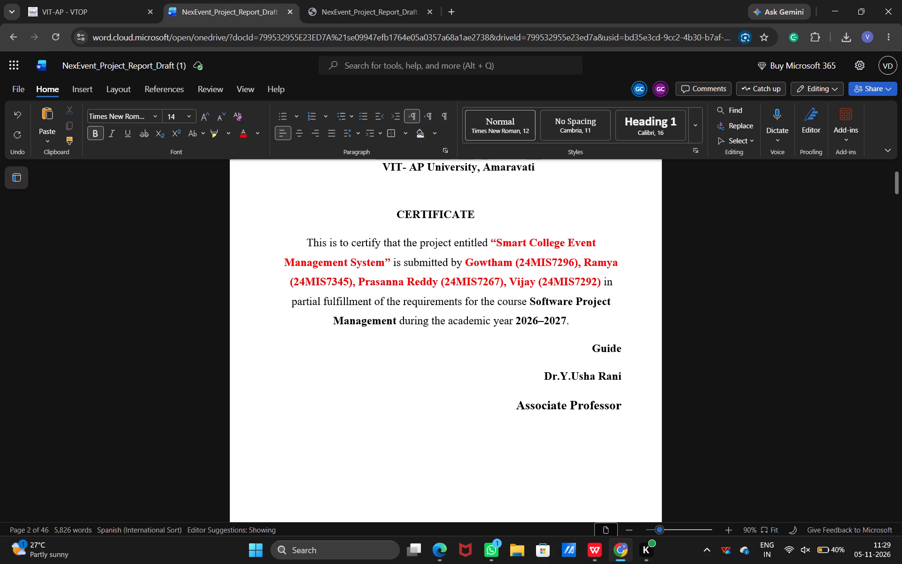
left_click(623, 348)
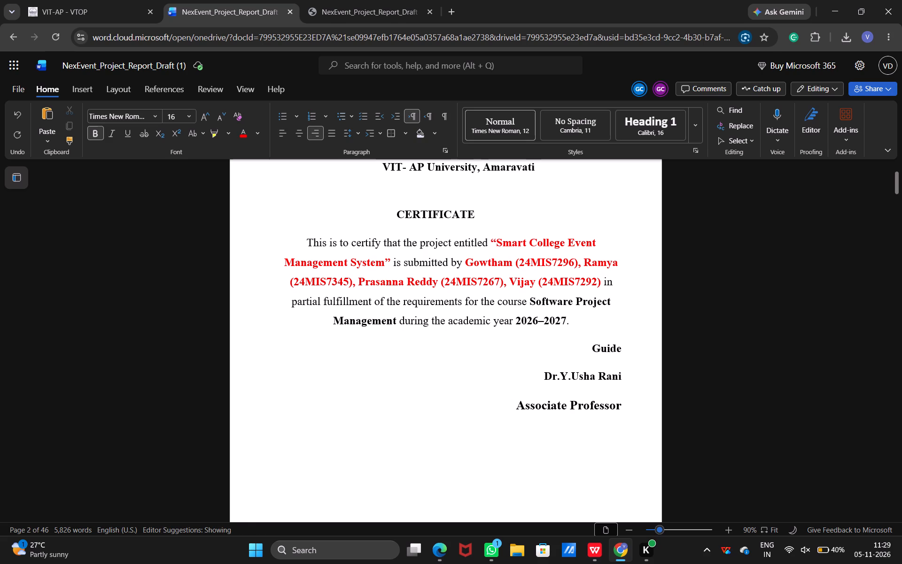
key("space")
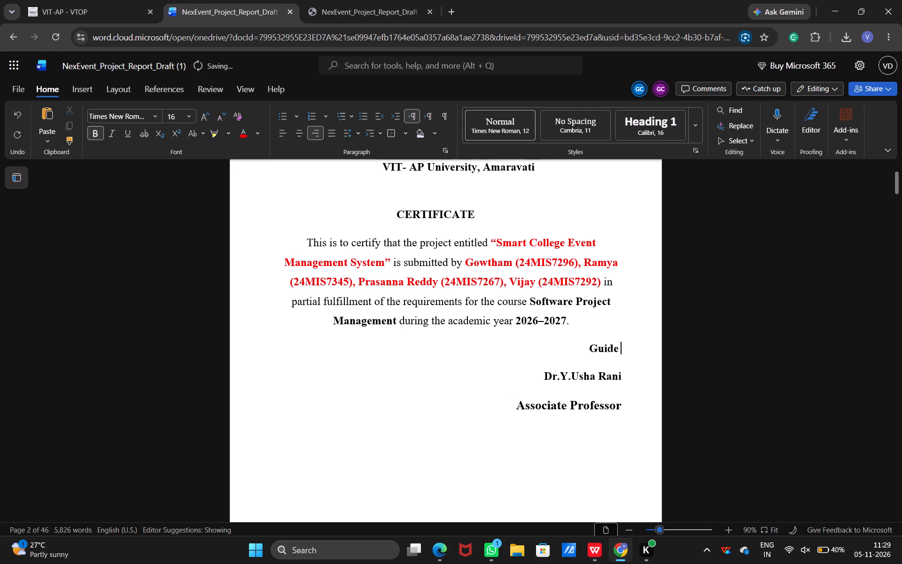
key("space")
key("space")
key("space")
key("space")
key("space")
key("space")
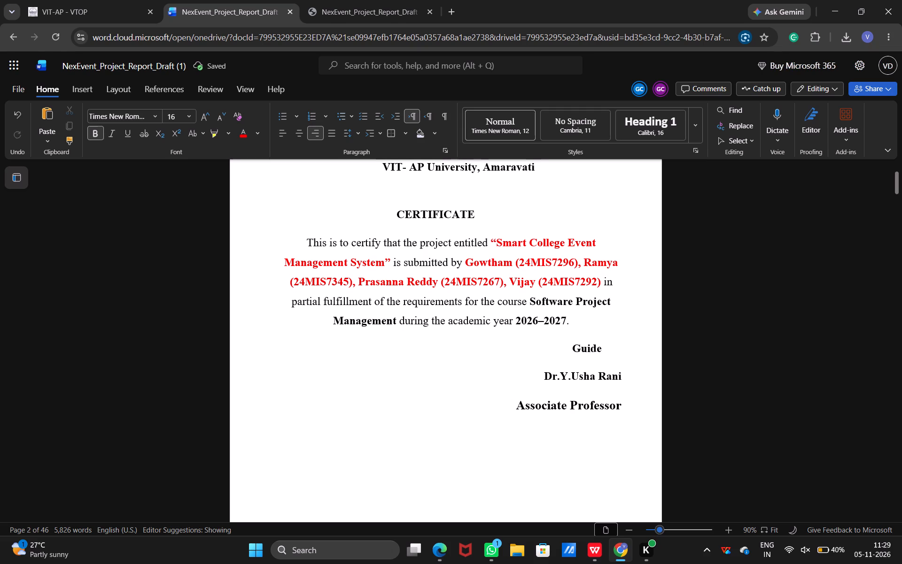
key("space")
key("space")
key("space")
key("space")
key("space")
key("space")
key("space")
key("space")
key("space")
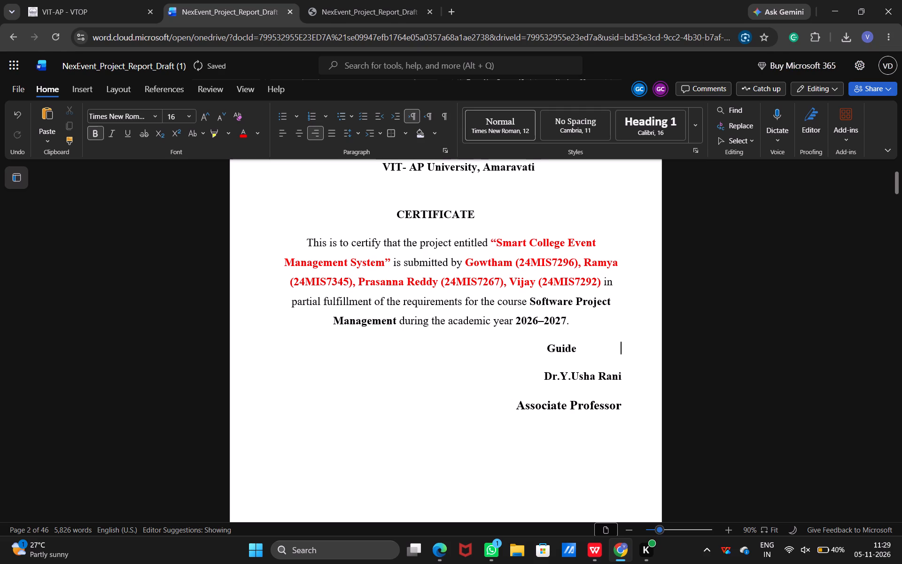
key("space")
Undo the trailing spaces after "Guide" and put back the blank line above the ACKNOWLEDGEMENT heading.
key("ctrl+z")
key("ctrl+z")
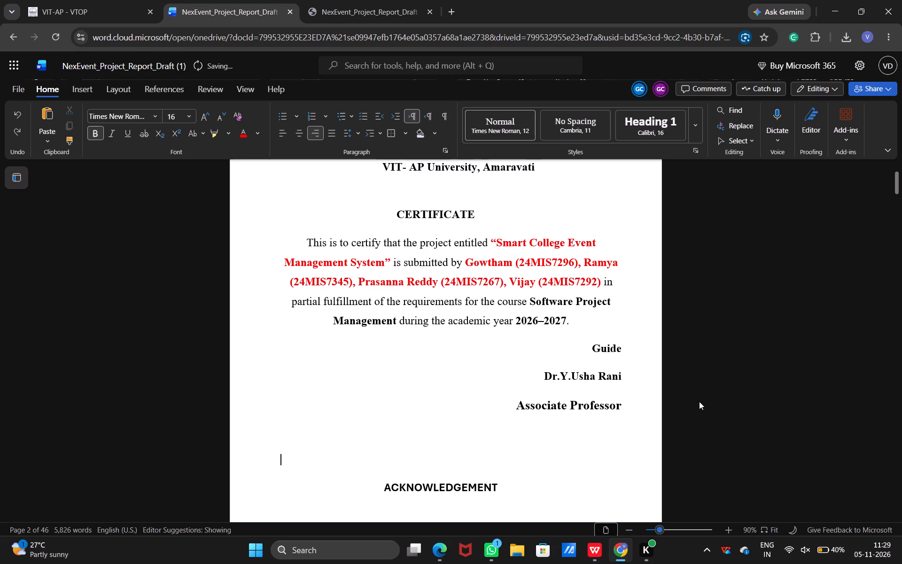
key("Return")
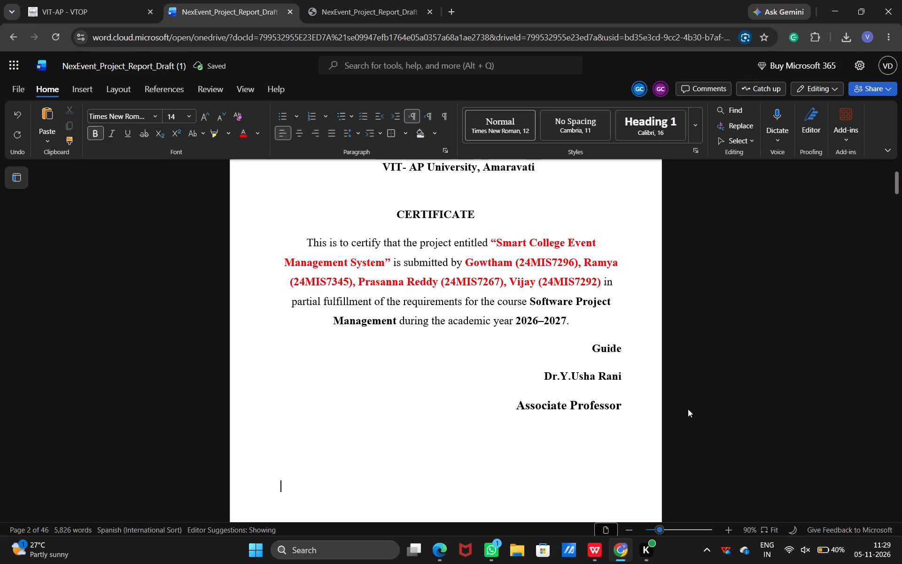
Left-align the "Guide", guide's name and "Associate Professor" lines on the certificate page.
left_click_drag(626, 408, 540, 363)
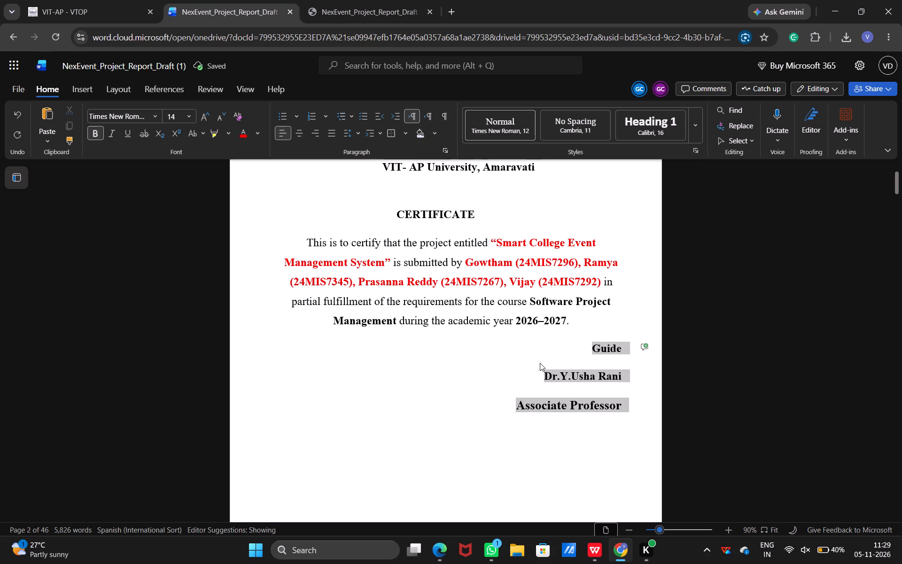
left_click_drag(540, 363, 540, 362)
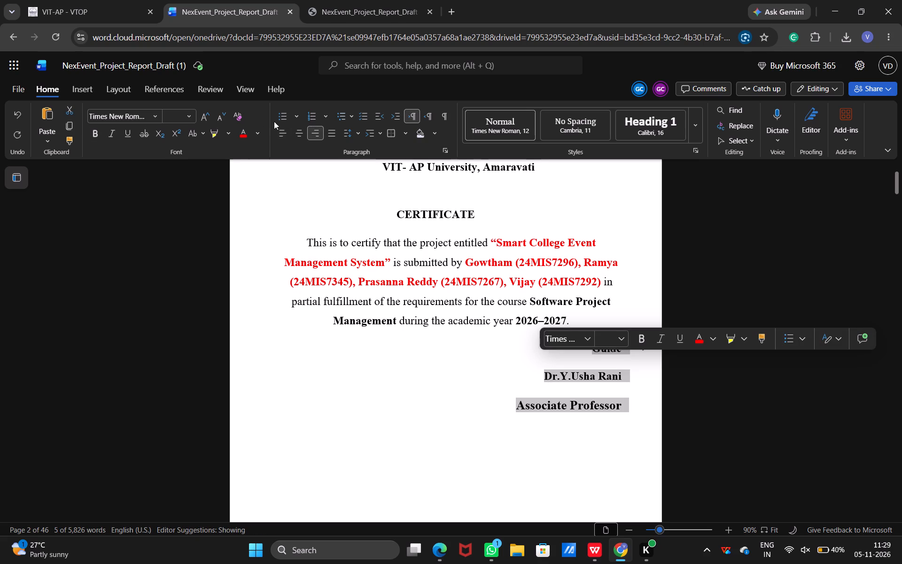
left_click(277, 129)
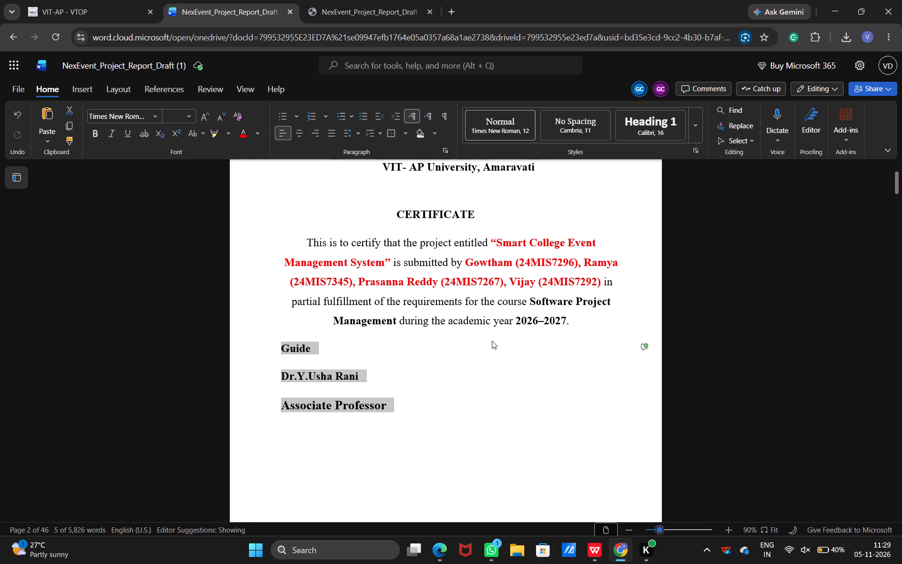
left_click(490, 389)
scroll(490, 389, "up", 2)
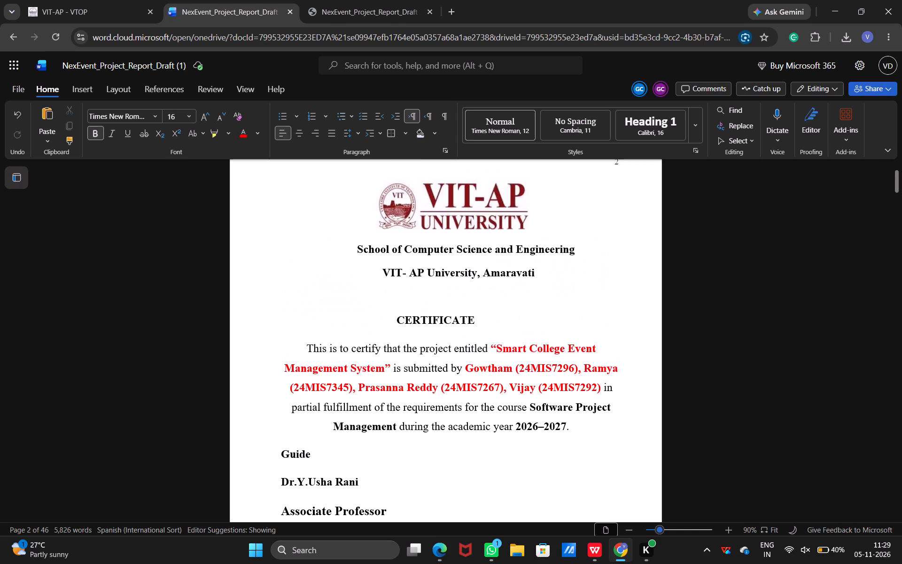
Delete one leading space and two empty lines before the ACKNOWLEDGEMENT heading, moving it up to the top of page 3.
scroll(490, 389, "down", 2)
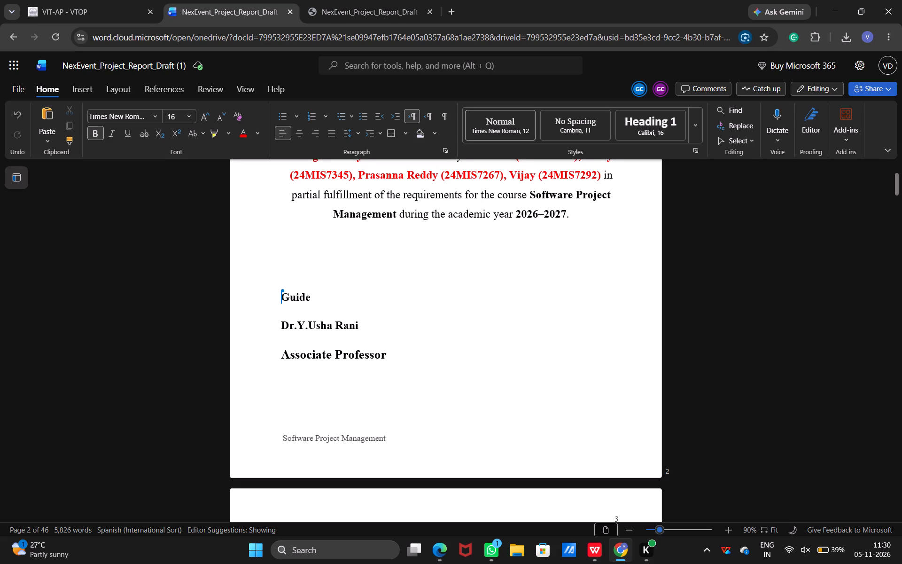
scroll(325, 322, "down", 3)
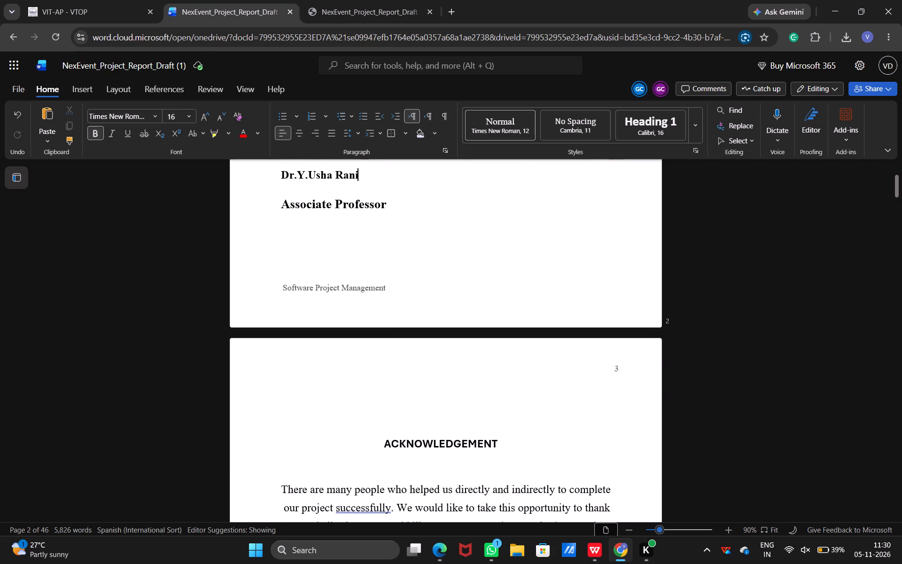
scroll(325, 322, "down", 2)
left_click(381, 213)
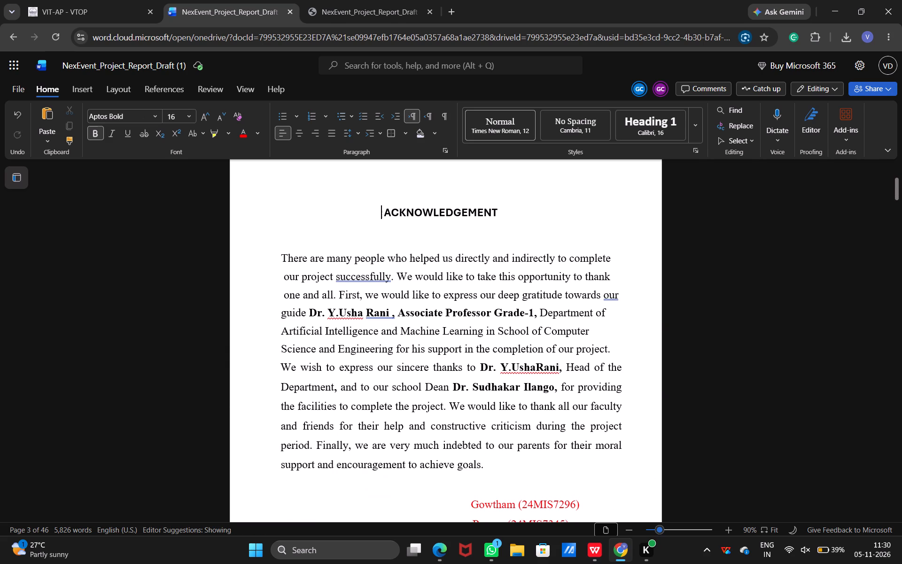
key("BackSpace")
scroll(381, 213, "up", 1)
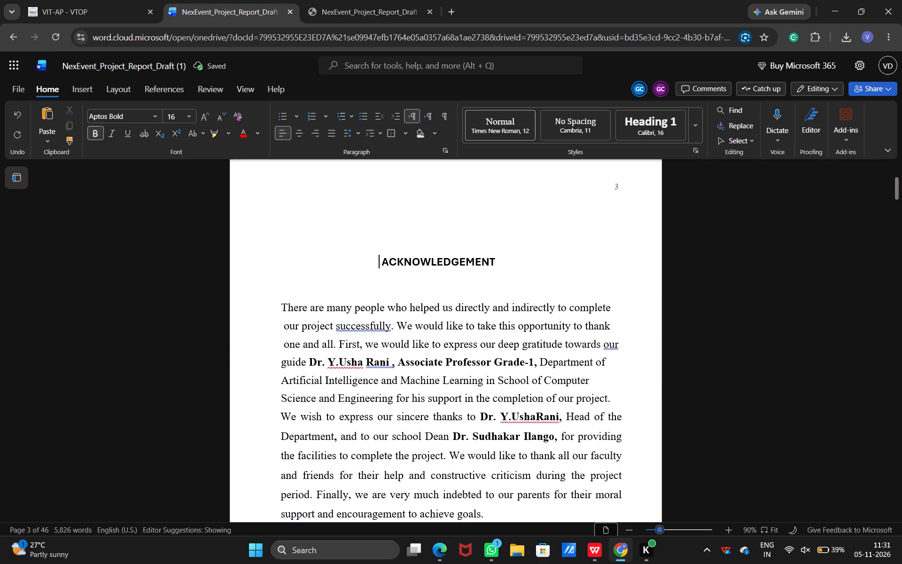
left_click(363, 224)
scroll(363, 224, "up", 2)
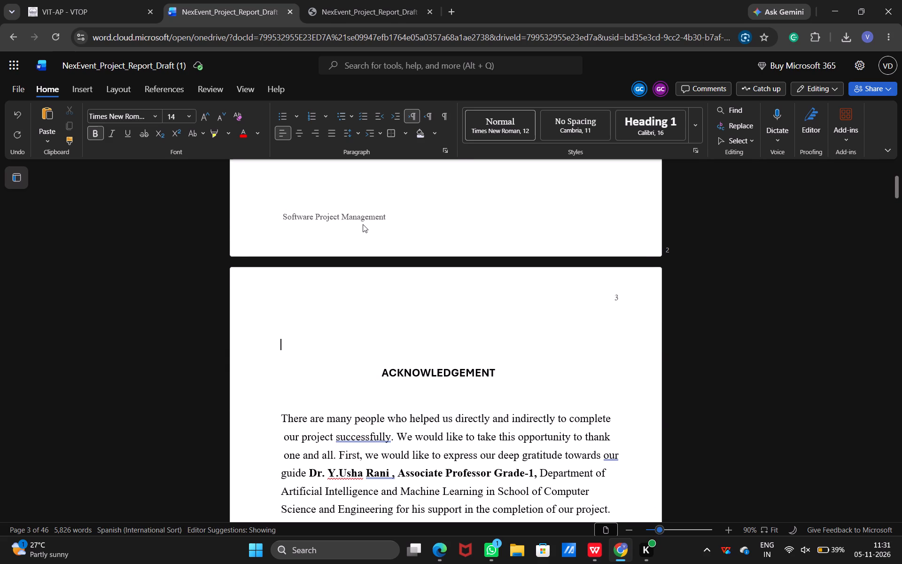
key("BackSpace")
key("BackSpace")
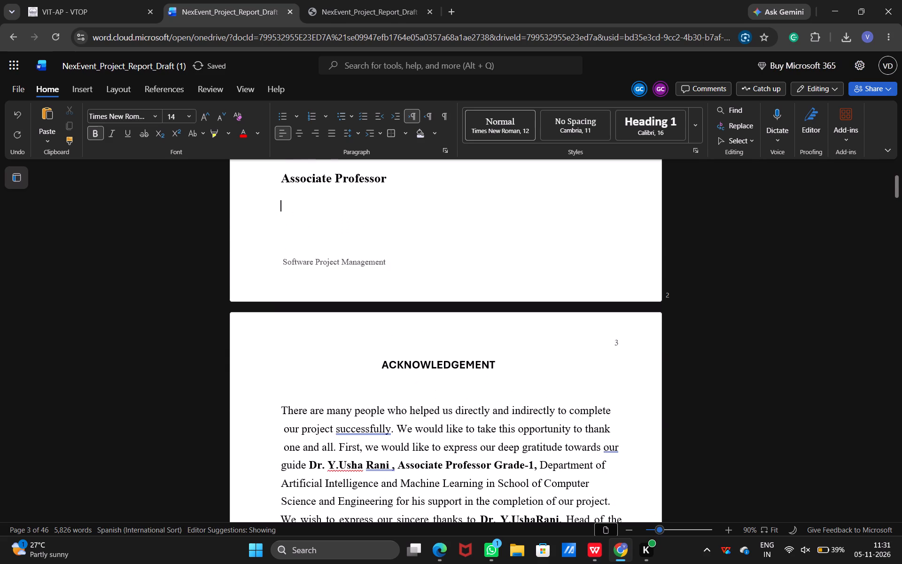
Review the layout of the report's front pages, from the certificate page through the abstract to the list of acronyms.
scroll(369, 265, "up", 1)
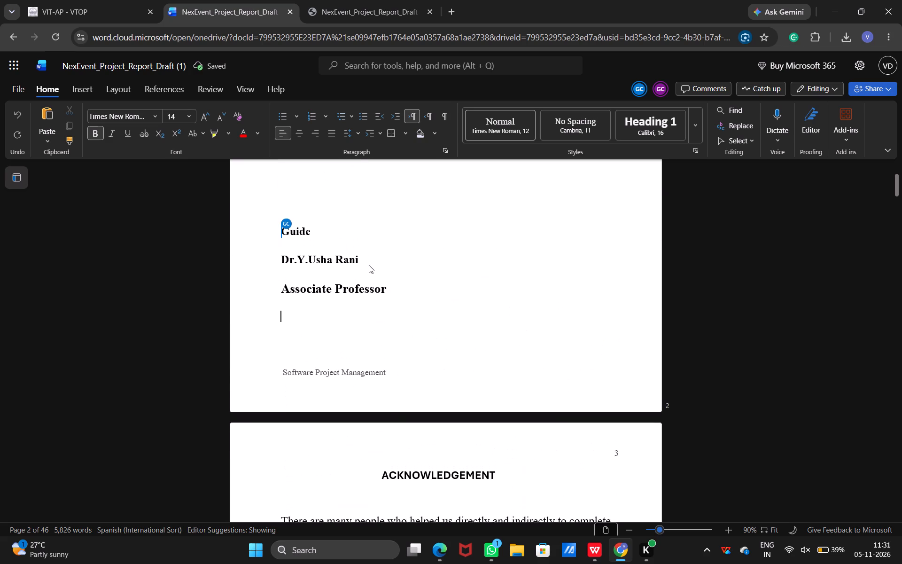
scroll(369, 265, "up", 1)
scroll(299, 311, "up", 4)
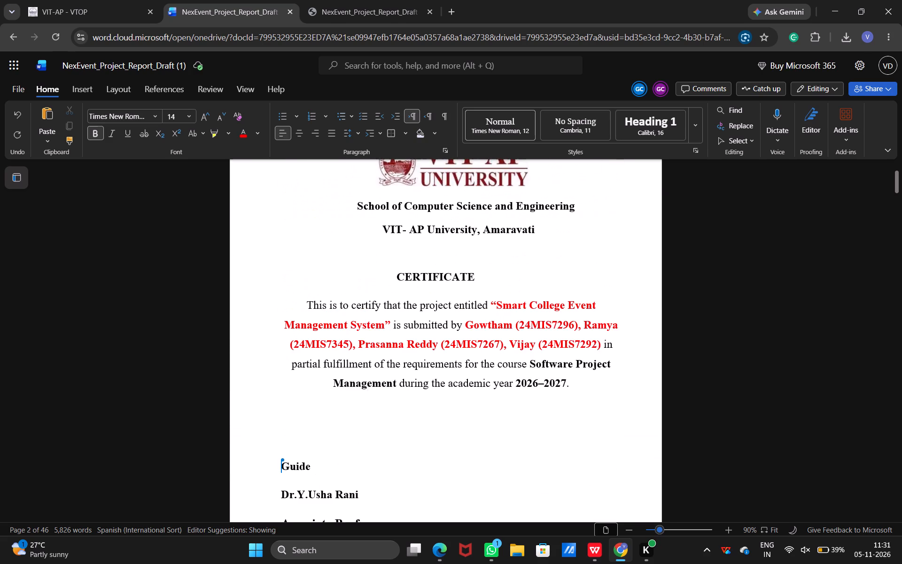
scroll(299, 311, "up", 1)
scroll(299, 311, "down", 9)
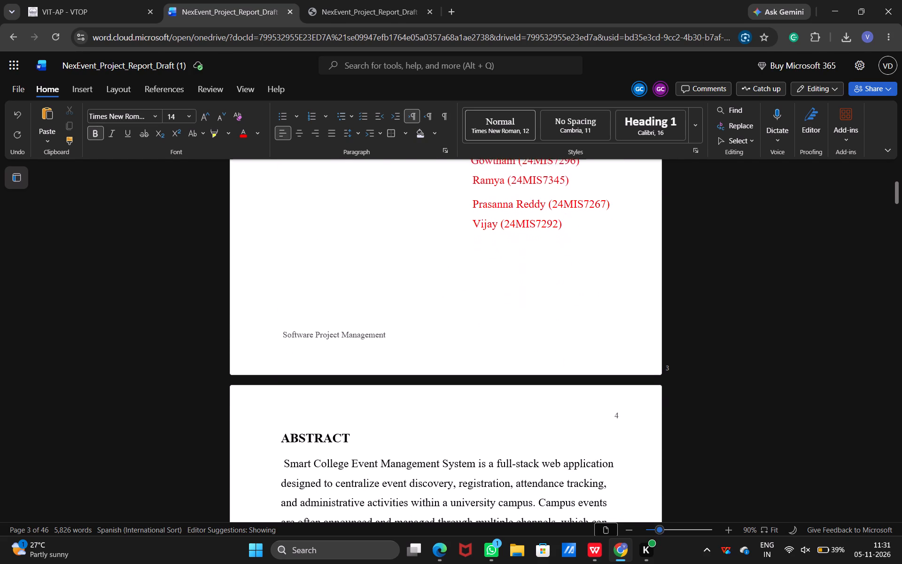
scroll(299, 311, "down", 1)
scroll(299, 311, "up", 5)
scroll(299, 311, "down", 5)
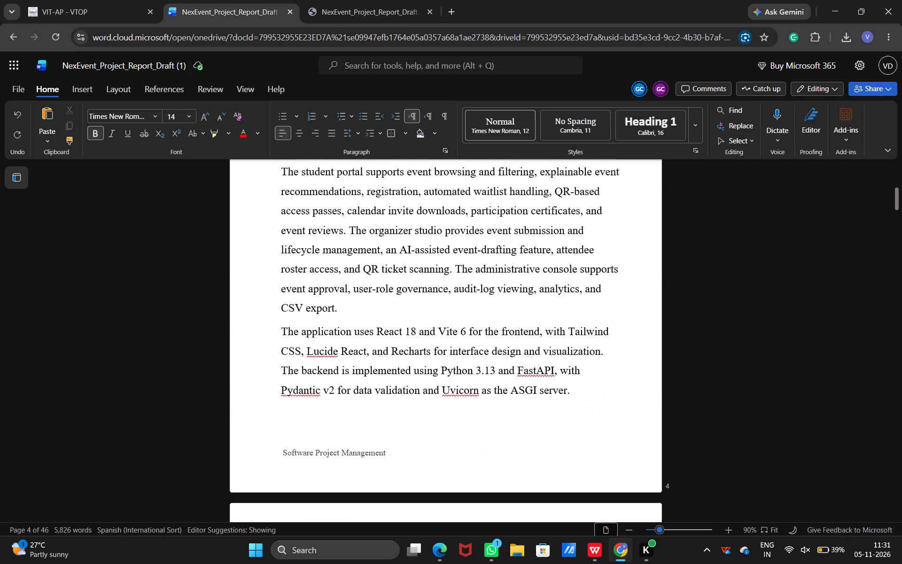
scroll(299, 311, "down", 12)
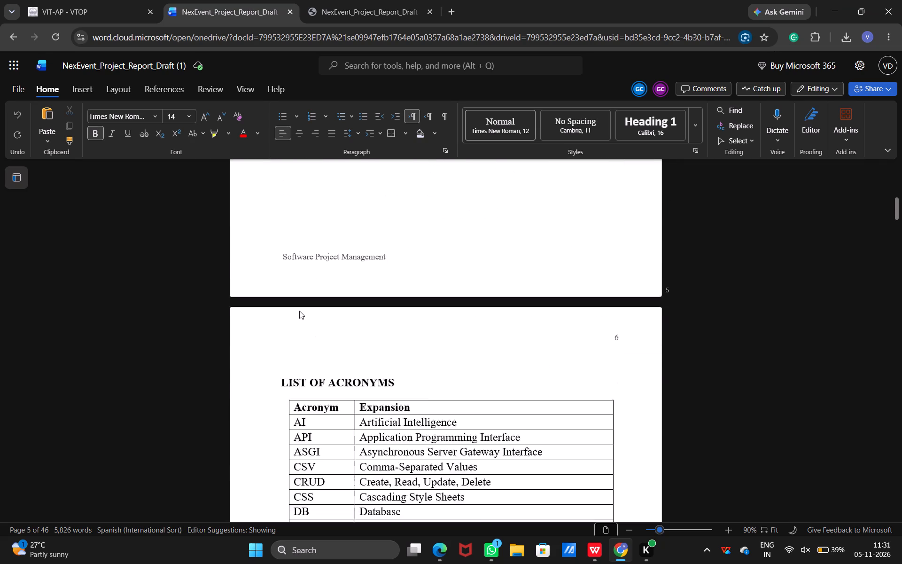
Review the layout of the list of acronyms and the table of contents, through the chapter 3 and 4 entries on page 8.
scroll(299, 311, "down", 4)
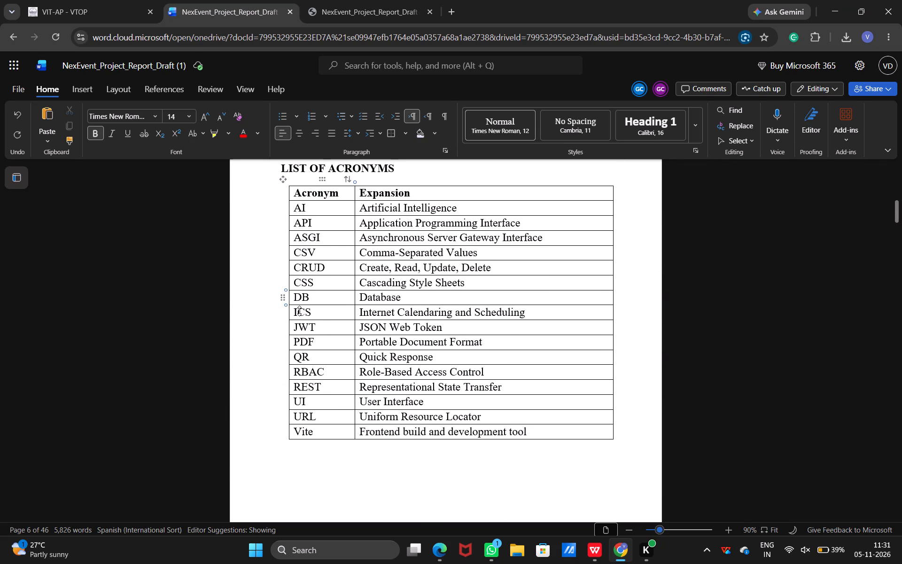
scroll(372, 398, "right", 2)
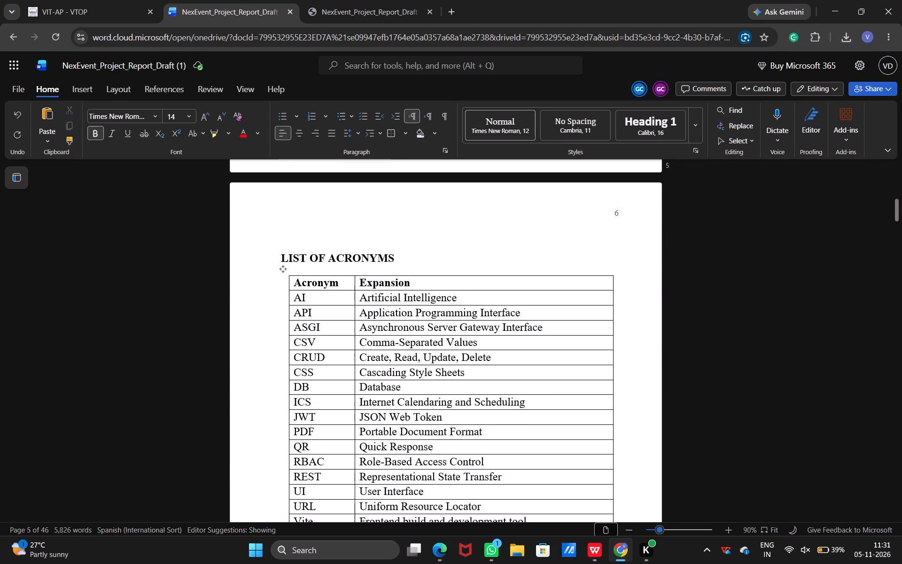
scroll(372, 398, "right", 1)
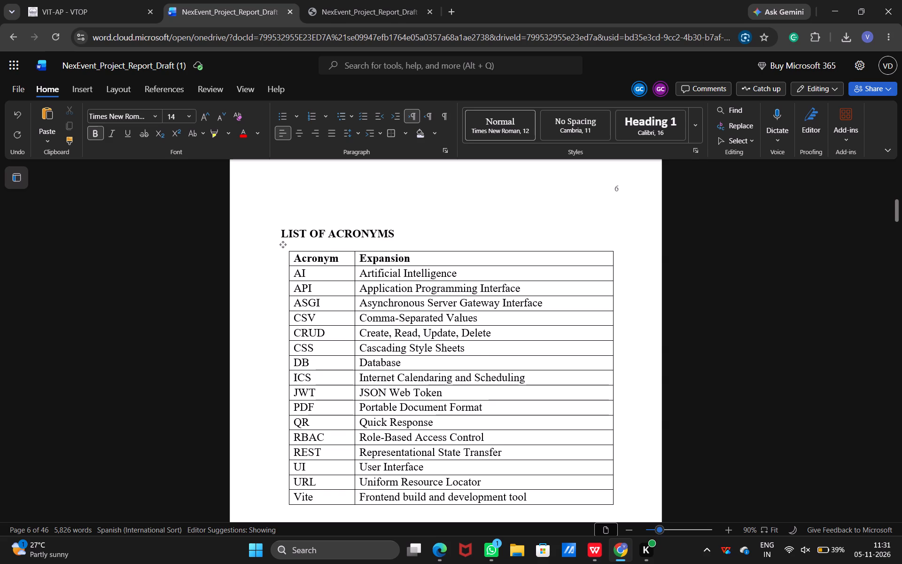
scroll(372, 398, "down", 7)
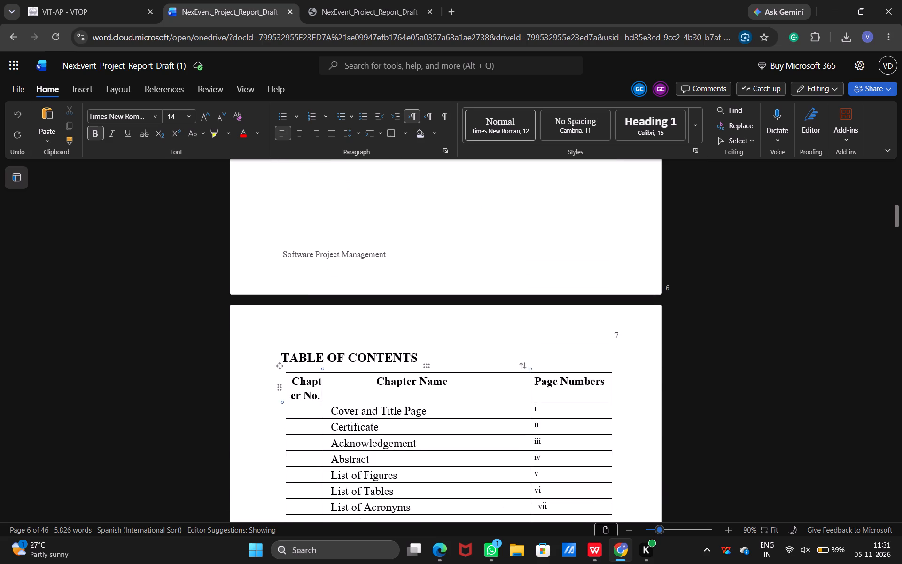
scroll(372, 398, "down", 1)
scroll(372, 398, "up", 1)
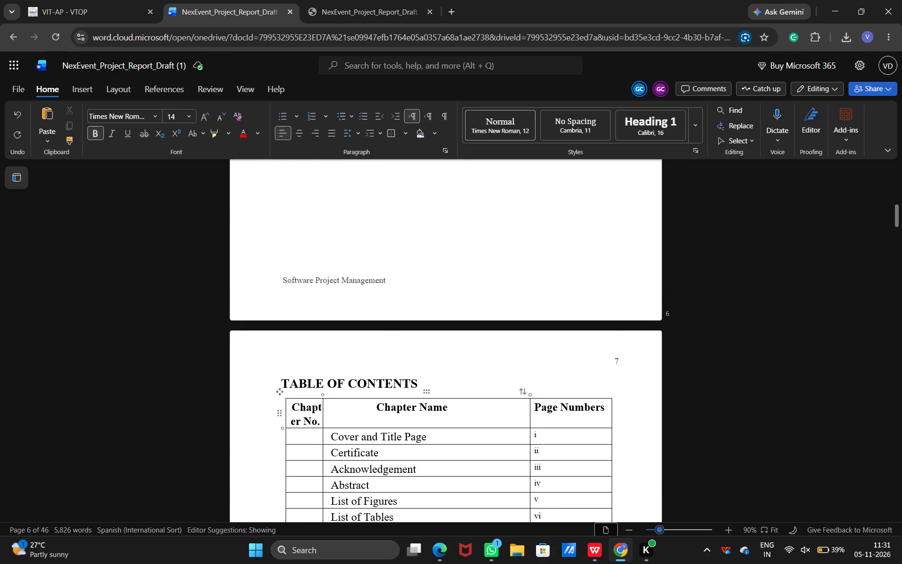
scroll(429, 354, "down", 8)
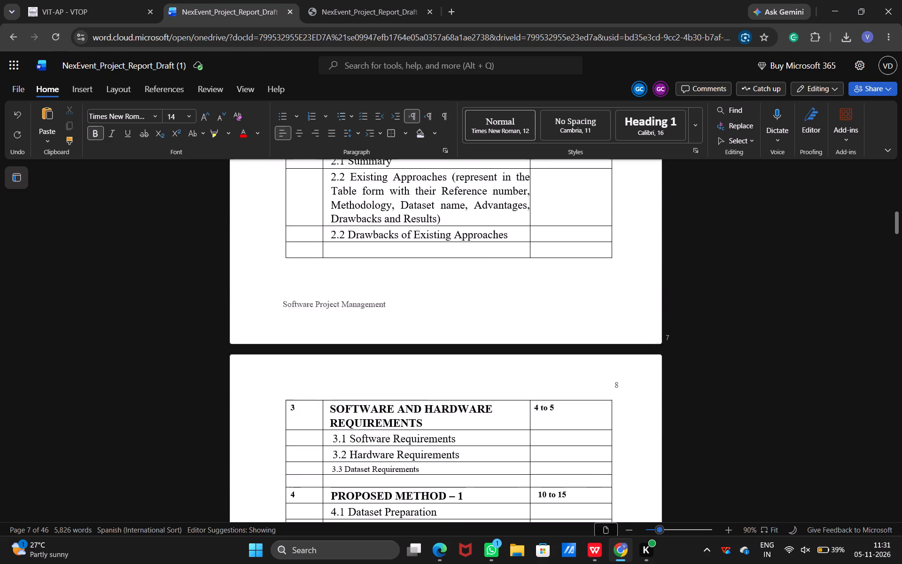
scroll(429, 354, "down", 1)
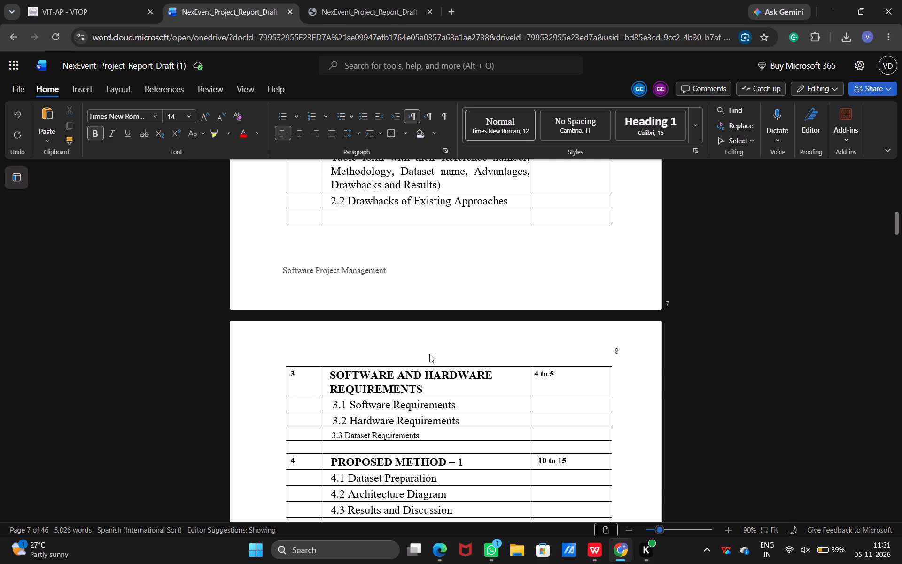